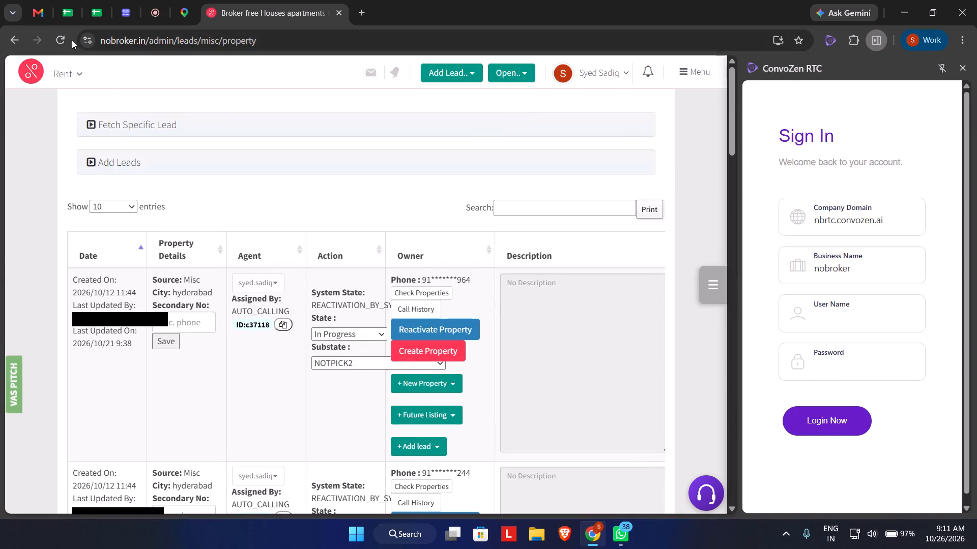
Reload the misc property leads page so that the leads list is fetched again.
{"action": "left_click", "coordinate": [52, 44]}
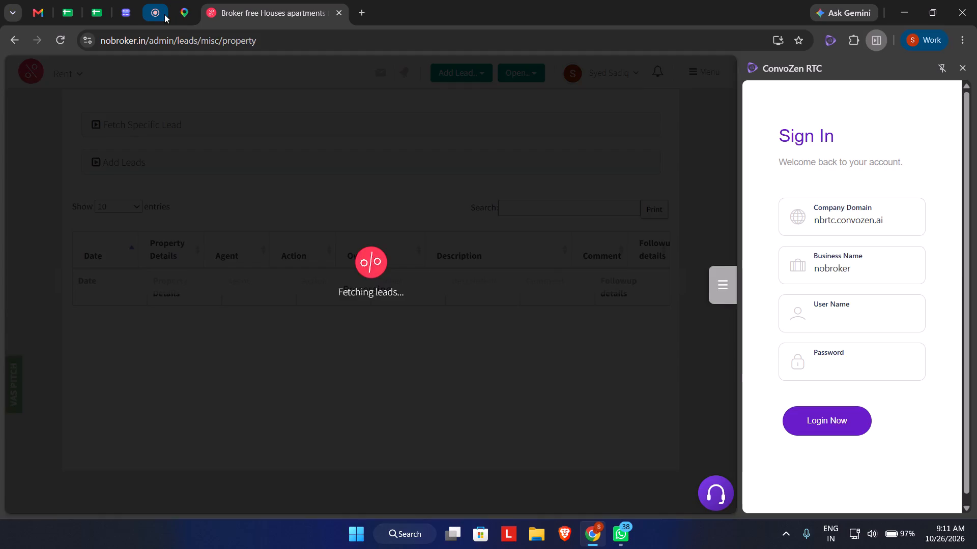
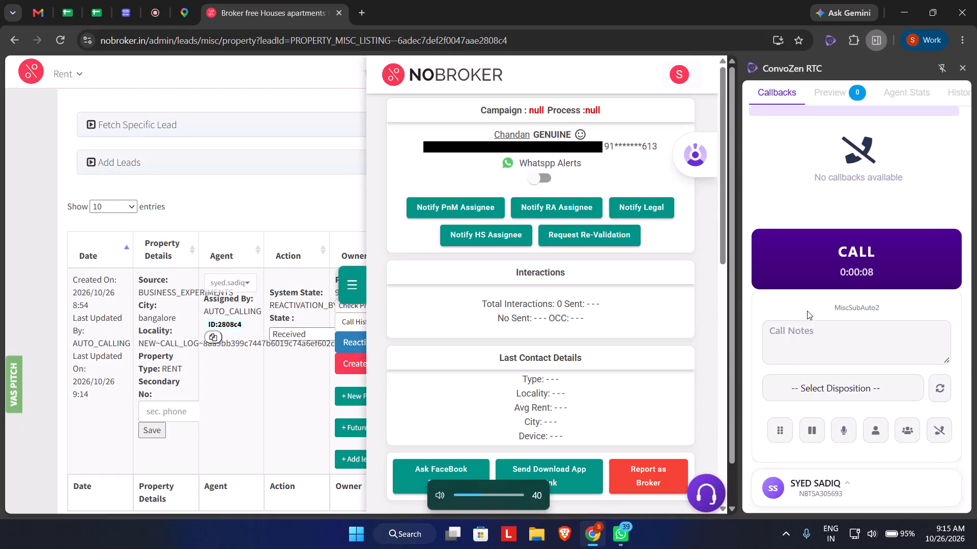
Set the state of lead 2808c4, the 2 BHK for rent in Jakkuru, to Rejected.
{"action": "scroll", "coordinate": [705, 235], "scroll_direction": "down", "scroll_amount": 2}
{"action": "scroll", "coordinate": [583, 315], "scroll_direction": "down", "scroll_amount": 3}
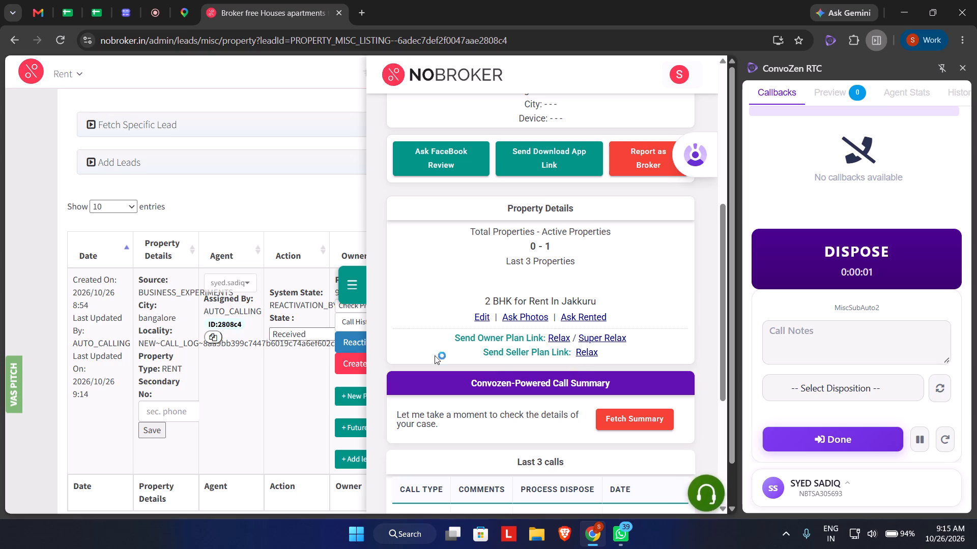
{"action": "left_click", "coordinate": [307, 332]}
{"action": "left_click", "coordinate": [288, 406]}
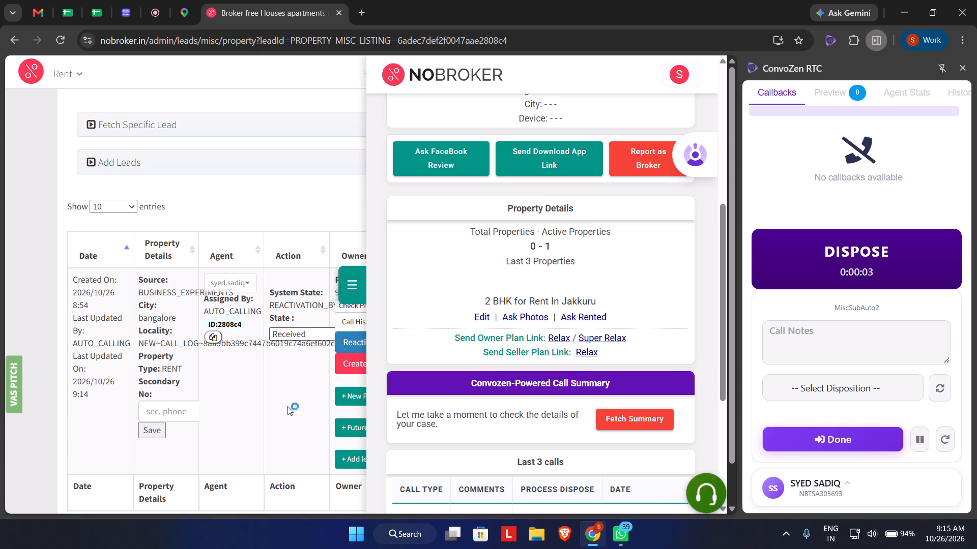
{"action": "left_click", "coordinate": [304, 354]}
{"action": "left_click", "coordinate": [312, 251]}
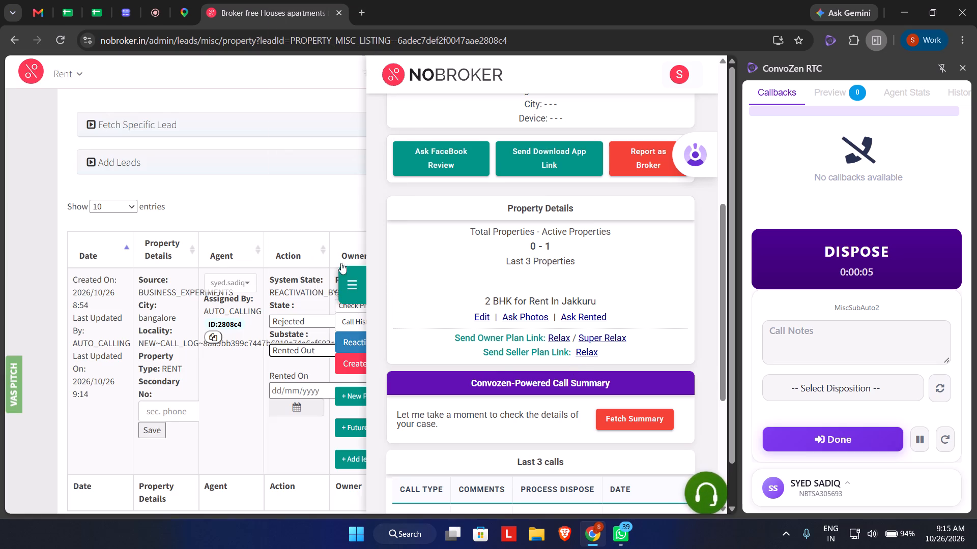
Dispose of the finished call with the dispositions Click Calling, Rejected and Rented Out, and submit it.
{"action": "left_click", "coordinate": [841, 387]}
{"action": "left_click", "coordinate": [844, 427]}
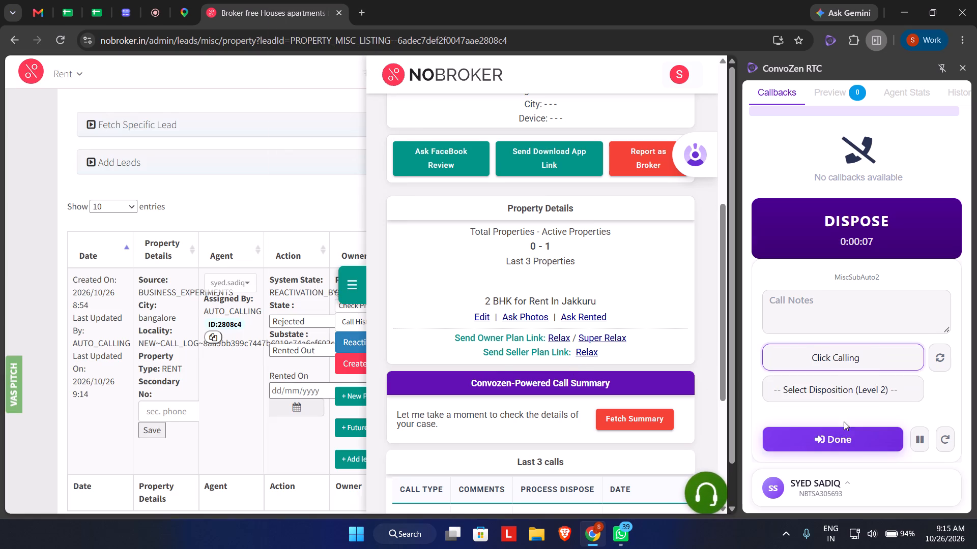
{"action": "left_click", "coordinate": [835, 399]}
{"action": "left_click", "coordinate": [856, 484]}
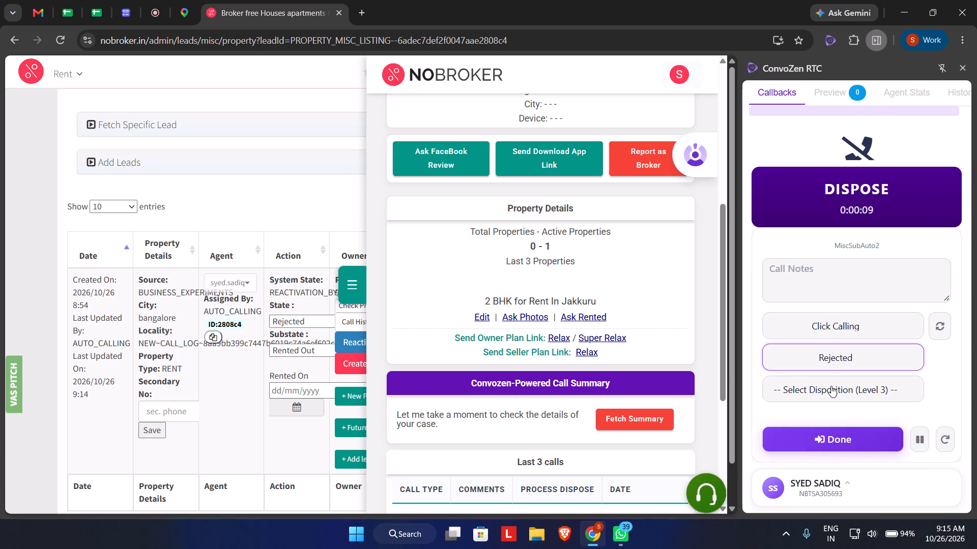
{"action": "double_click", "coordinate": [823, 397]}
{"action": "double_click", "coordinate": [816, 394]}
{"action": "left_click", "coordinate": [806, 392]}
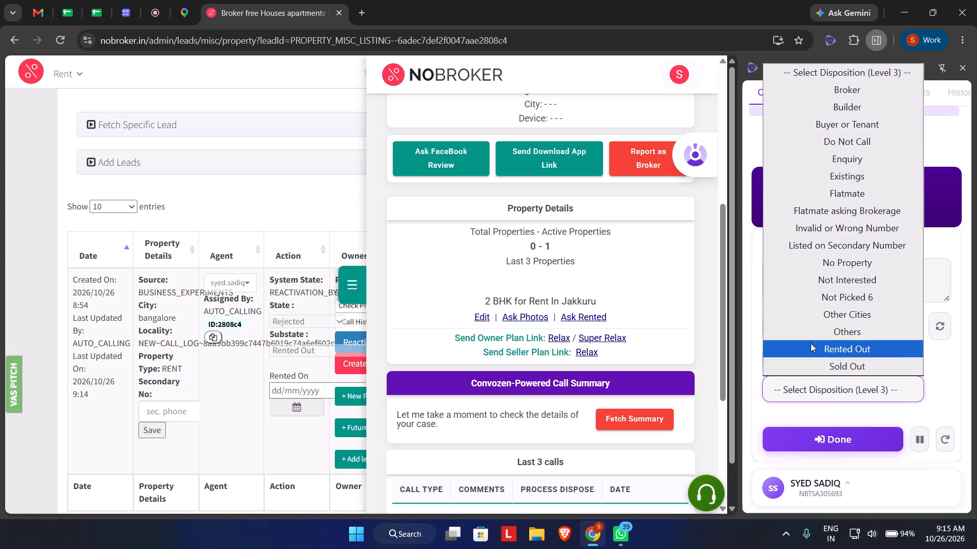
{"action": "left_click", "coordinate": [811, 343]}
{"action": "left_click", "coordinate": [820, 433]}
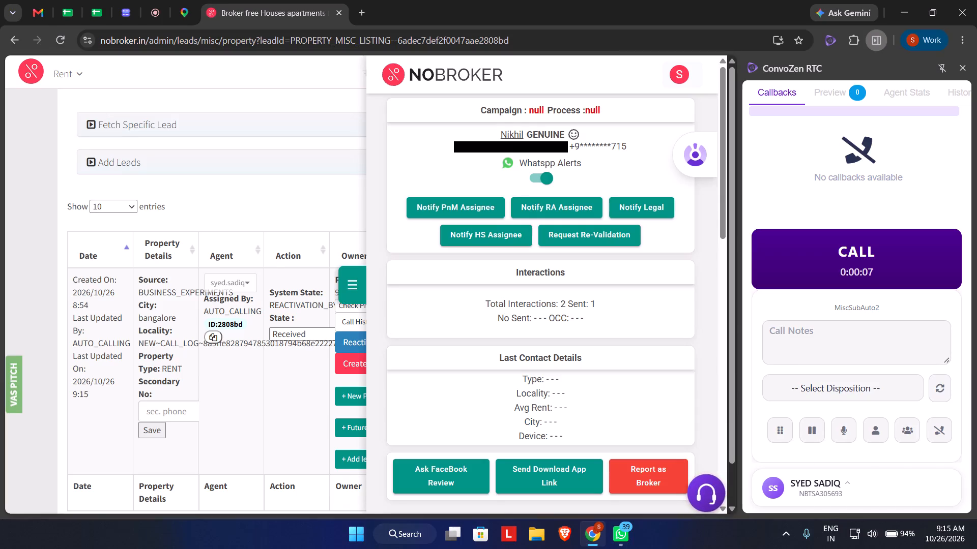
{"action": "scroll", "coordinate": [660, 449], "scroll_direction": "down", "scroll_amount": 2}
{"action": "scroll", "coordinate": [642, 376], "scroll_direction": "down", "scroll_amount": 2}
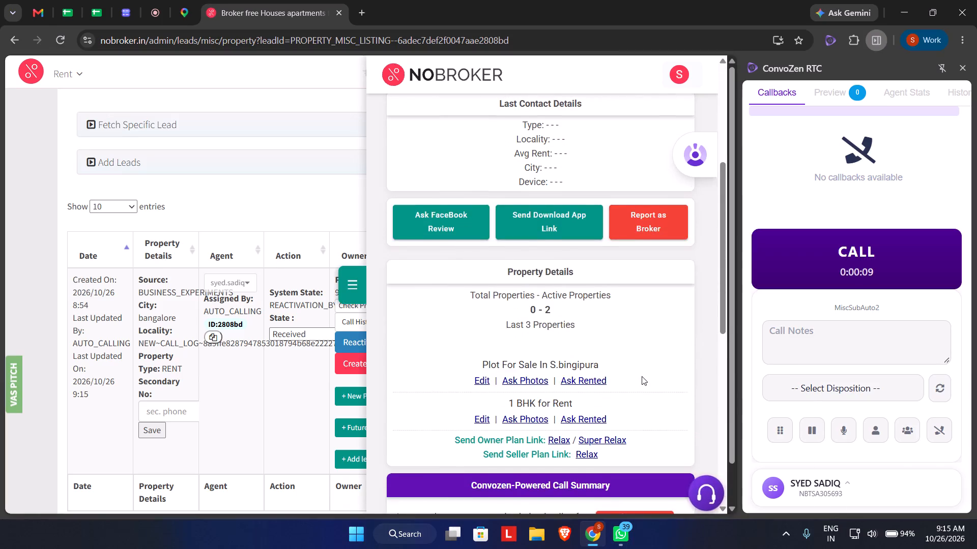
{"action": "scroll", "coordinate": [642, 376], "scroll_direction": "down", "scroll_amount": 1}
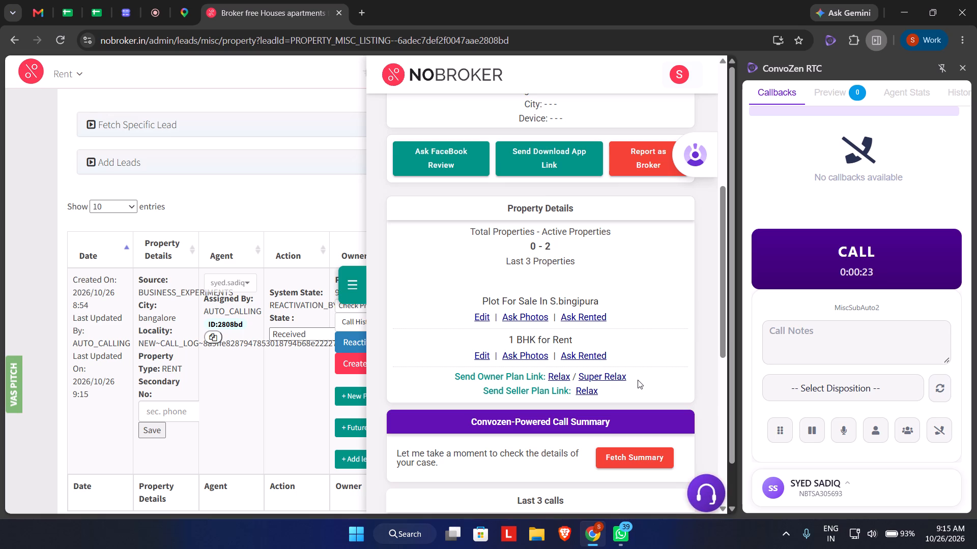
{"action": "left_click", "coordinate": [314, 329]}
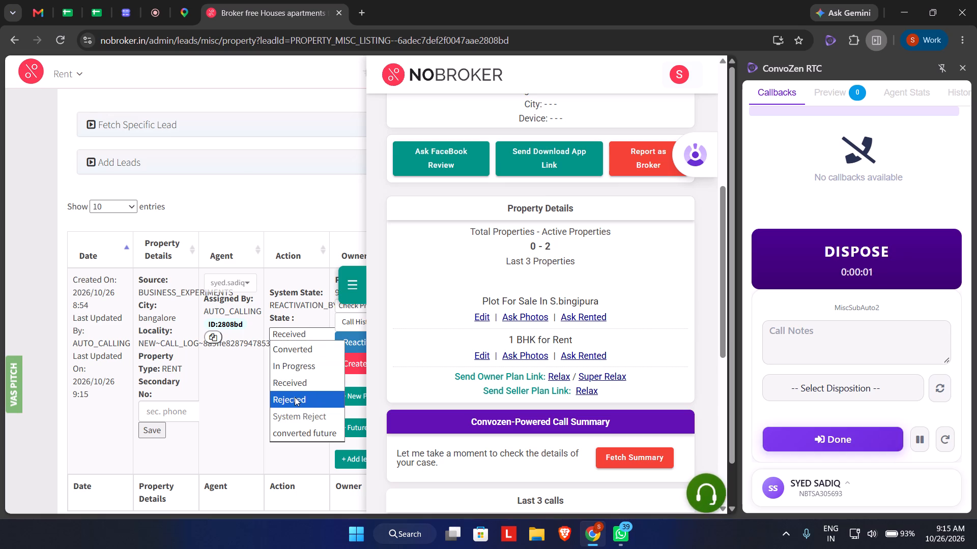
{"action": "left_click", "coordinate": [298, 405]}
{"action": "left_click", "coordinate": [320, 343]}
{"action": "left_click", "coordinate": [309, 347]}
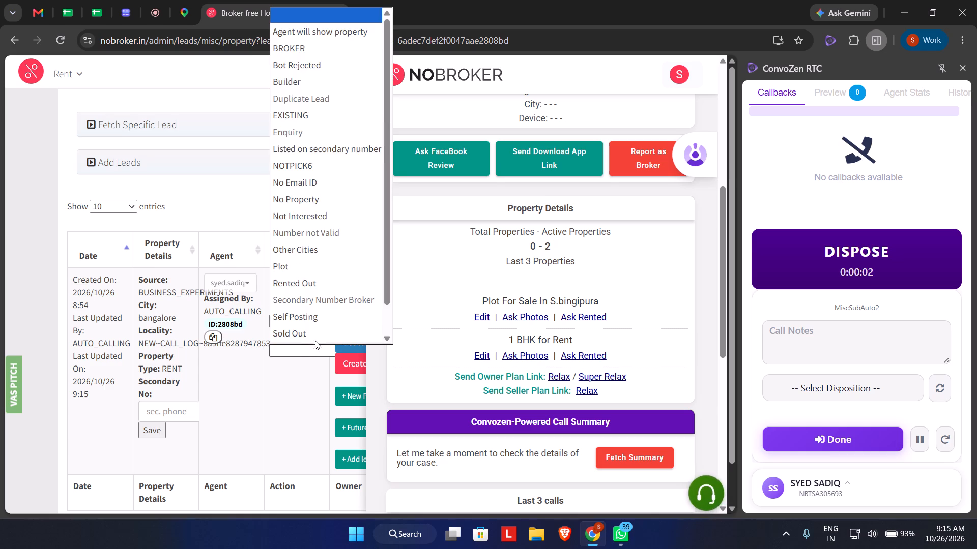
{"action": "left_click", "coordinate": [319, 248]}
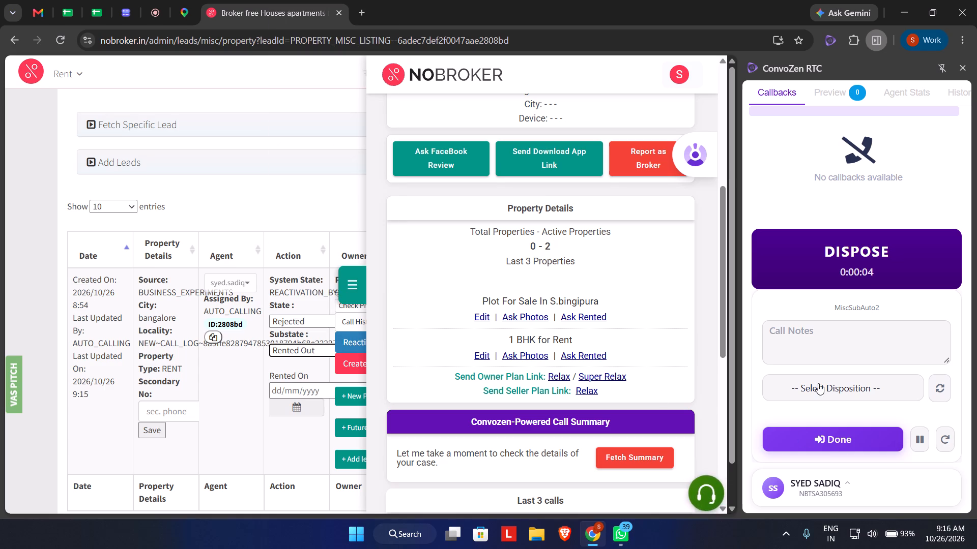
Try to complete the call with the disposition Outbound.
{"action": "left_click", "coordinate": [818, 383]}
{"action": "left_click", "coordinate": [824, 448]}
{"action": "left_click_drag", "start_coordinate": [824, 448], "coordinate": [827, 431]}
Dispose the call as Click Calling with the second level Rejected, choose a third-level disposition, and complete it.
{"action": "left_click", "coordinate": [821, 361]}
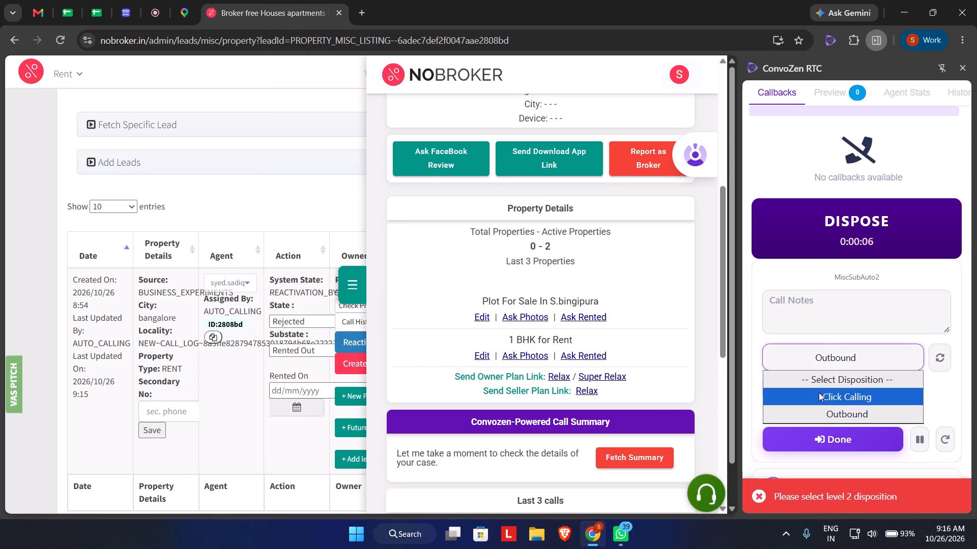
{"action": "left_click", "coordinate": [819, 392]}
{"action": "double_click", "coordinate": [820, 381]}
{"action": "left_click", "coordinate": [822, 386]}
{"action": "left_click", "coordinate": [823, 476]}
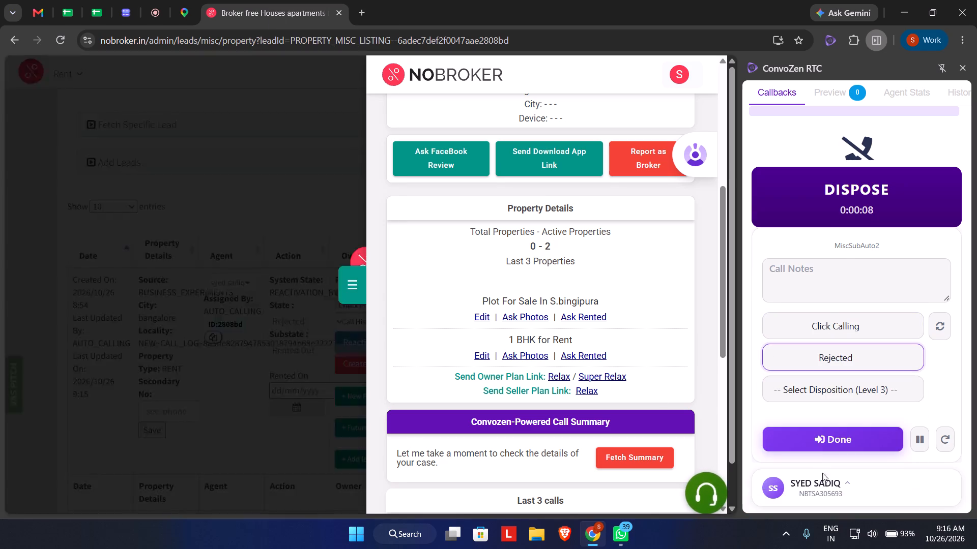
{"action": "left_click", "coordinate": [813, 393]}
{"action": "left_click", "coordinate": [816, 340]}
{"action": "left_click", "coordinate": [825, 436]}
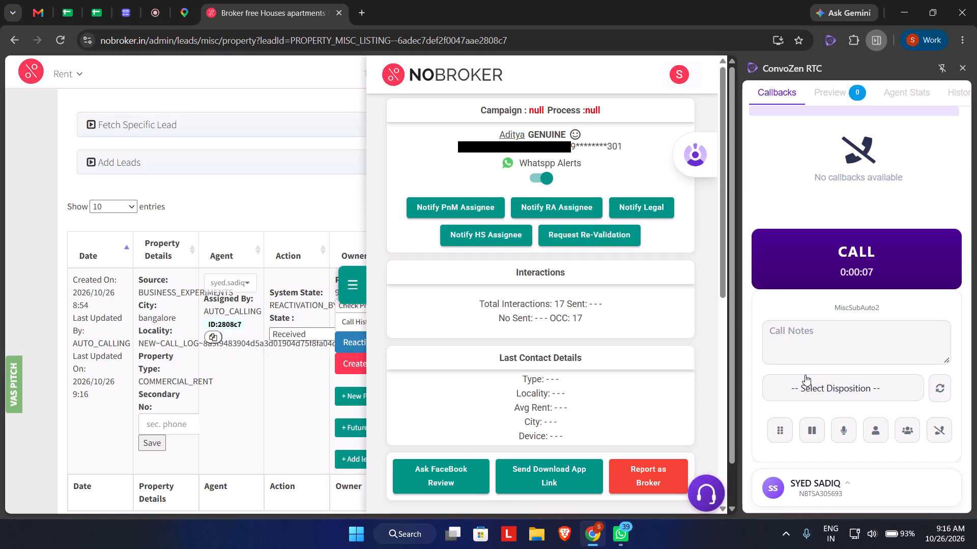
{"action": "scroll", "coordinate": [499, 351], "scroll_direction": "down", "scroll_amount": 4}
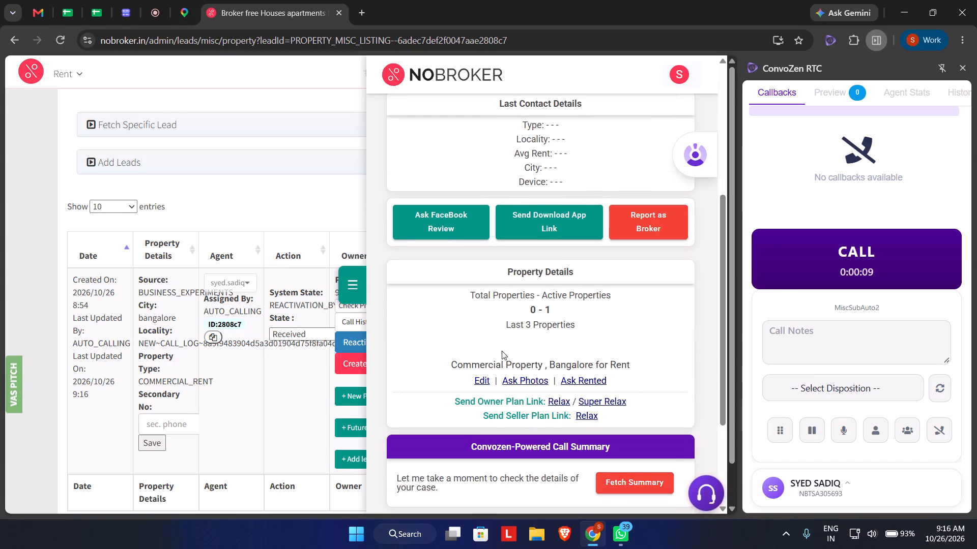
{"action": "left_click_drag", "start_coordinate": [445, 362], "coordinate": [636, 357]}
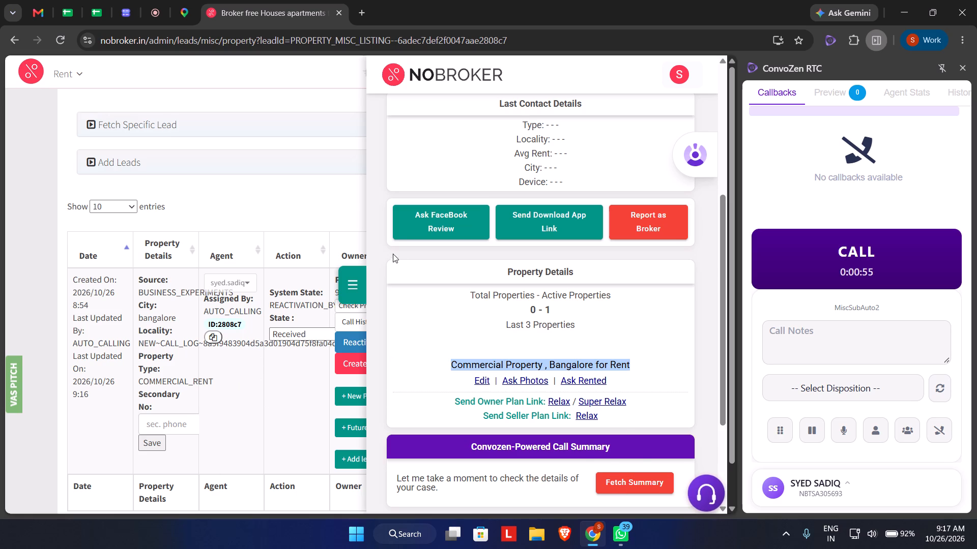
{"action": "left_click", "coordinate": [354, 309]}
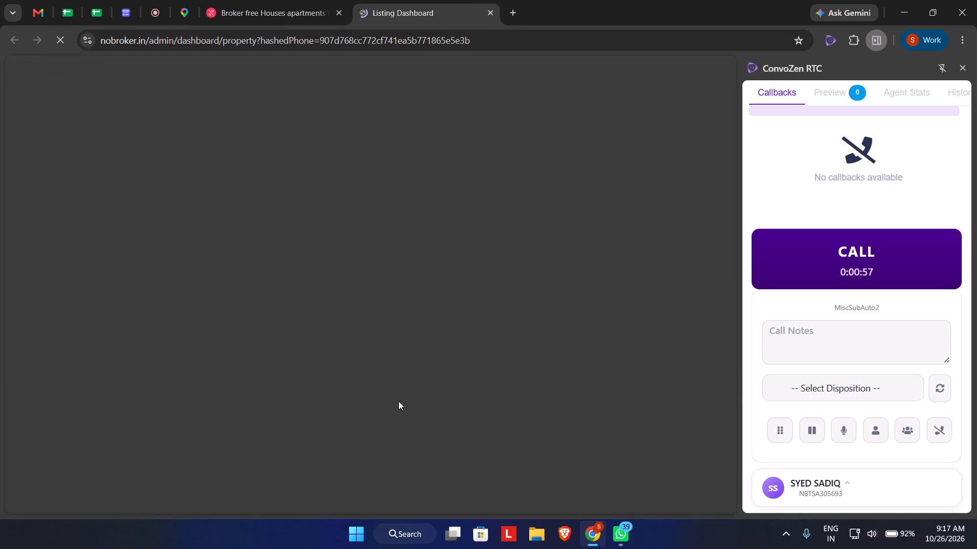
Open the edit form of the owner's commercial rent listing in Bangalore.
{"action": "scroll", "coordinate": [381, 407], "scroll_direction": "down", "scroll_amount": 16}
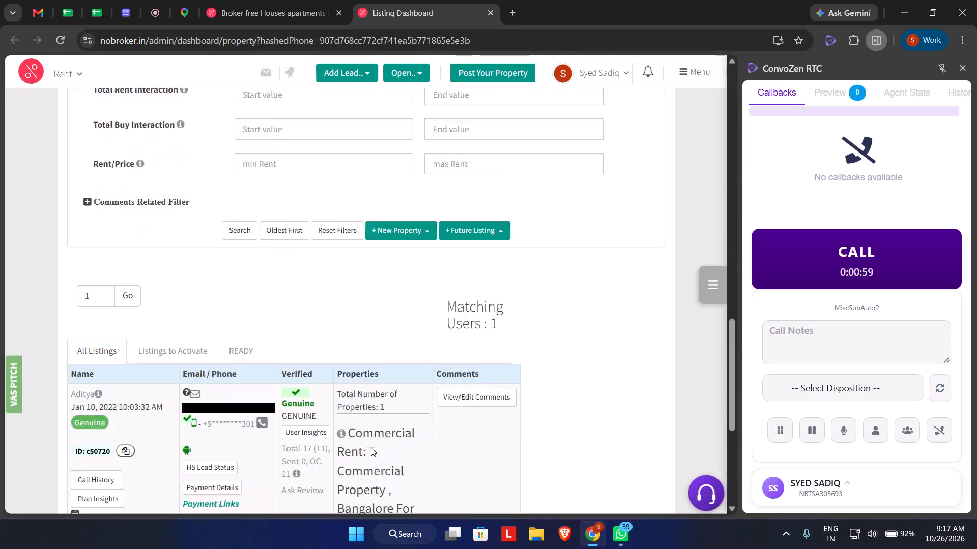
{"action": "scroll", "coordinate": [371, 447], "scroll_direction": "down", "scroll_amount": 3}
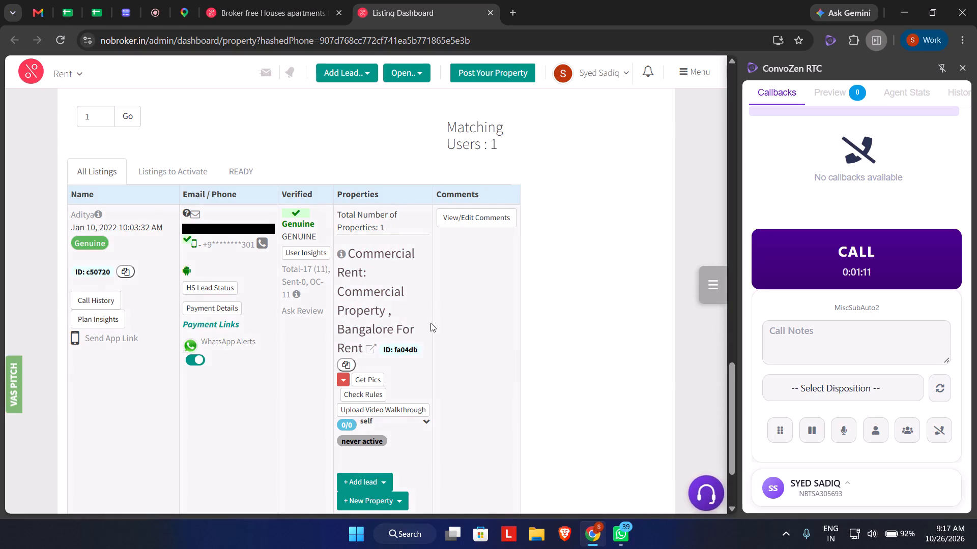
{"action": "left_click", "coordinate": [377, 307]}
{"action": "scroll", "coordinate": [256, 392], "scroll_direction": "down", "scroll_amount": 2}
{"action": "scroll", "coordinate": [185, 352], "scroll_direction": "up", "scroll_amount": 2}
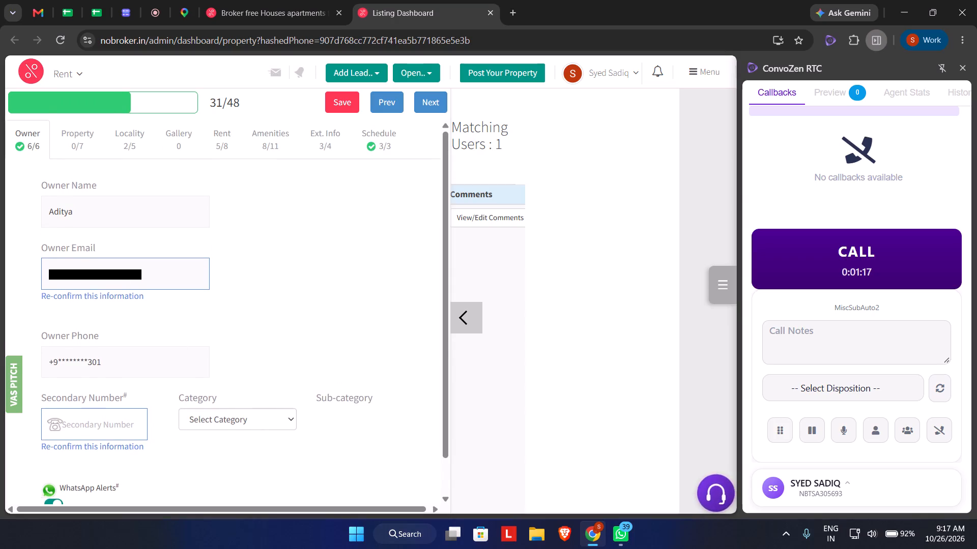
In the listing's property details, set the property type to Showroom and the building type to Mall.
{"action": "left_click", "coordinate": [79, 131]}
{"action": "left_click", "coordinate": [130, 233]}
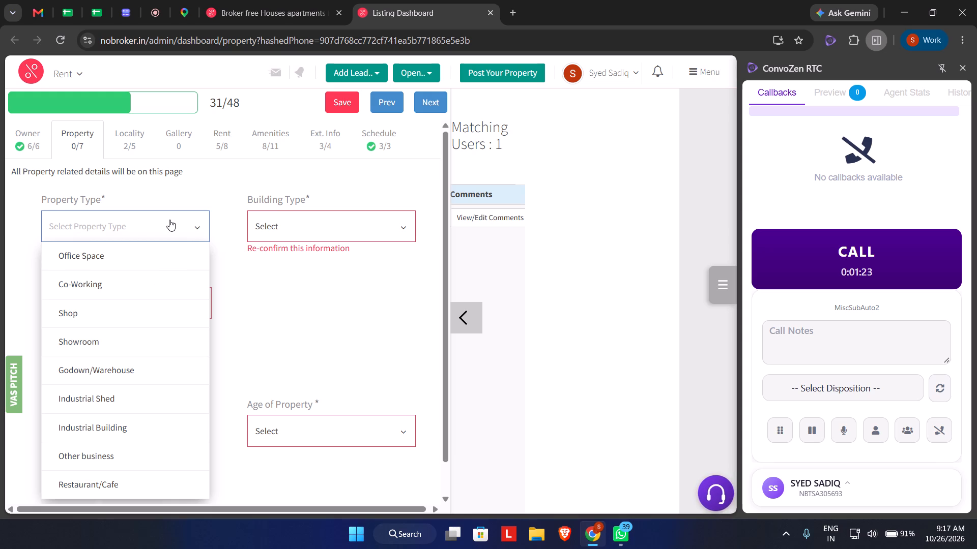
{"action": "scroll", "coordinate": [137, 343], "scroll_direction": "down", "scroll_amount": 2}
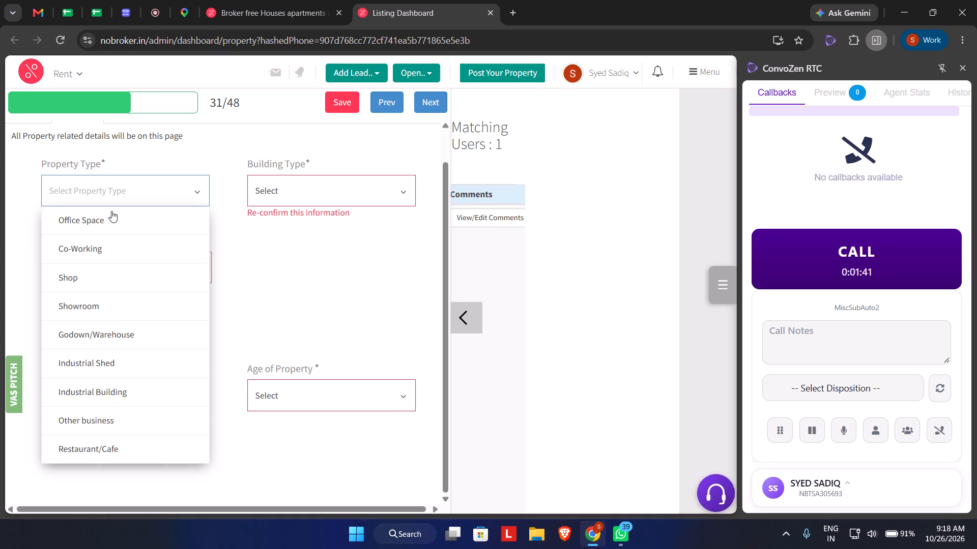
{"action": "left_click", "coordinate": [114, 311]}
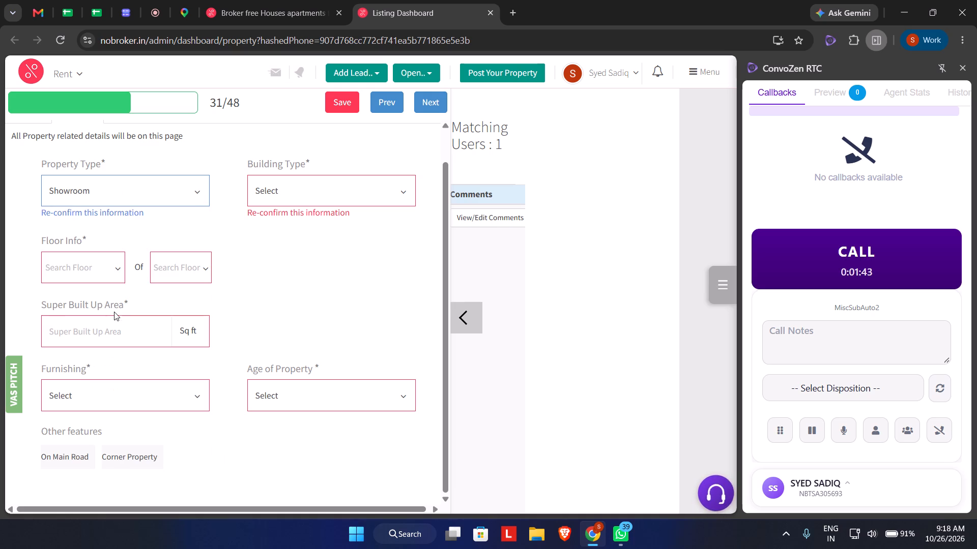
{"action": "left_click", "coordinate": [331, 200]}
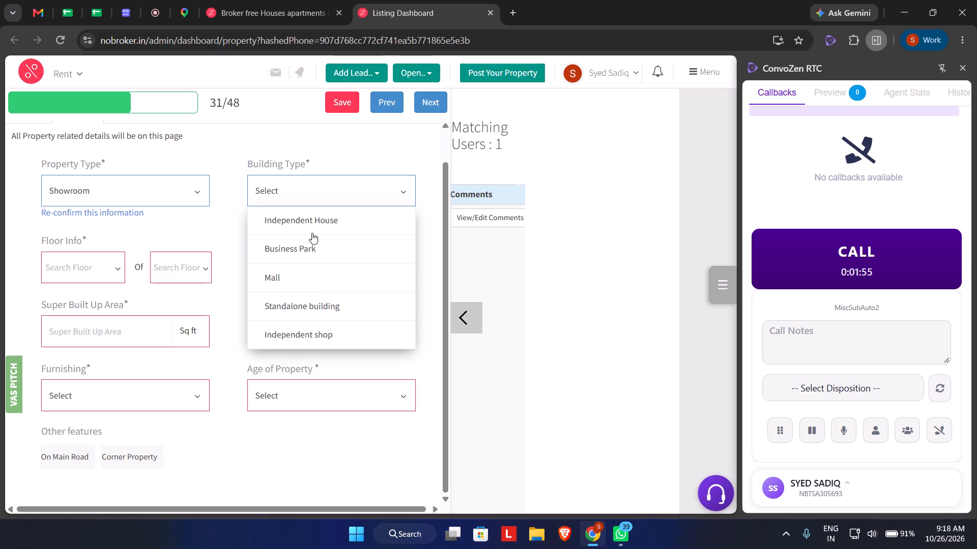
{"action": "left_click", "coordinate": [313, 274]}
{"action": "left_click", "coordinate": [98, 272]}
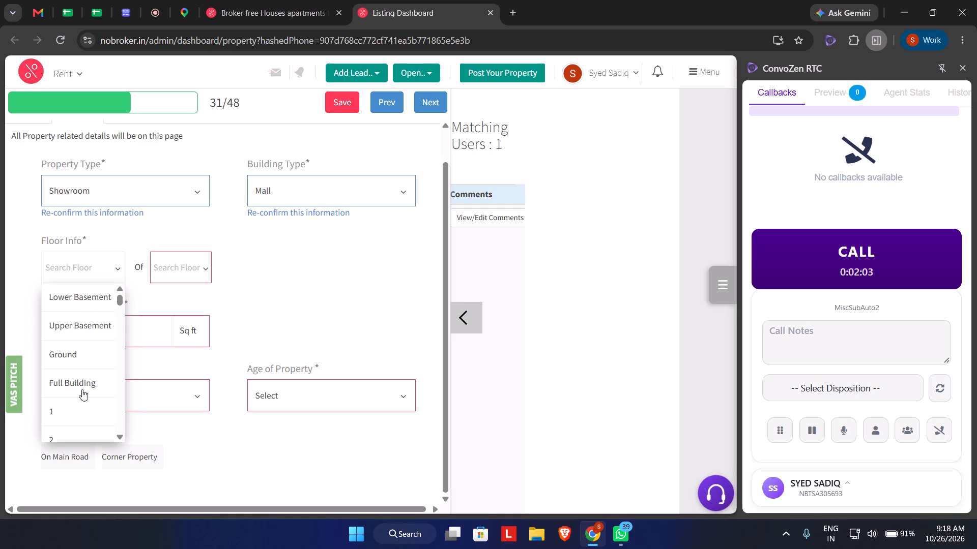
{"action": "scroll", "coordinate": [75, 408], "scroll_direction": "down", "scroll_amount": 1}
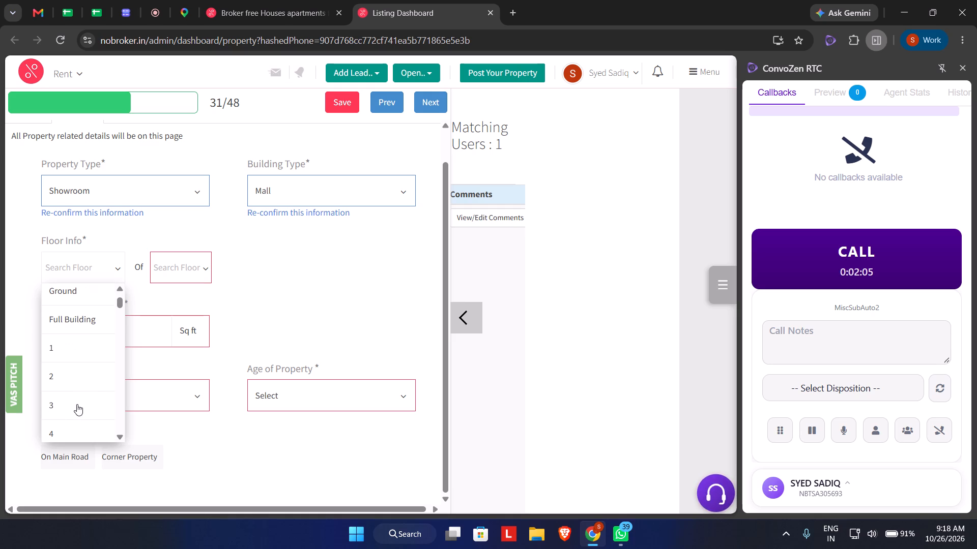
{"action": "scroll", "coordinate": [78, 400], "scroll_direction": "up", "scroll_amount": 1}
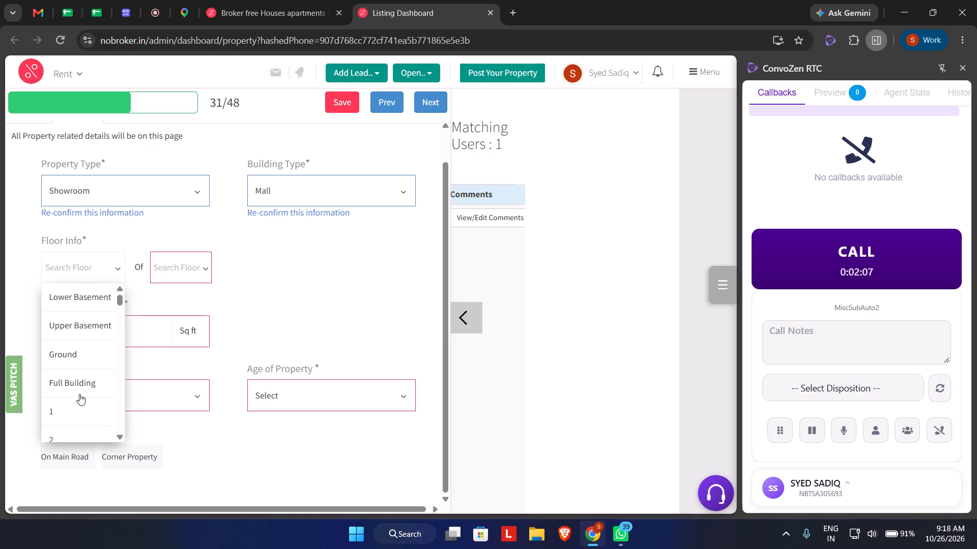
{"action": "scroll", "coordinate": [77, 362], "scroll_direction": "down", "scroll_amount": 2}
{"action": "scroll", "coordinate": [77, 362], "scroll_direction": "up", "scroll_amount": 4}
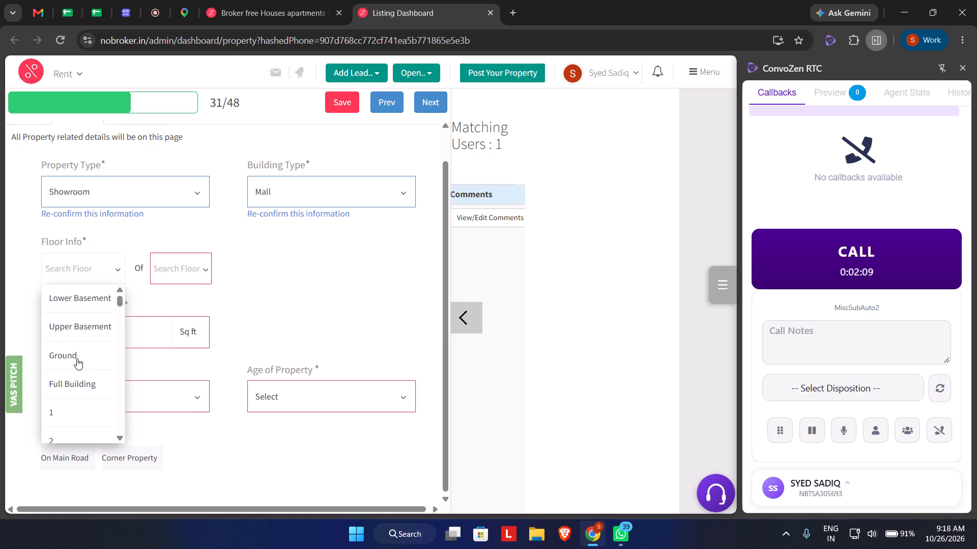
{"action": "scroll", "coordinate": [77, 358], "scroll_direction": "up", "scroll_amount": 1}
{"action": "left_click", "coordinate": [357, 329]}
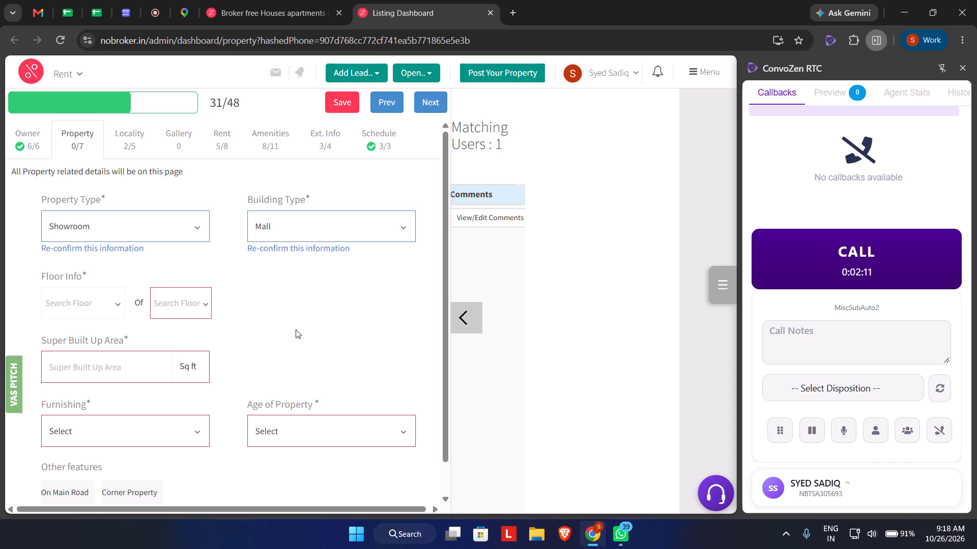
Set the floor info to floor 1 of 4.
{"action": "scroll", "coordinate": [293, 331], "scroll_direction": "down", "scroll_amount": 3}
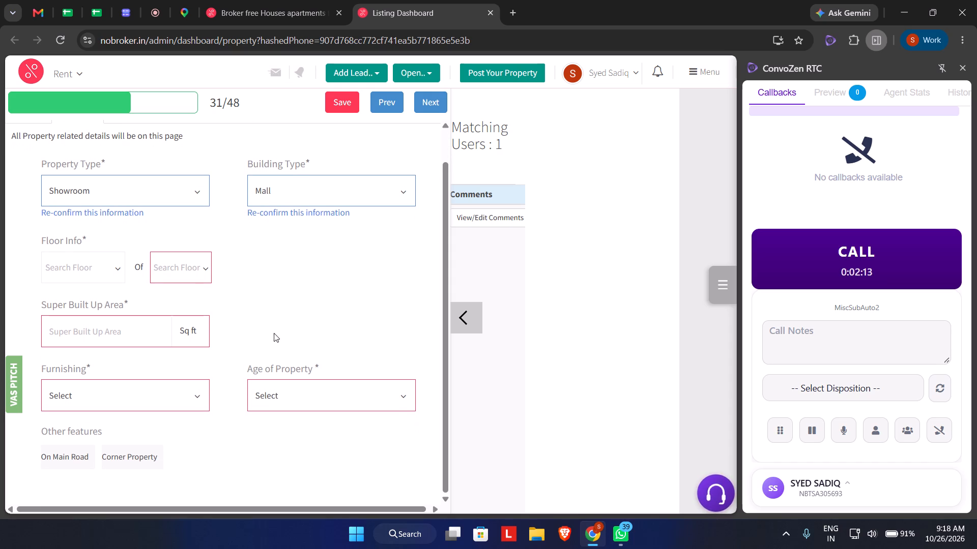
{"action": "left_click", "coordinate": [88, 253]}
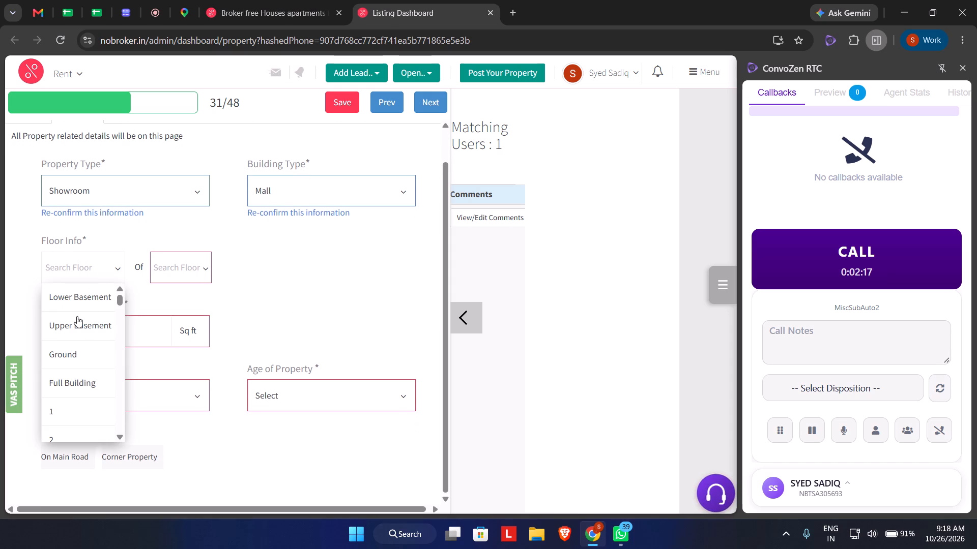
{"action": "left_click", "coordinate": [69, 411]}
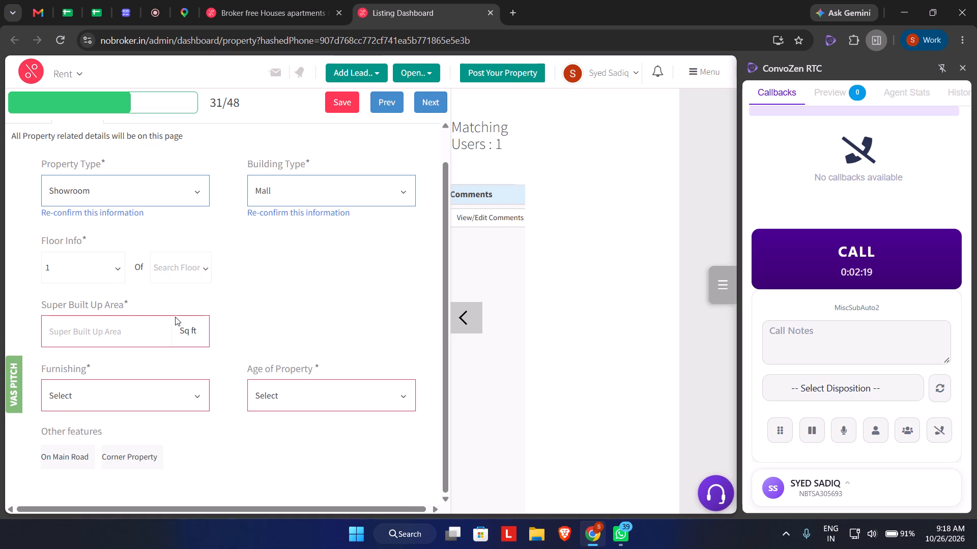
{"action": "left_click", "coordinate": [184, 268]}
{"action": "scroll", "coordinate": [242, 321], "scroll_direction": "down", "scroll_amount": 1}
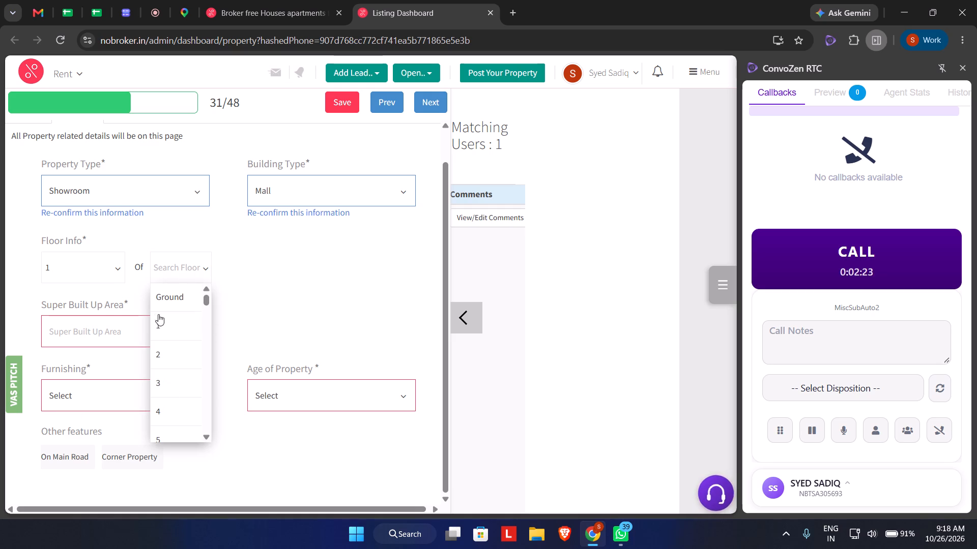
{"action": "left_click", "coordinate": [165, 409]}
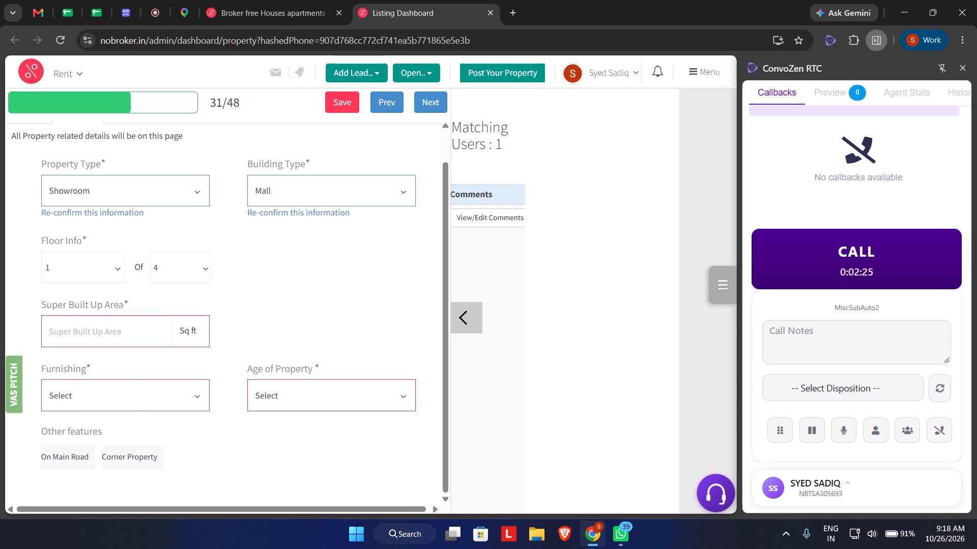
Set the super built up area to 16000 sq ft.
{"action": "left_click", "coordinate": [121, 337]}
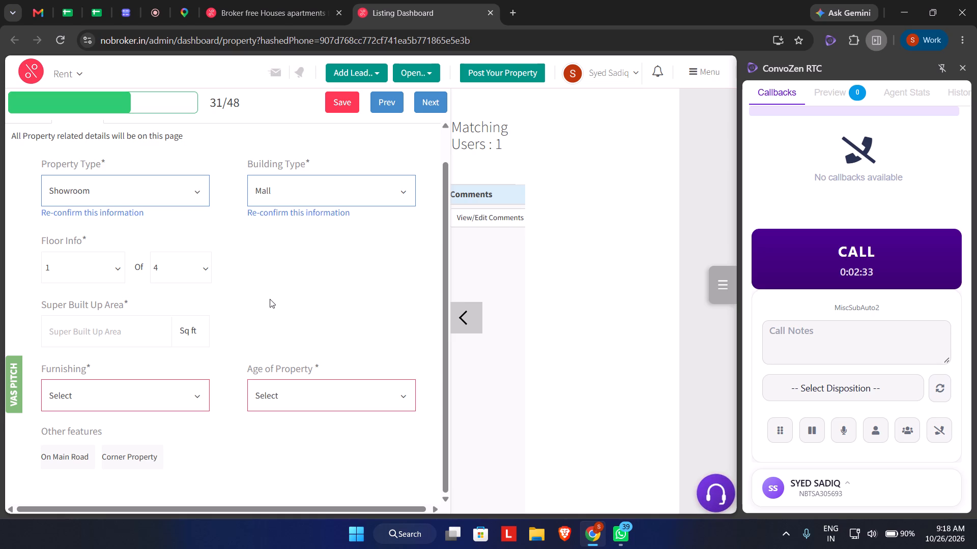
{"action": "key", "text": "1"}
{"action": "key", "text": "6"}
{"action": "type", "text": "00"}
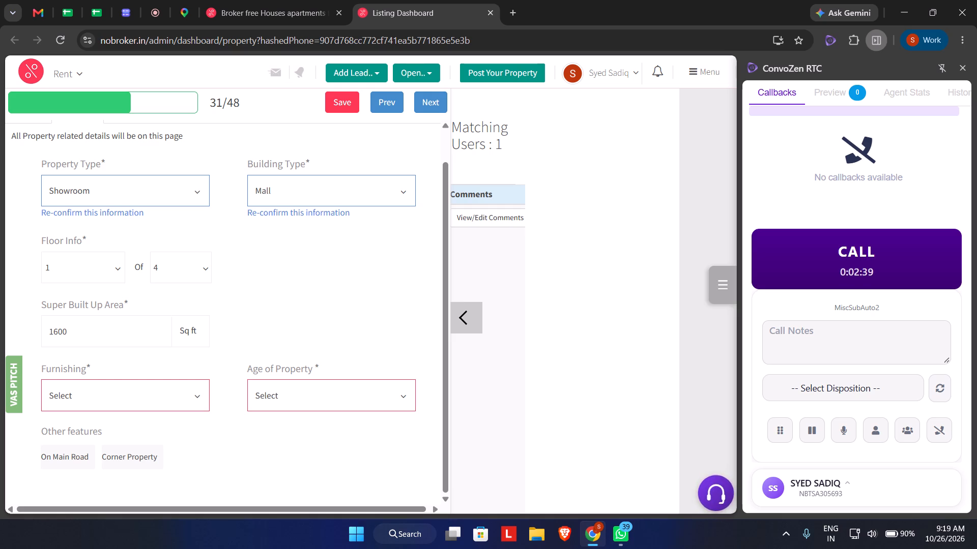
{"action": "key", "text": "0"}
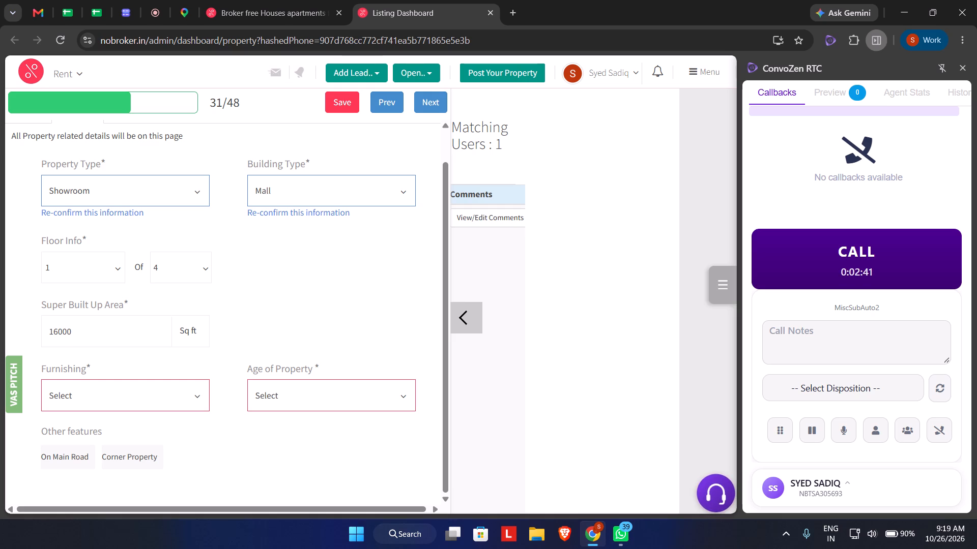
{"action": "left_click", "coordinate": [357, 314]}
Set the furnishing to Unfurnished.
{"action": "left_click", "coordinate": [140, 388]}
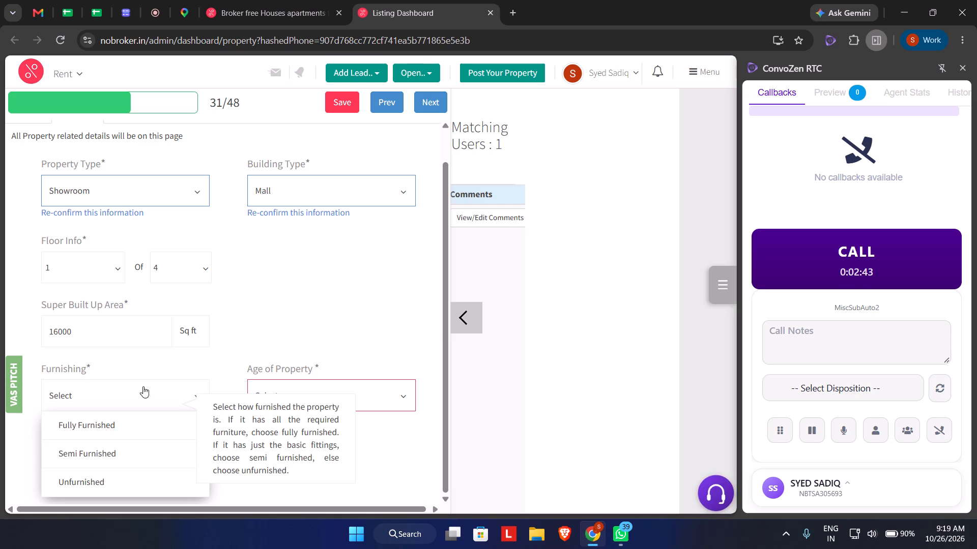
{"action": "scroll", "coordinate": [297, 310], "scroll_direction": "down", "scroll_amount": 2}
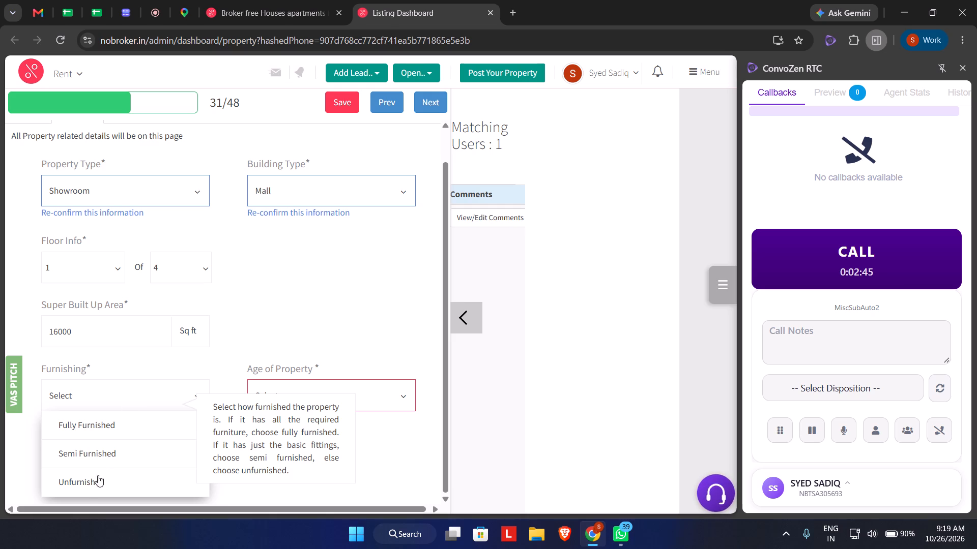
{"action": "left_click", "coordinate": [85, 488]}
{"action": "left_click", "coordinate": [148, 390]}
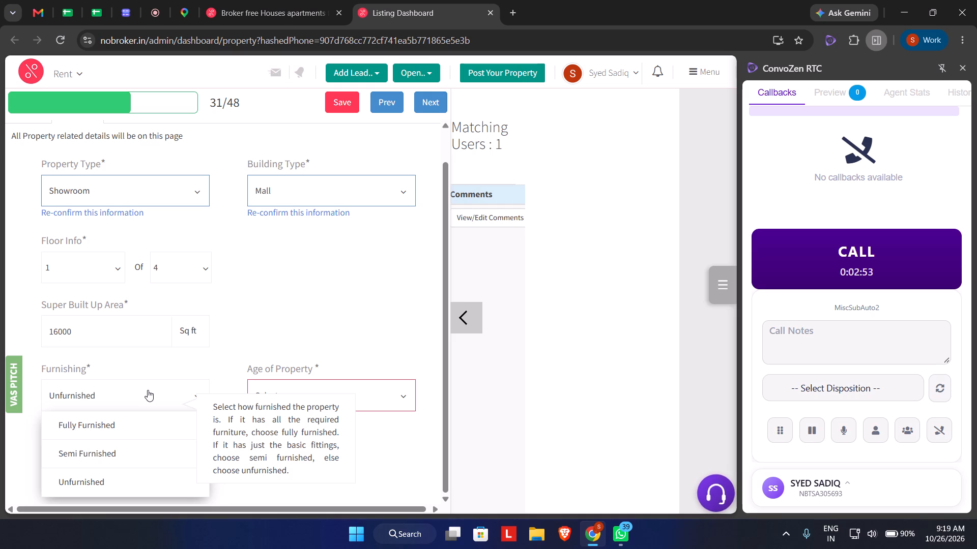
{"action": "left_click", "coordinate": [74, 478]}
{"action": "left_click_drag", "start_coordinate": [313, 363], "coordinate": [312, 370]}
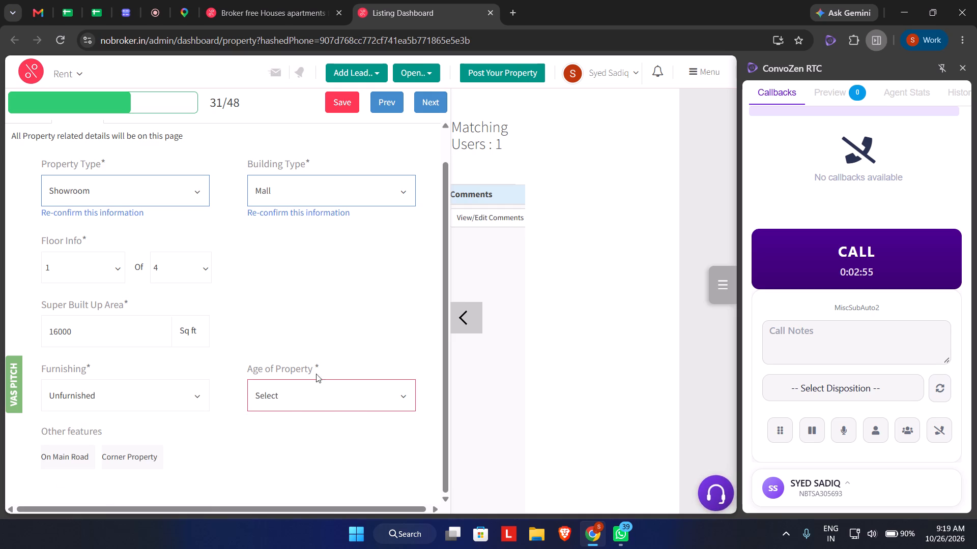
Set the age of property to Less than a Year.
{"action": "left_click", "coordinate": [321, 397]}
{"action": "scroll", "coordinate": [319, 395], "scroll_direction": "down", "scroll_amount": 4}
{"action": "scroll", "coordinate": [269, 297], "scroll_direction": "up", "scroll_amount": 1}
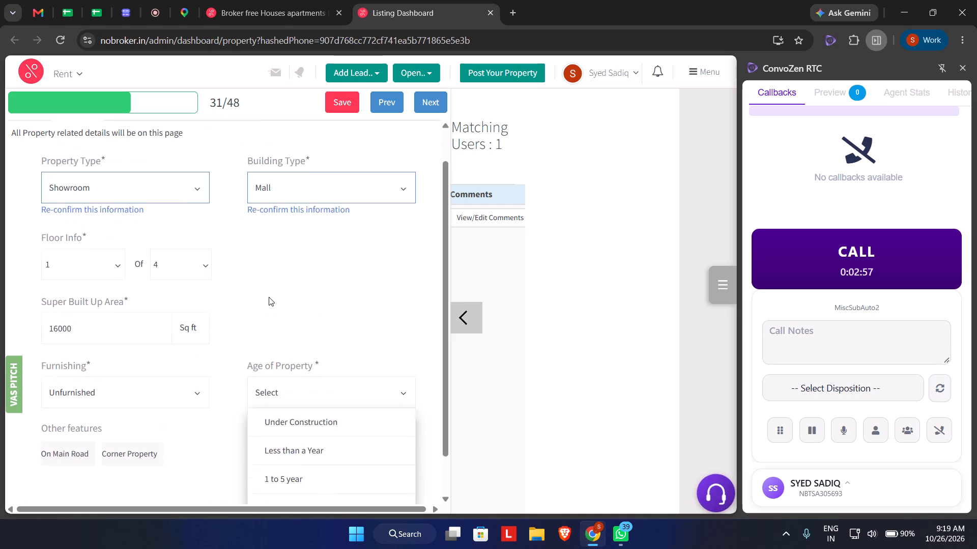
{"action": "scroll", "coordinate": [269, 297], "scroll_direction": "up", "scroll_amount": 1}
{"action": "scroll", "coordinate": [282, 308], "scroll_direction": "down", "scroll_amount": 4}
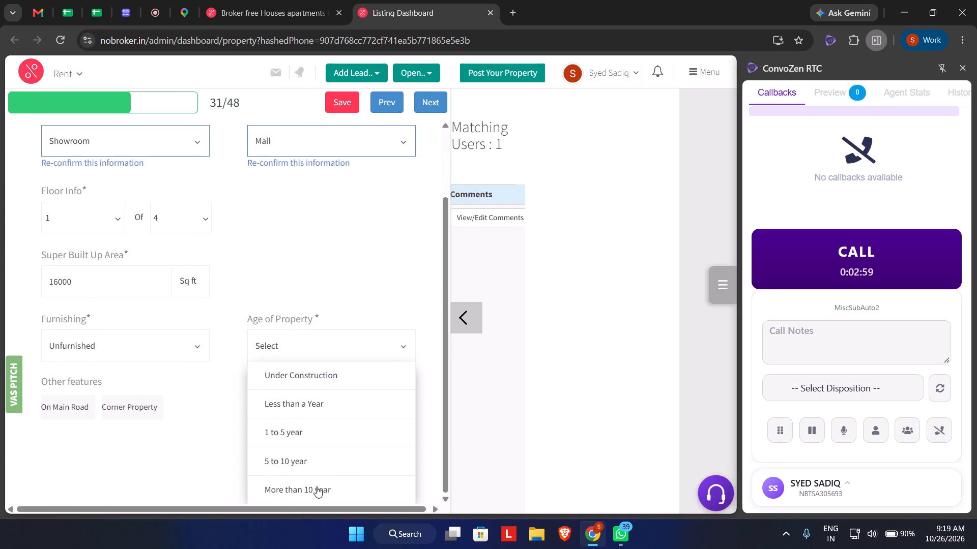
{"action": "left_click", "coordinate": [303, 404]}
{"action": "left_click", "coordinate": [301, 346]}
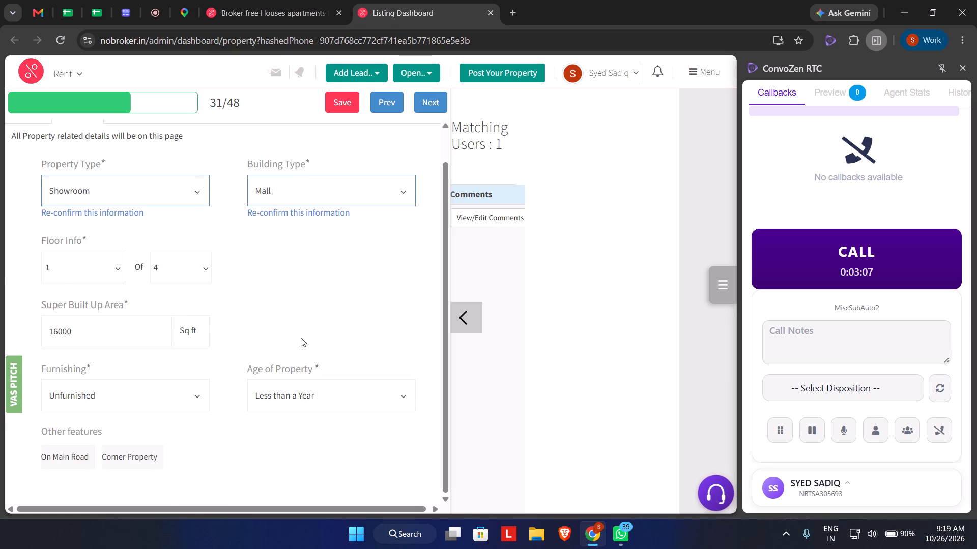
In the listing's rent details, set the expected rent to 250000 per month.
{"action": "scroll", "coordinate": [296, 330], "scroll_direction": "up", "scroll_amount": 2}
{"action": "scroll", "coordinate": [190, 264], "scroll_direction": "up", "scroll_amount": 1}
{"action": "left_click", "coordinate": [134, 137]}
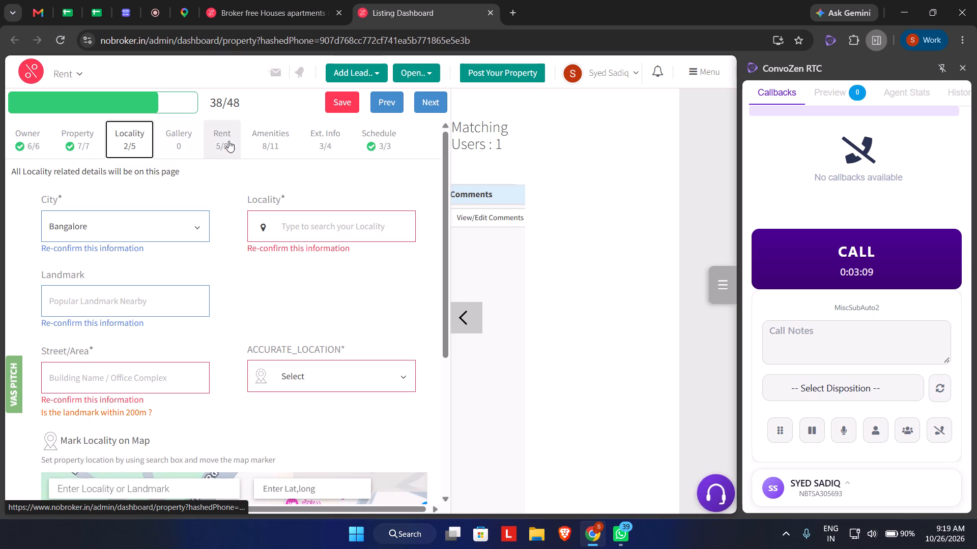
{"action": "left_click", "coordinate": [228, 140]}
{"action": "left_click", "coordinate": [114, 219]}
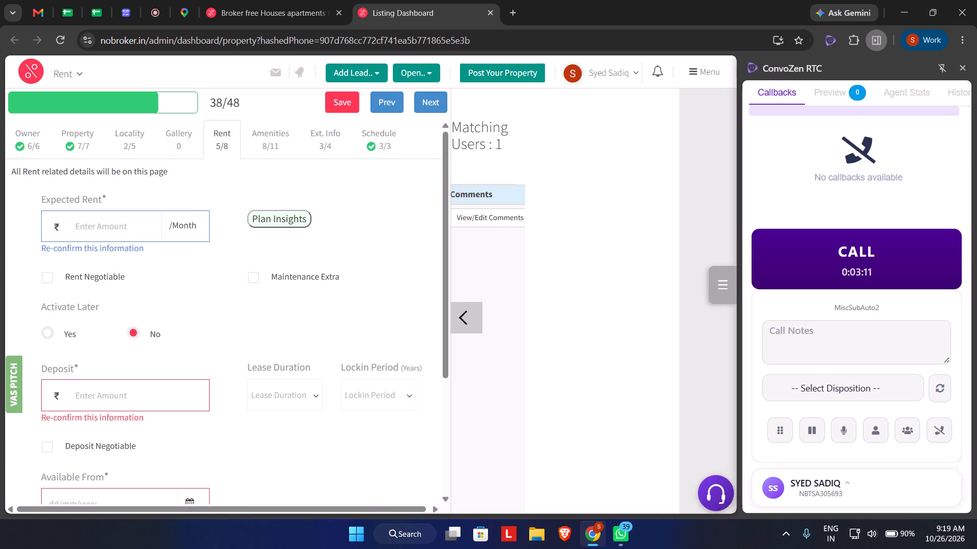
{"action": "scroll", "coordinate": [254, 200], "scroll_direction": "down", "scroll_amount": 3}
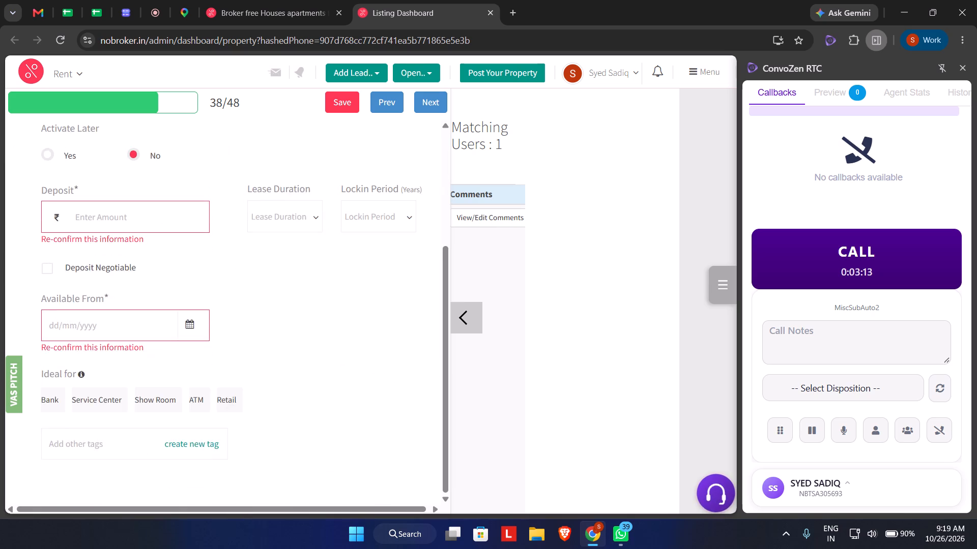
{"action": "scroll", "coordinate": [264, 200], "scroll_direction": "up", "scroll_amount": 3}
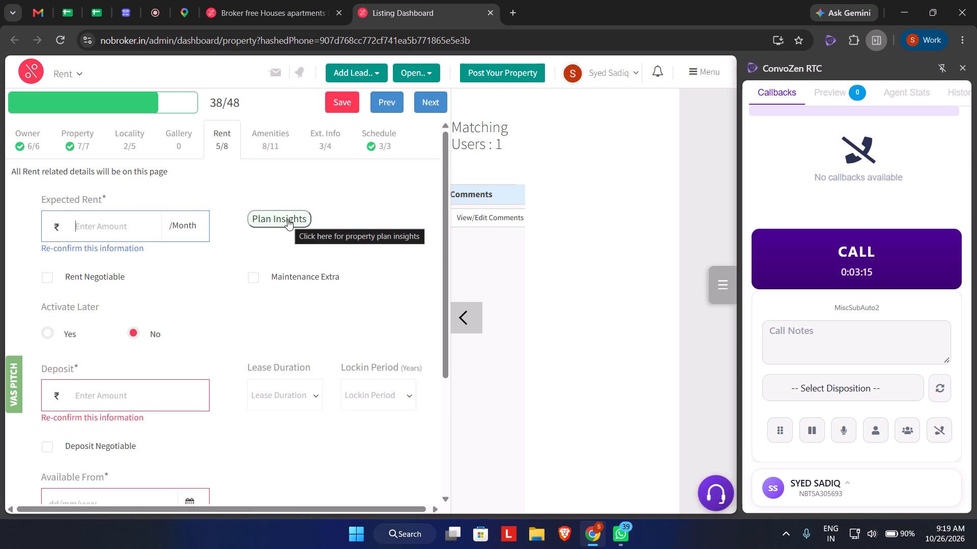
{"action": "scroll", "coordinate": [155, 258], "scroll_direction": "down", "scroll_amount": 5}
{"action": "scroll", "coordinate": [239, 269], "scroll_direction": "up", "scroll_amount": 3}
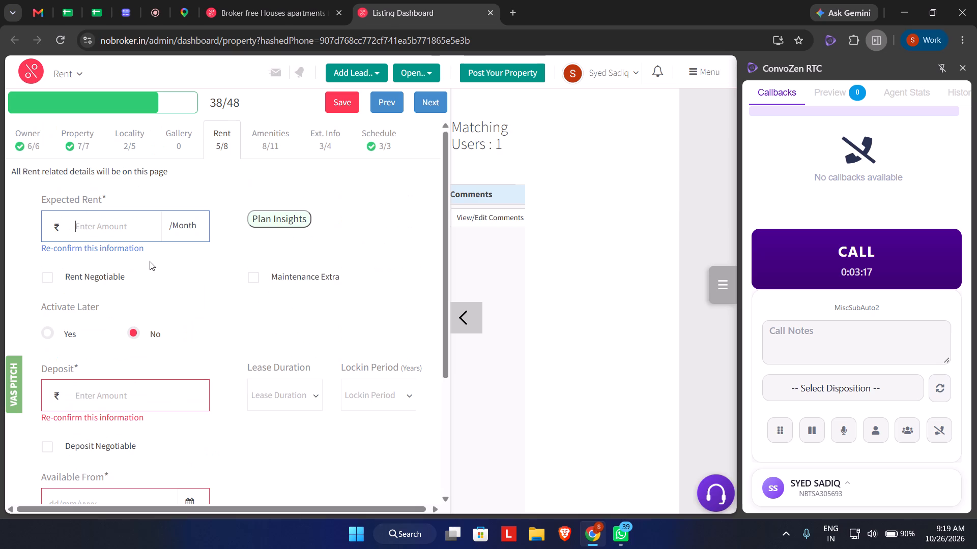
{"action": "scroll", "coordinate": [190, 268], "scroll_direction": "down", "scroll_amount": 2}
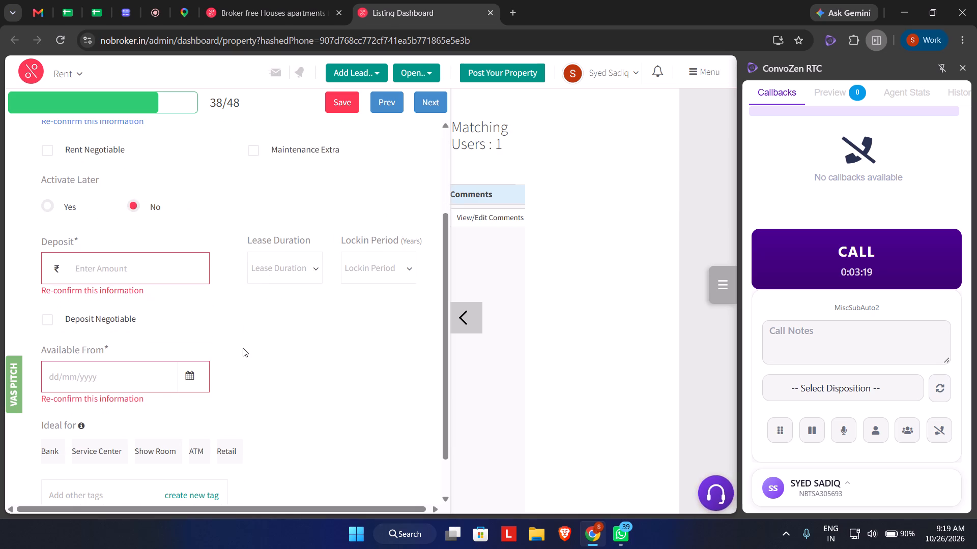
{"action": "scroll", "coordinate": [243, 348], "scroll_direction": "up", "scroll_amount": 5}
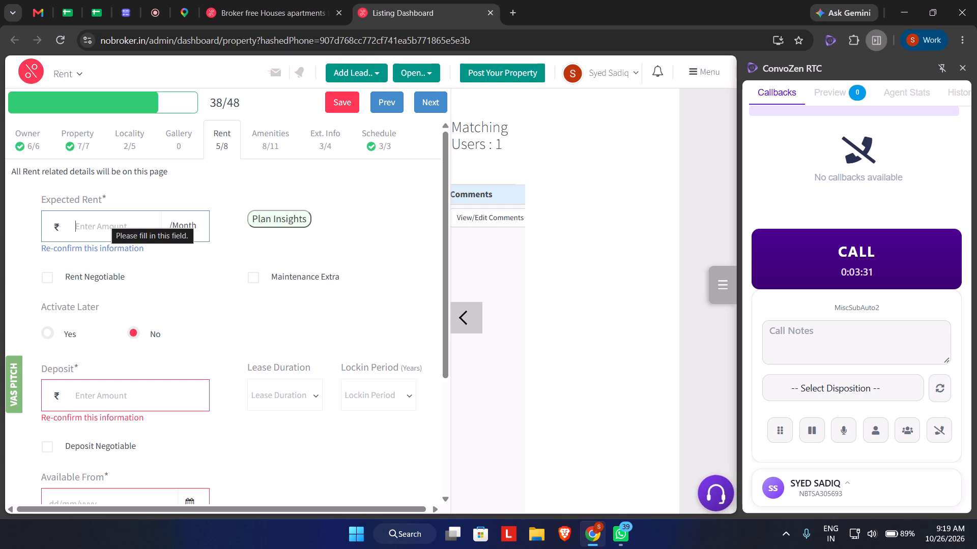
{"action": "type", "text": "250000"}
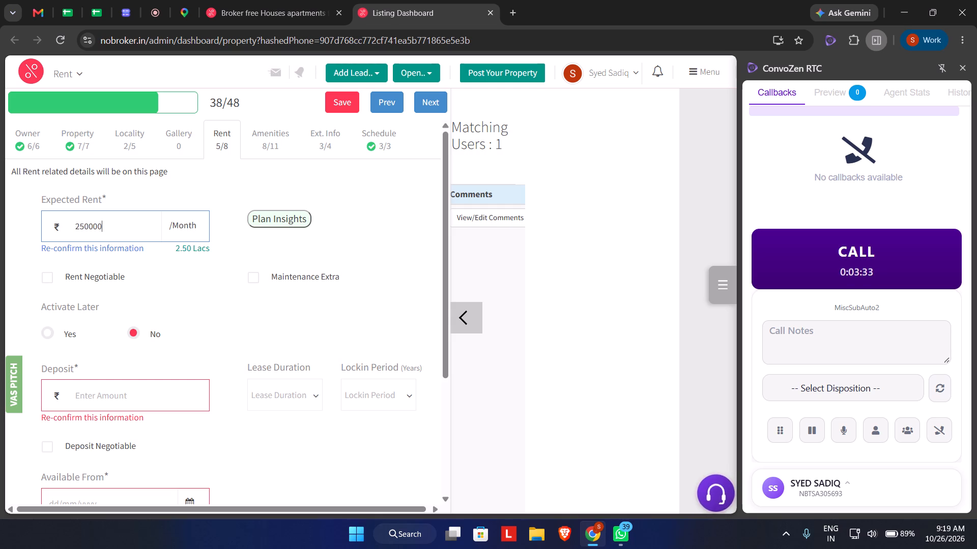
Set the deposit to 2500000.
{"action": "scroll", "coordinate": [137, 322], "scroll_direction": "down", "scroll_amount": 4}
{"action": "left_click", "coordinate": [139, 221]}
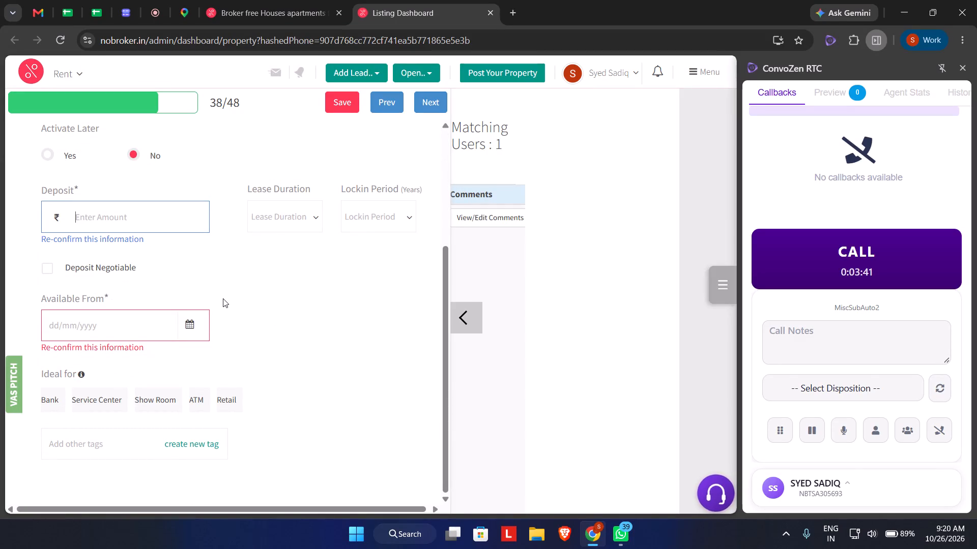
{"action": "scroll", "coordinate": [223, 298], "scroll_direction": "up", "scroll_amount": 3}
{"action": "scroll", "coordinate": [221, 300], "scroll_direction": "down", "scroll_amount": 5}
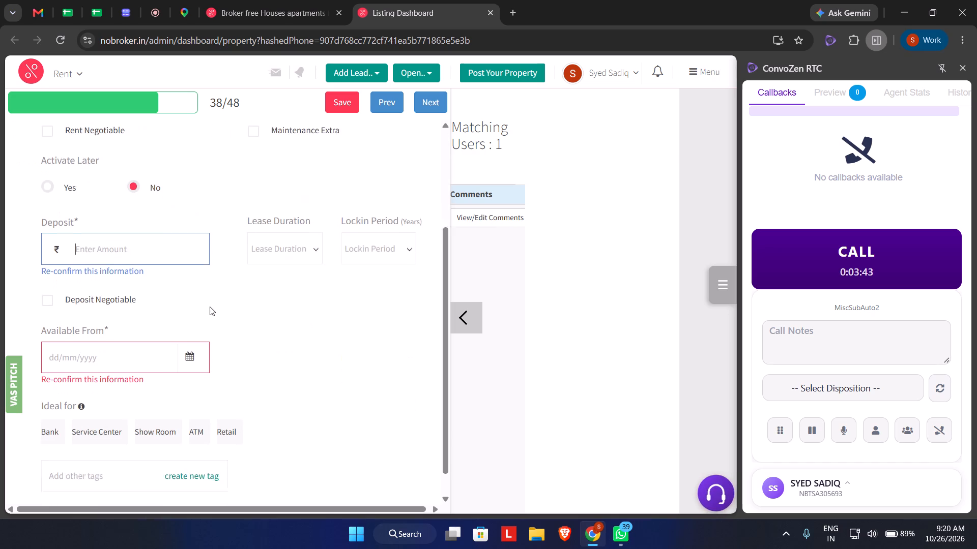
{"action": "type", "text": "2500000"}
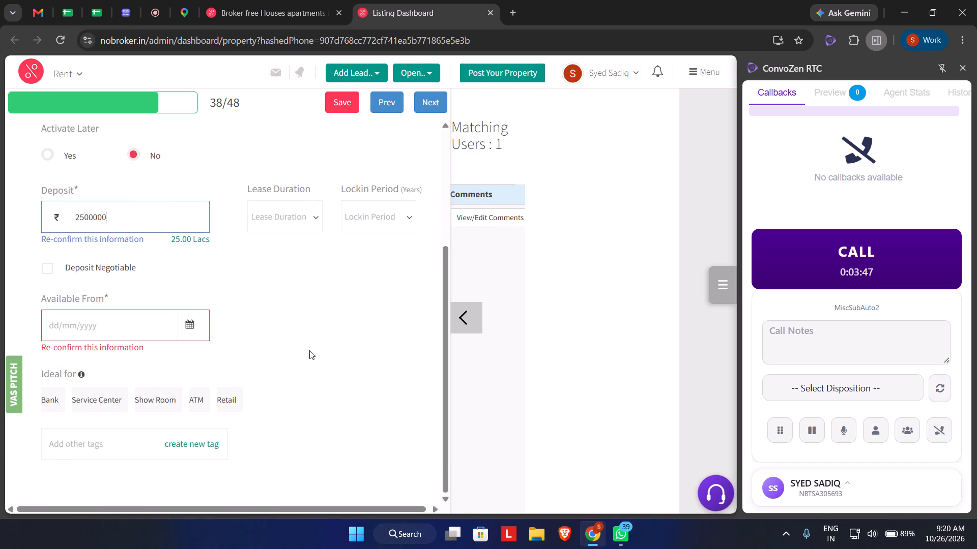
Change the expected rent to 150000 per month.
{"action": "scroll", "coordinate": [148, 252], "scroll_direction": "up", "scroll_amount": 3}
{"action": "left_click", "coordinate": [79, 226]}
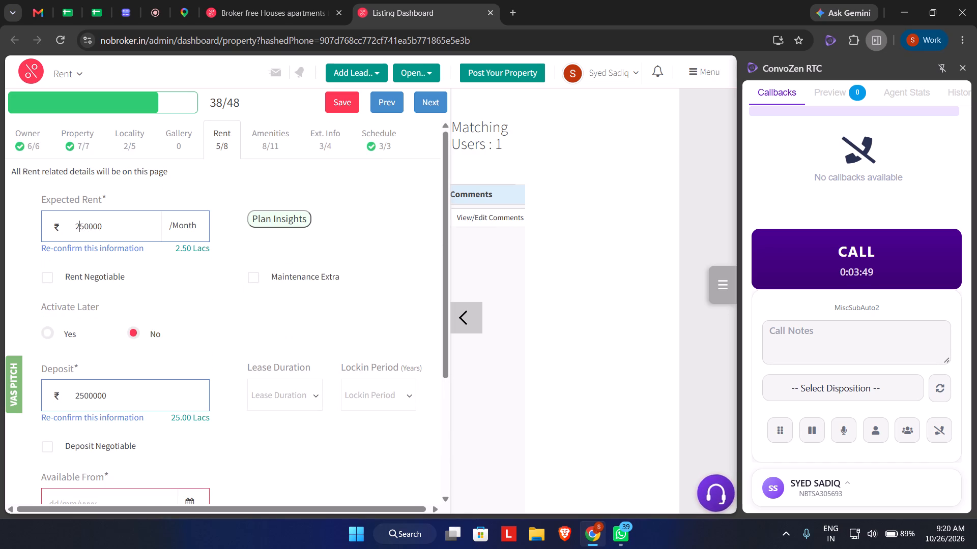
{"action": "key", "text": "BackSpace"}
{"action": "key", "text": "1"}
{"action": "scroll", "coordinate": [95, 234], "scroll_direction": "down", "scroll_amount": 2}
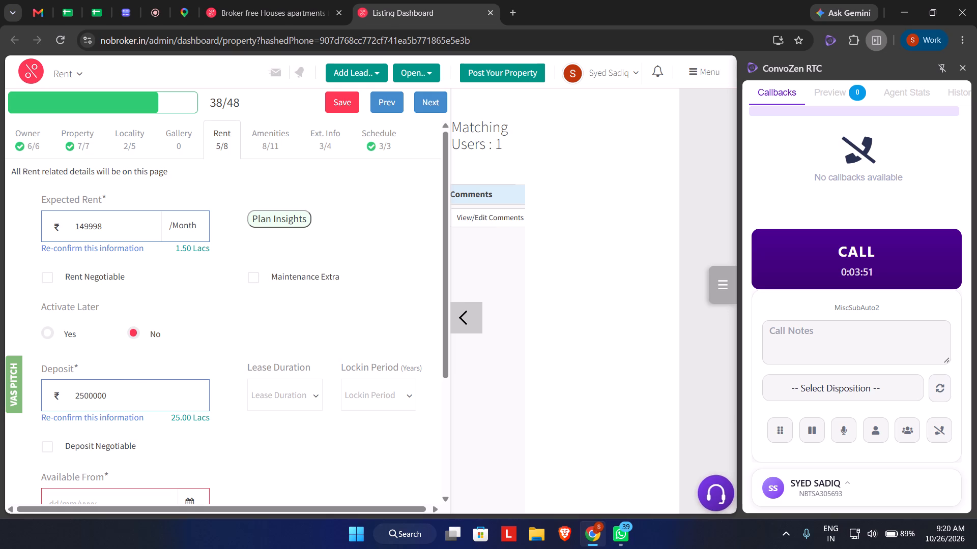
{"action": "left_click_drag", "start_coordinate": [101, 231], "coordinate": [37, 228]}
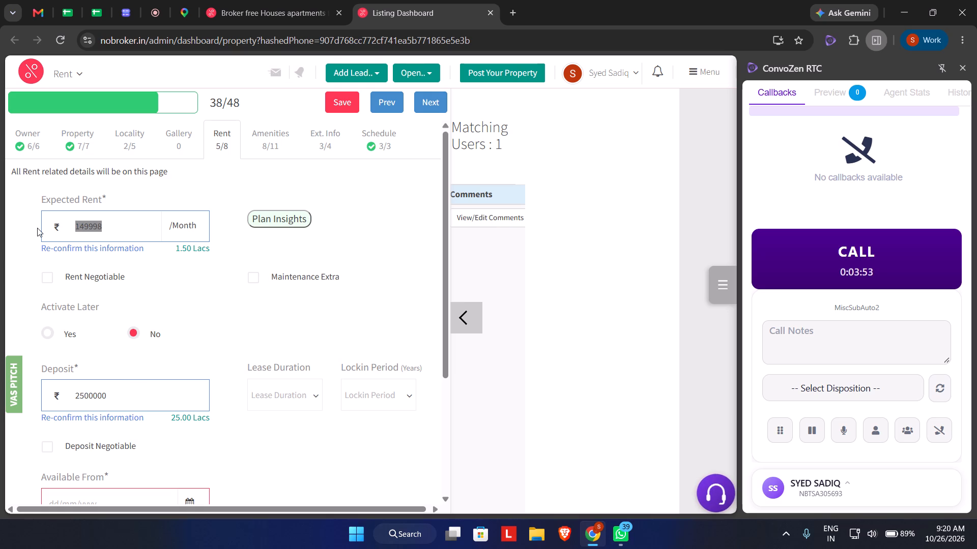
{"action": "key", "text": "BackSpace"}
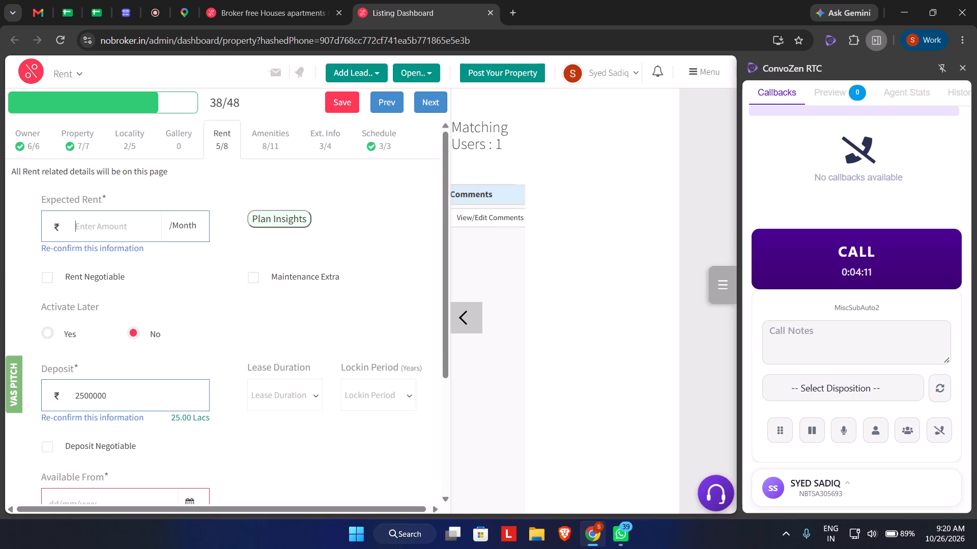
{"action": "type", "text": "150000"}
{"action": "scroll", "coordinate": [37, 228], "scroll_direction": "down", "scroll_amount": 2}
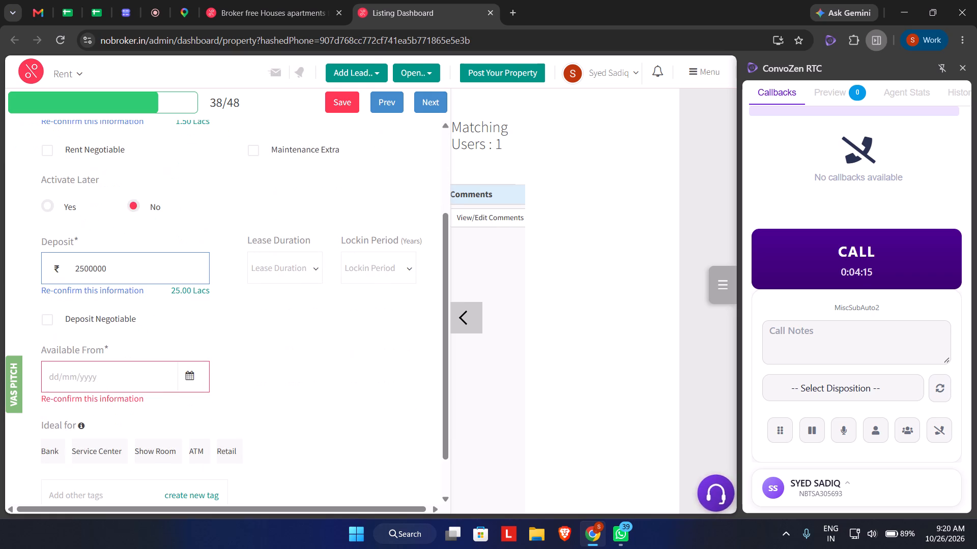
{"action": "scroll", "coordinate": [283, 352], "scroll_direction": "up", "scroll_amount": 2}
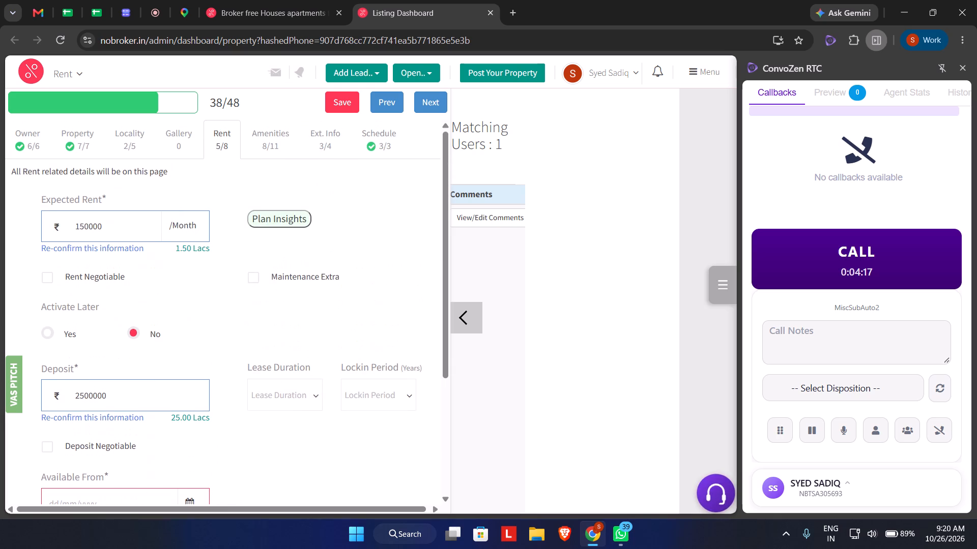
{"action": "left_click", "coordinate": [269, 444]}
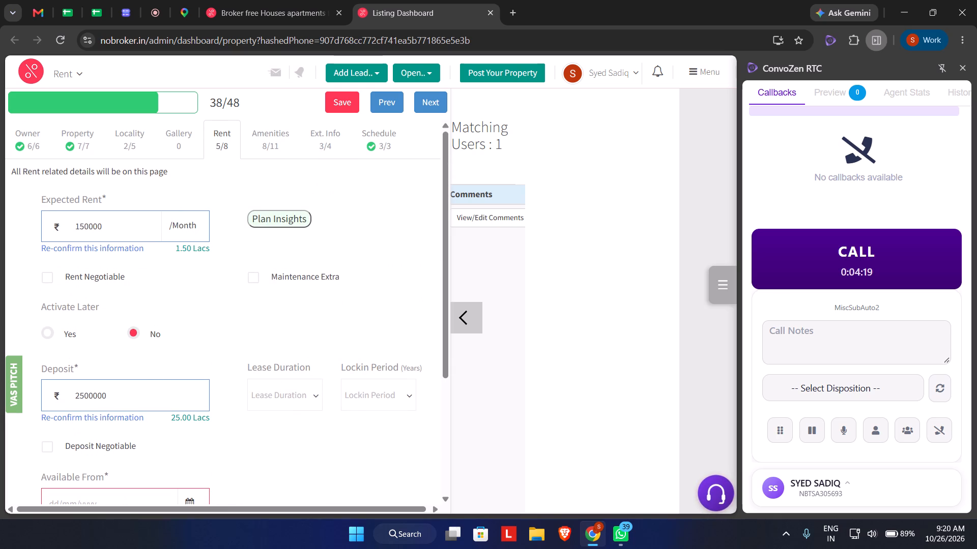
Change the deposit to 1500000.
{"action": "left_click_drag", "start_coordinate": [81, 400], "coordinate": [52, 407]}
{"action": "key", "text": "1"}
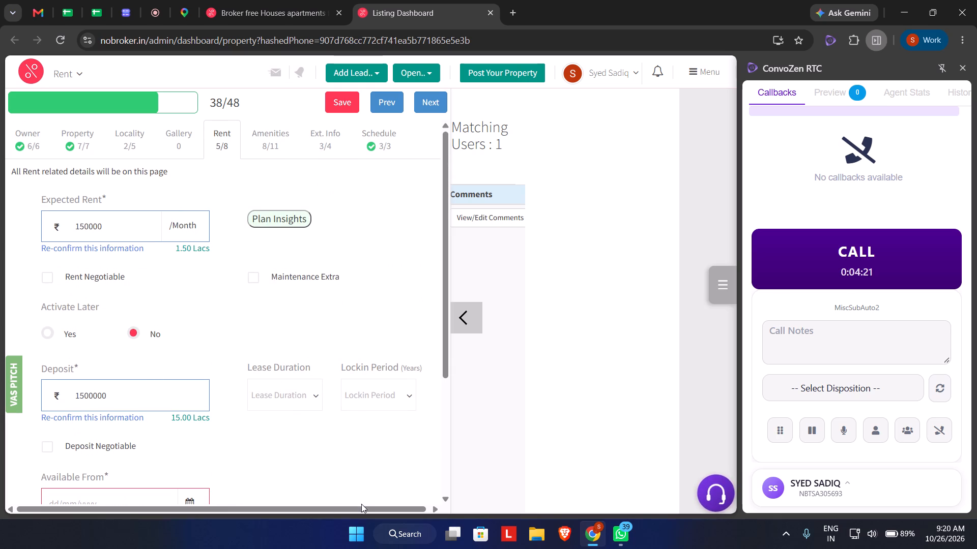
{"action": "left_click", "coordinate": [362, 503]}
Set the available-from date to 26 October 2026.
{"action": "scroll", "coordinate": [332, 455], "scroll_direction": "down", "scroll_amount": 4}
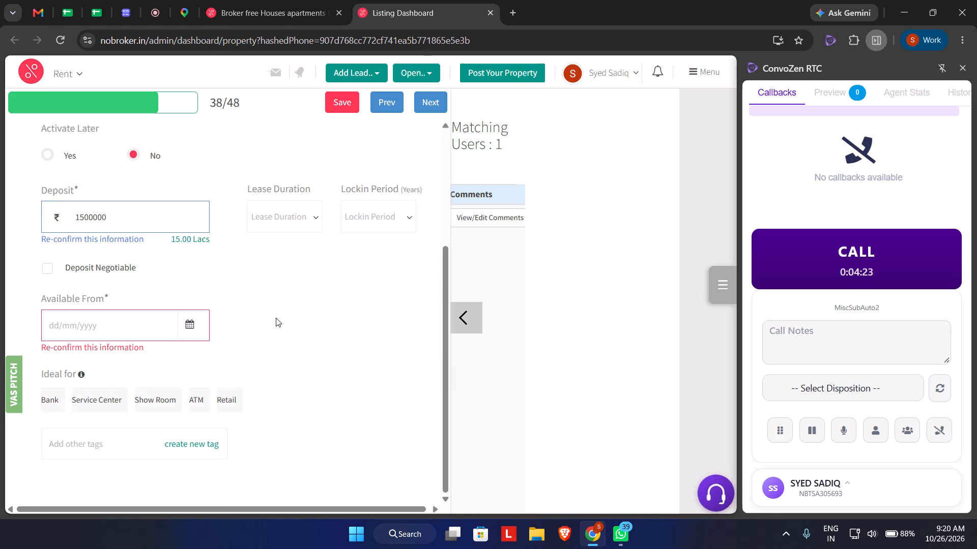
{"action": "left_click", "coordinate": [171, 323]}
{"action": "left_click", "coordinate": [191, 318]}
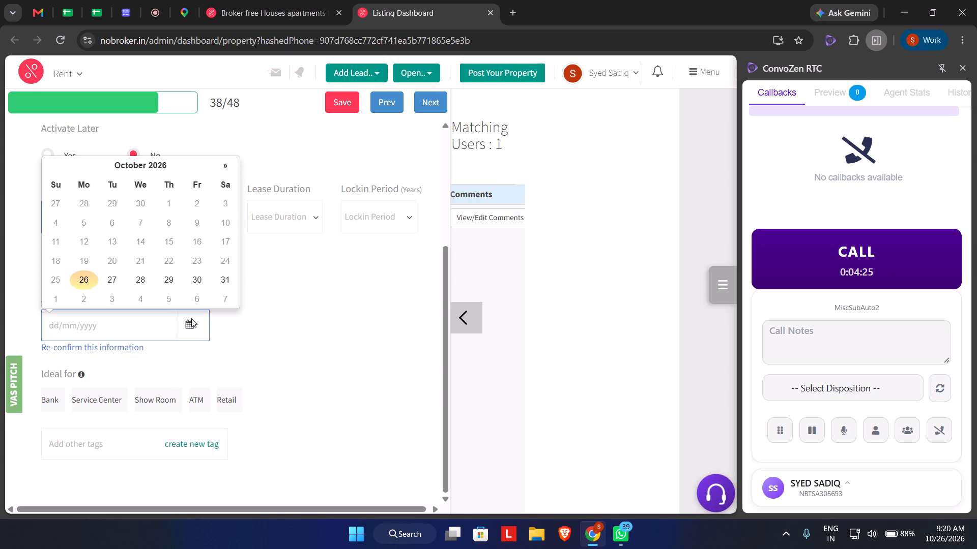
{"action": "left_click", "coordinate": [88, 282]}
Open the power backup choices in the listing's amenities details.
{"action": "scroll", "coordinate": [236, 328], "scroll_direction": "up", "scroll_amount": 7}
{"action": "left_click", "coordinate": [273, 134]}
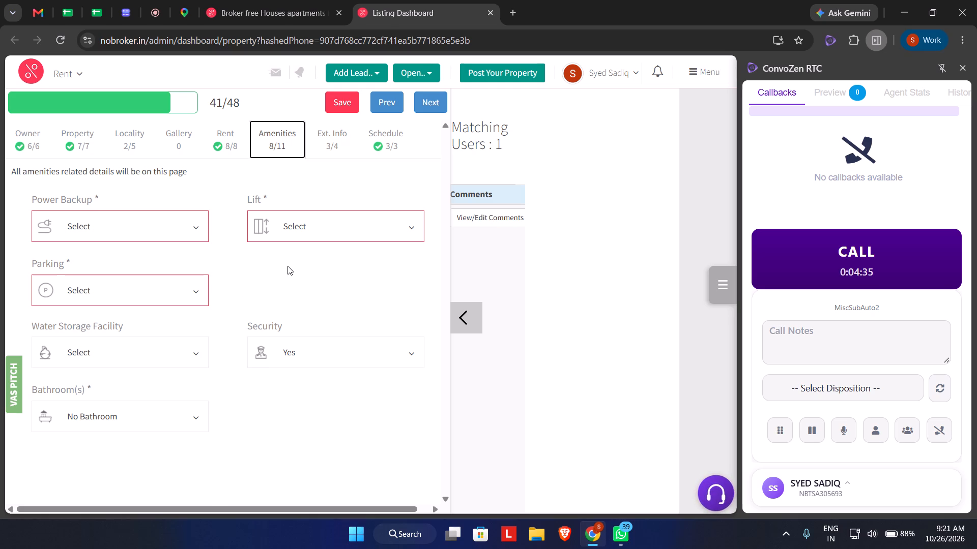
{"action": "left_click", "coordinate": [142, 215]}
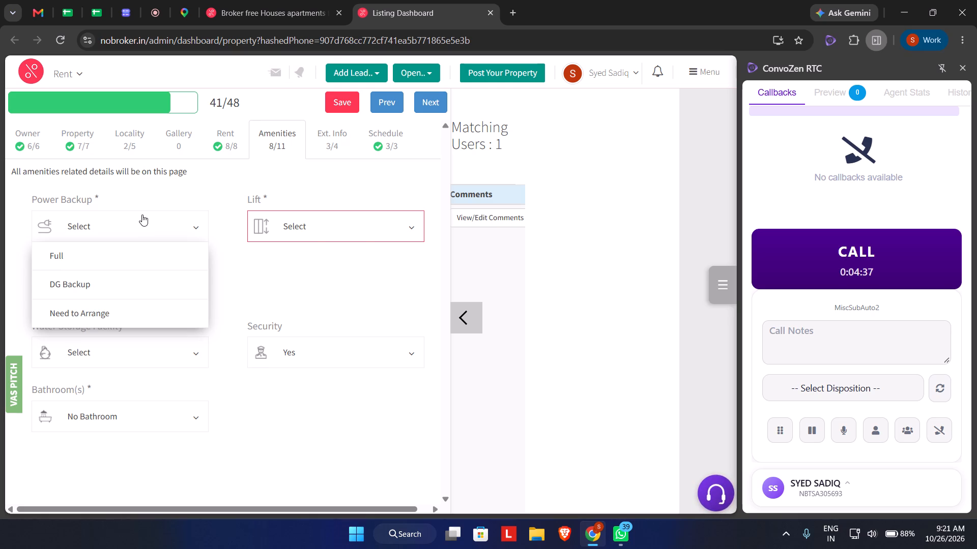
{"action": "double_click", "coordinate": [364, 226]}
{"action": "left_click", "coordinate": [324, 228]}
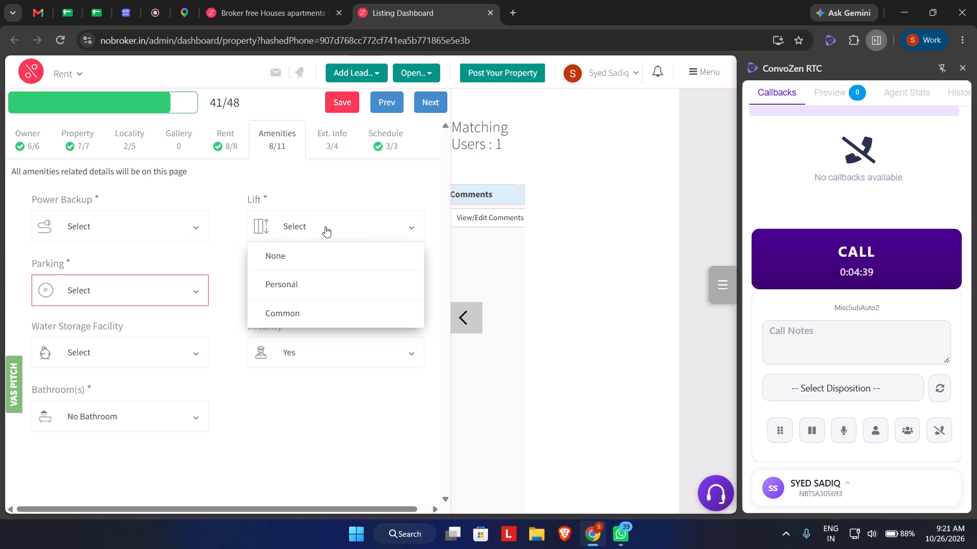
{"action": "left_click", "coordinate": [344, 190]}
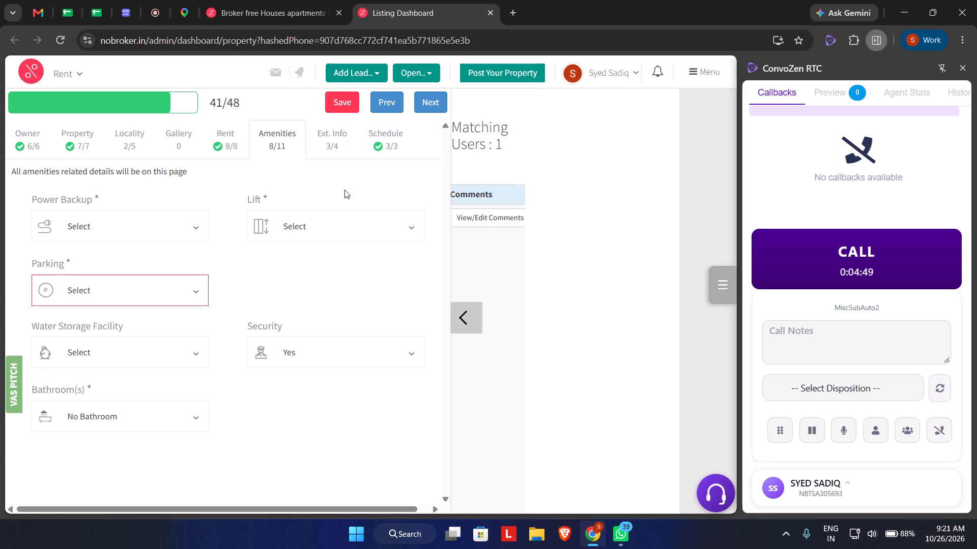
Connect the computer to the iPhone Wi-Fi network.
{"action": "left_click", "coordinate": [852, 548]}
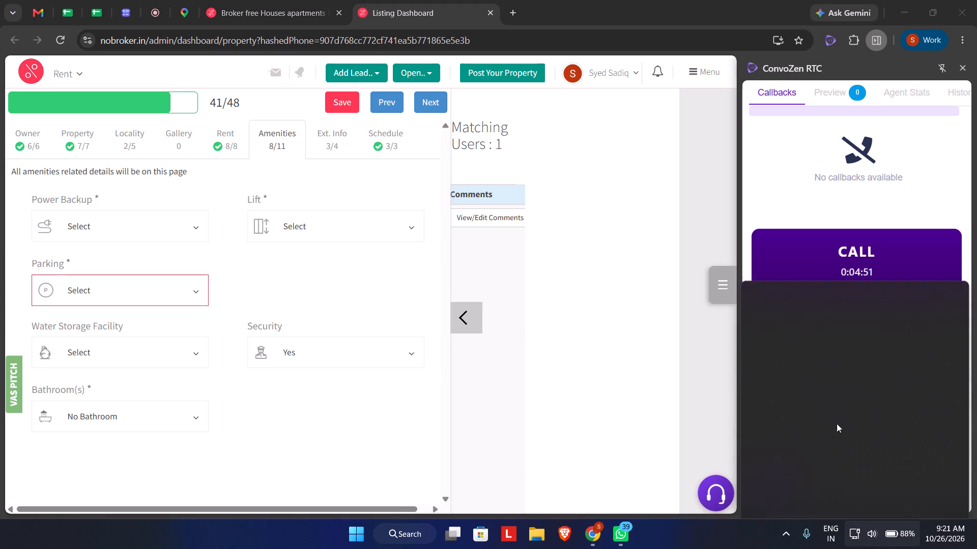
{"action": "left_click", "coordinate": [798, 308]}
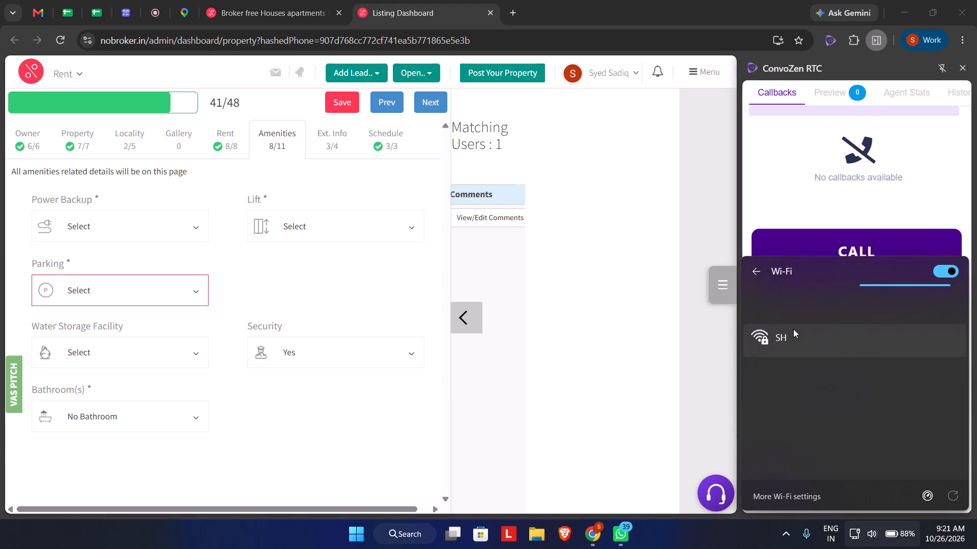
{"action": "left_click", "coordinate": [796, 306]}
{"action": "left_click", "coordinate": [877, 356]}
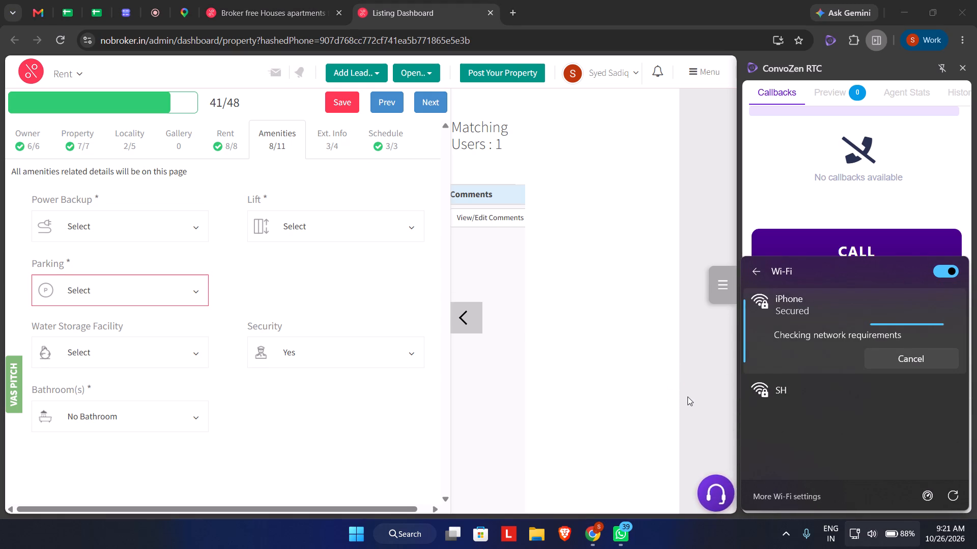
{"action": "left_click", "coordinate": [693, 396]}
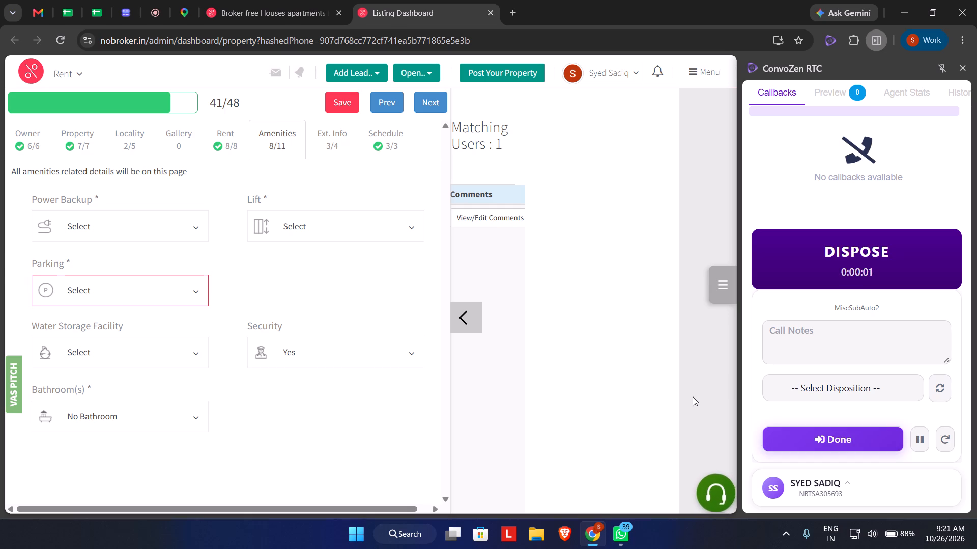
Set who will show the property to "I will show" in the listing's additional info.
{"action": "left_click", "coordinate": [340, 141]}
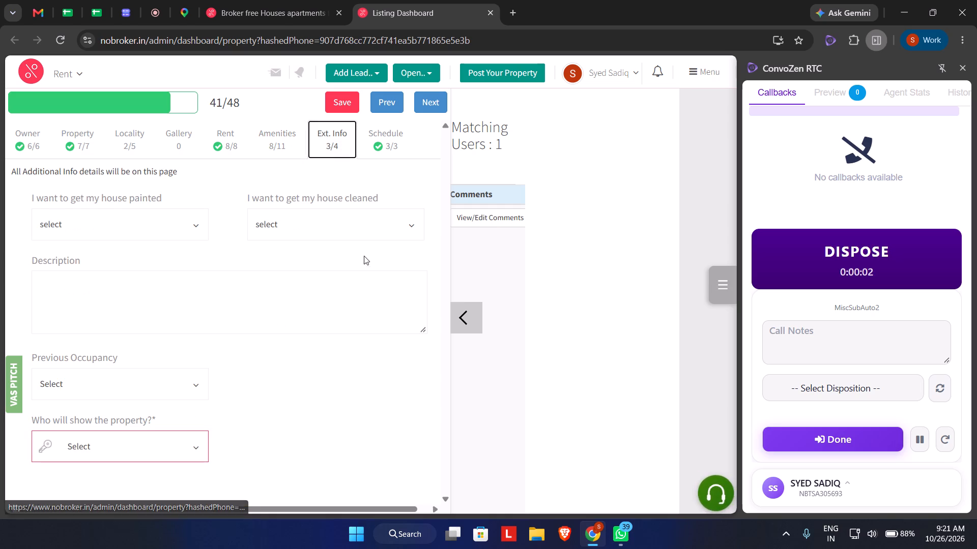
{"action": "left_click", "coordinate": [165, 449]}
{"action": "scroll", "coordinate": [299, 364], "scroll_direction": "down", "scroll_amount": 3}
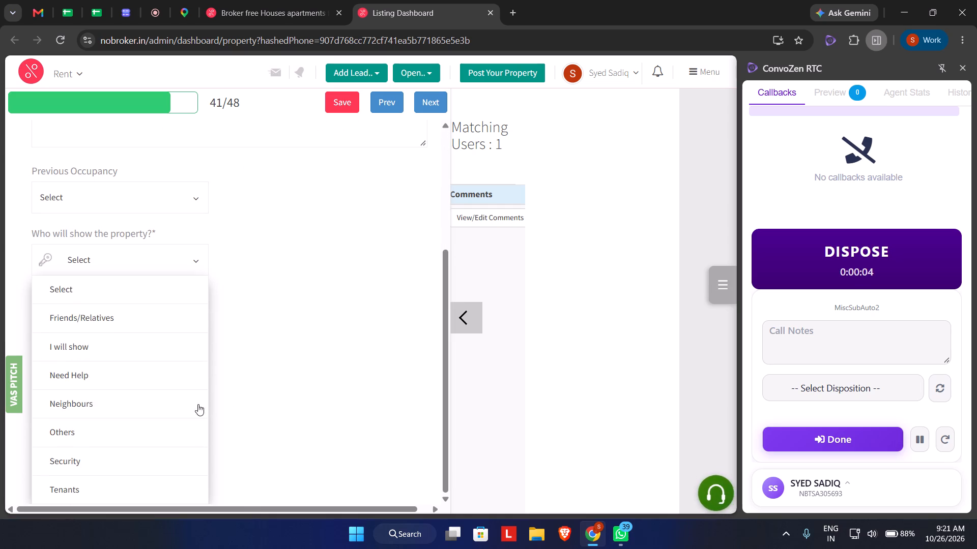
{"action": "left_click", "coordinate": [82, 346]}
{"action": "scroll", "coordinate": [310, 336], "scroll_direction": "up", "scroll_amount": 3}
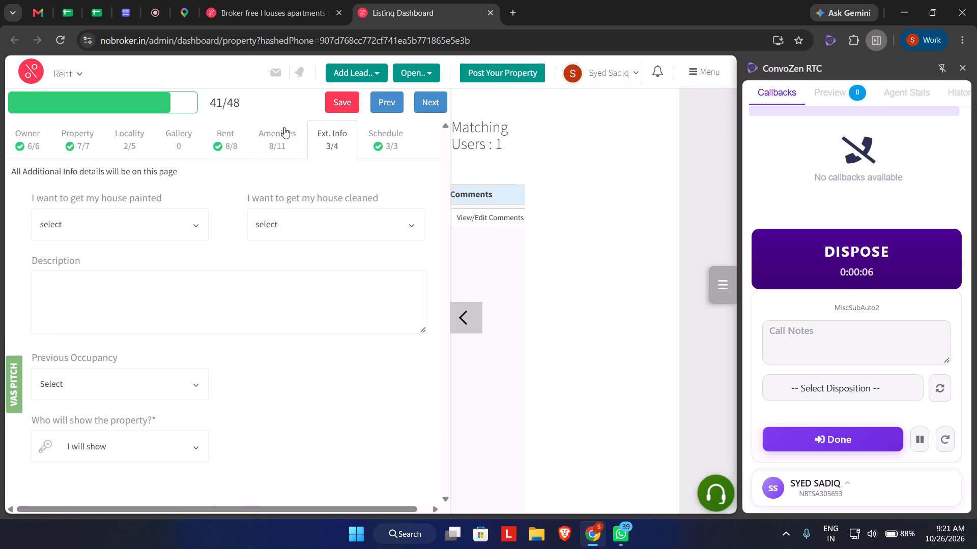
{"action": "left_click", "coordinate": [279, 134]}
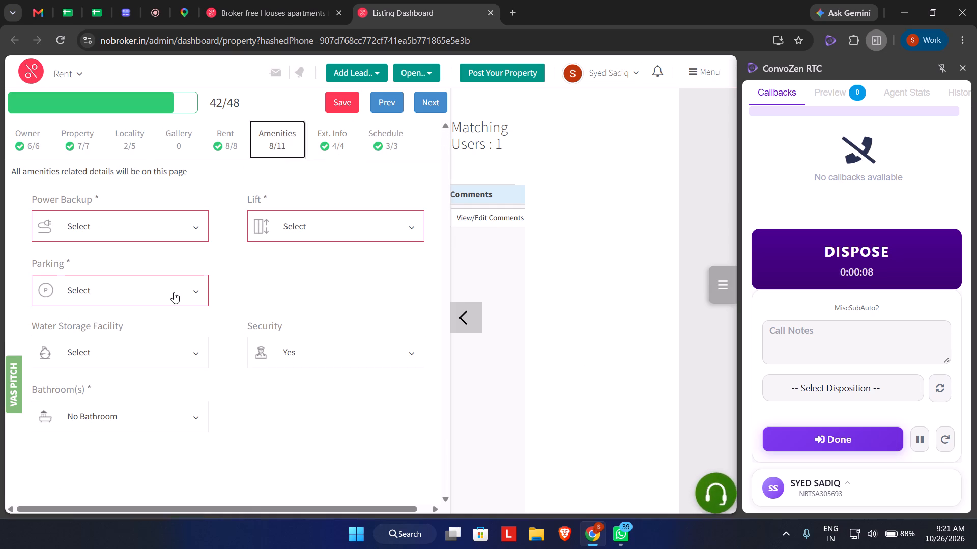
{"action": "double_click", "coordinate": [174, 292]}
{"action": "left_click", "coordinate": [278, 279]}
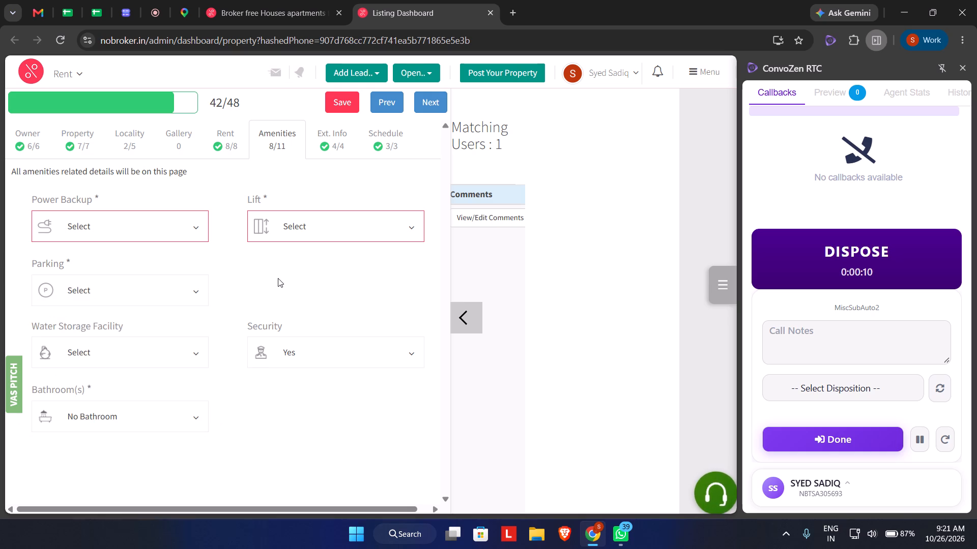
Open the listing's locality details at the city, locality and street fields.
{"action": "left_click", "coordinate": [126, 144]}
{"action": "scroll", "coordinate": [296, 264], "scroll_direction": "down", "scroll_amount": 1}
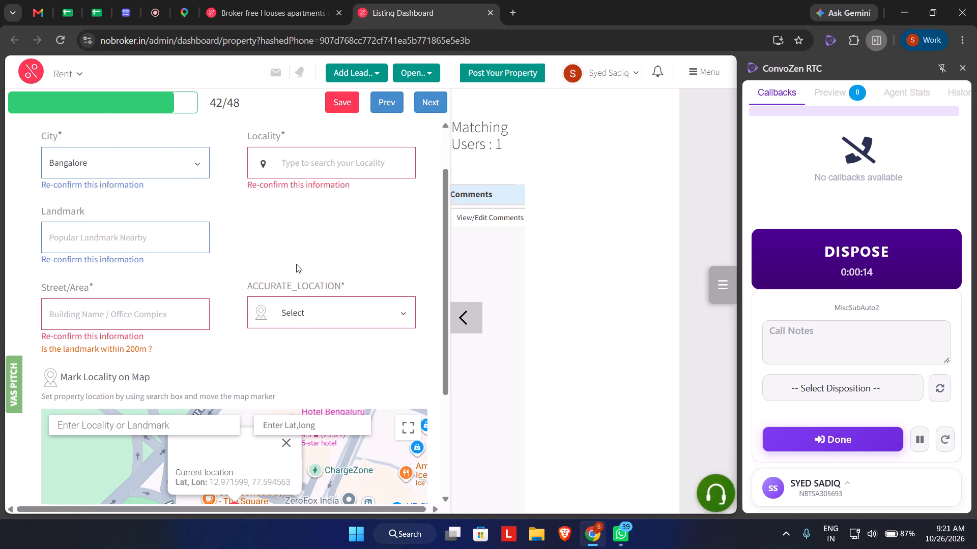
Review the listing's locality details, including the address fields and the location map.
{"action": "scroll", "coordinate": [296, 264], "scroll_direction": "down", "scroll_amount": 2}
{"action": "scroll", "coordinate": [296, 264], "scroll_direction": "up", "scroll_amount": 4}
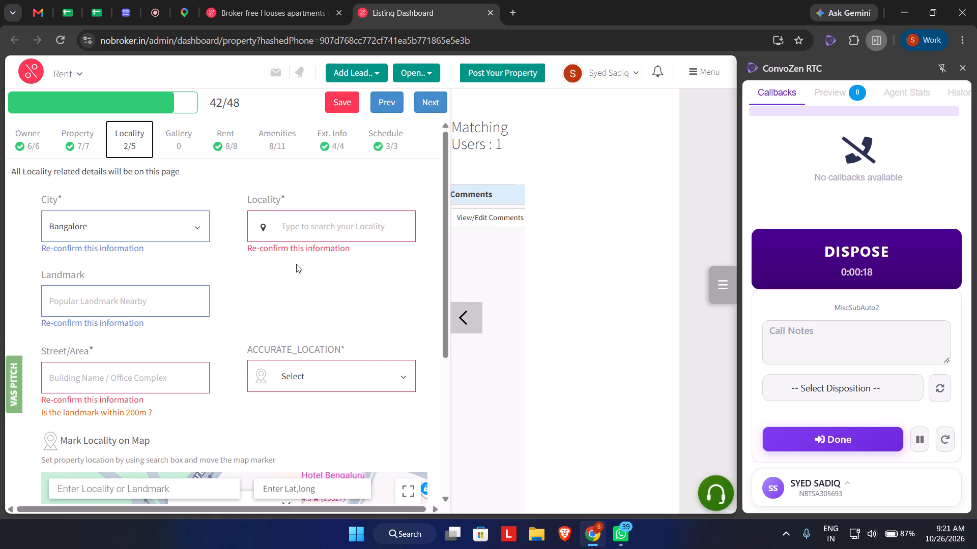
{"action": "scroll", "coordinate": [296, 264], "scroll_direction": "down", "scroll_amount": 6}
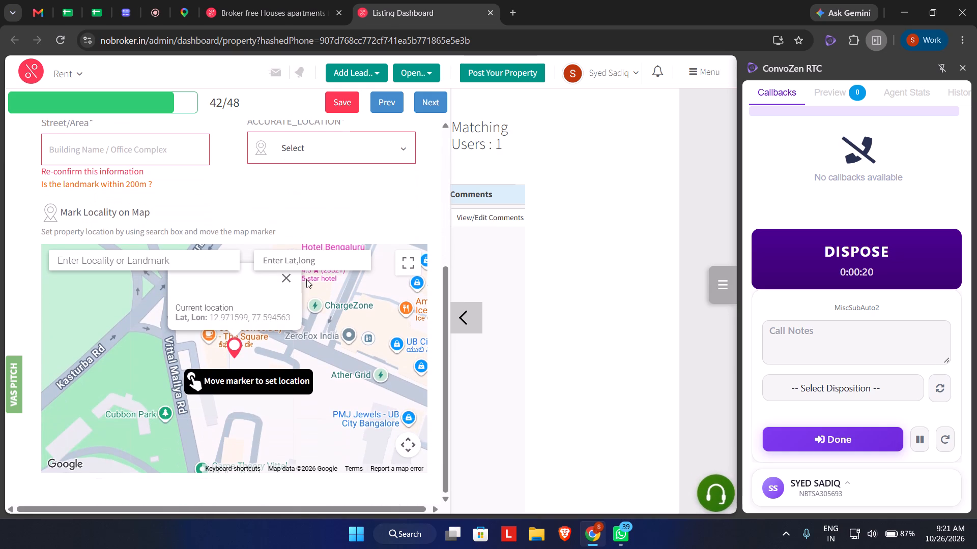
{"action": "scroll", "coordinate": [383, 365], "scroll_direction": "up", "scroll_amount": 3}
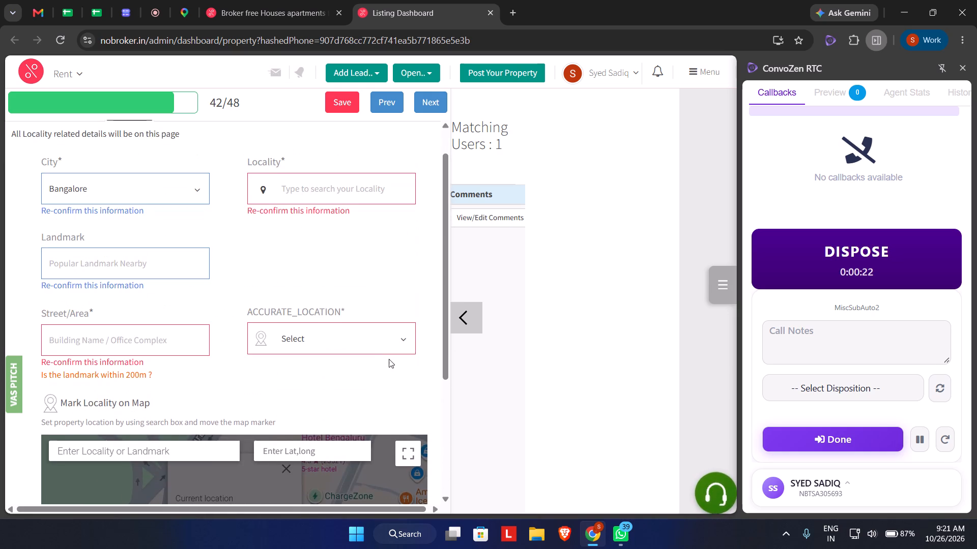
{"action": "scroll", "coordinate": [389, 359], "scroll_direction": "down", "scroll_amount": 2}
{"action": "scroll", "coordinate": [389, 359], "scroll_direction": "up", "scroll_amount": 4}
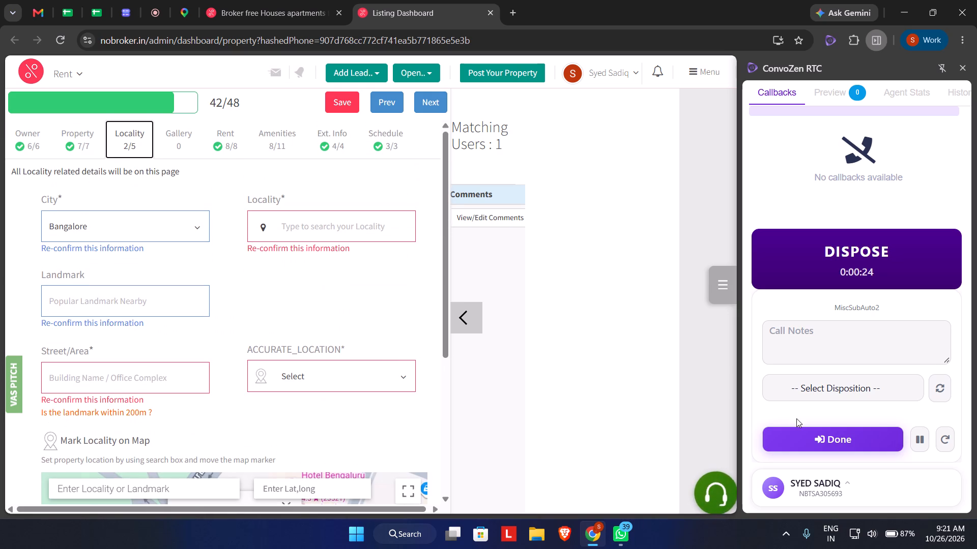
Dispose the ended call as Click Calling, Call Back, Busy or Disconnected.
{"action": "left_click", "coordinate": [821, 389]}
{"action": "left_click", "coordinate": [836, 426]}
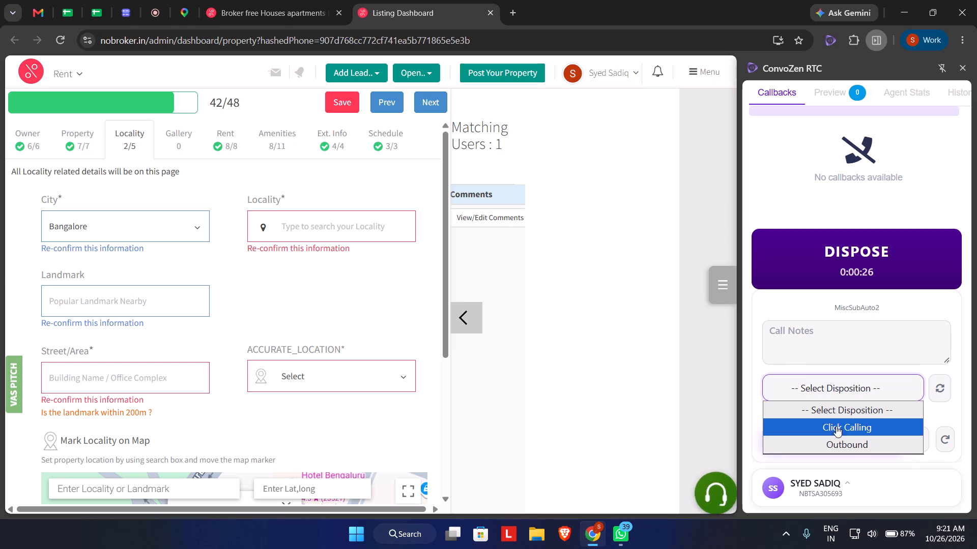
{"action": "left_click", "coordinate": [832, 394]}
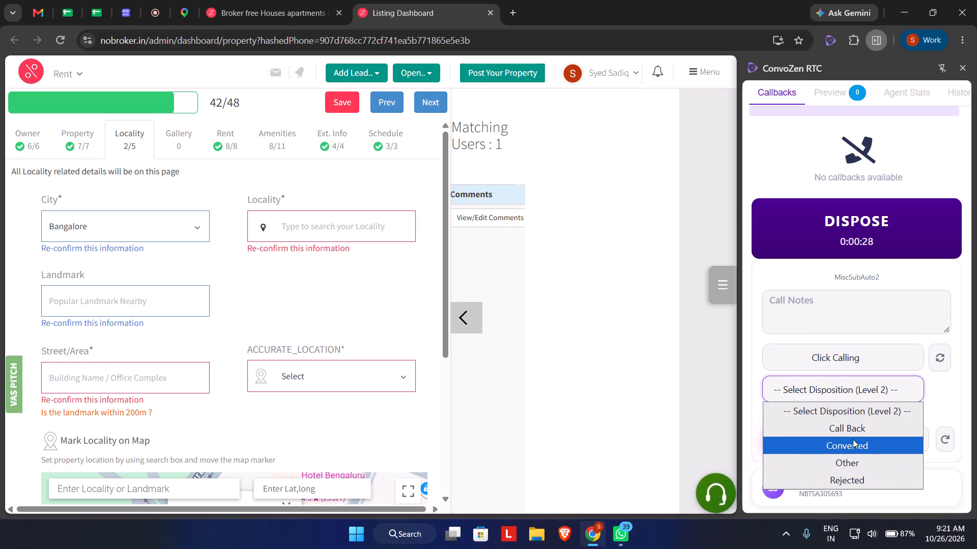
{"action": "left_click", "coordinate": [849, 428]}
{"action": "left_click", "coordinate": [834, 381]}
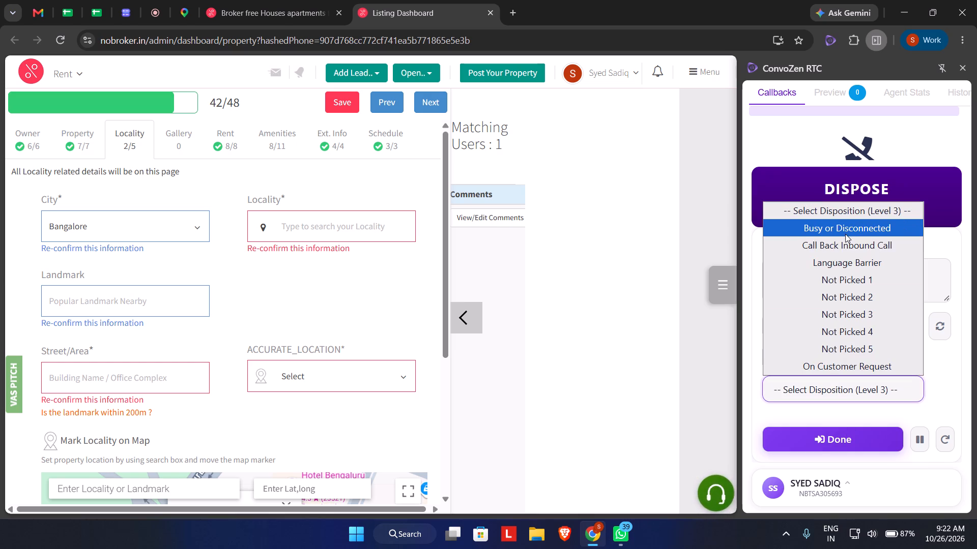
{"action": "left_click", "coordinate": [843, 229]}
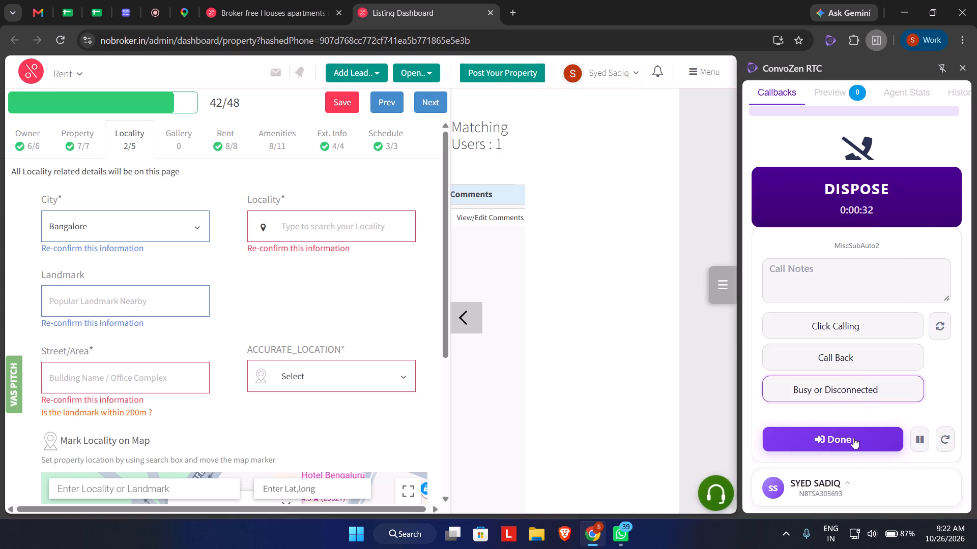
{"action": "left_click", "coordinate": [853, 438]}
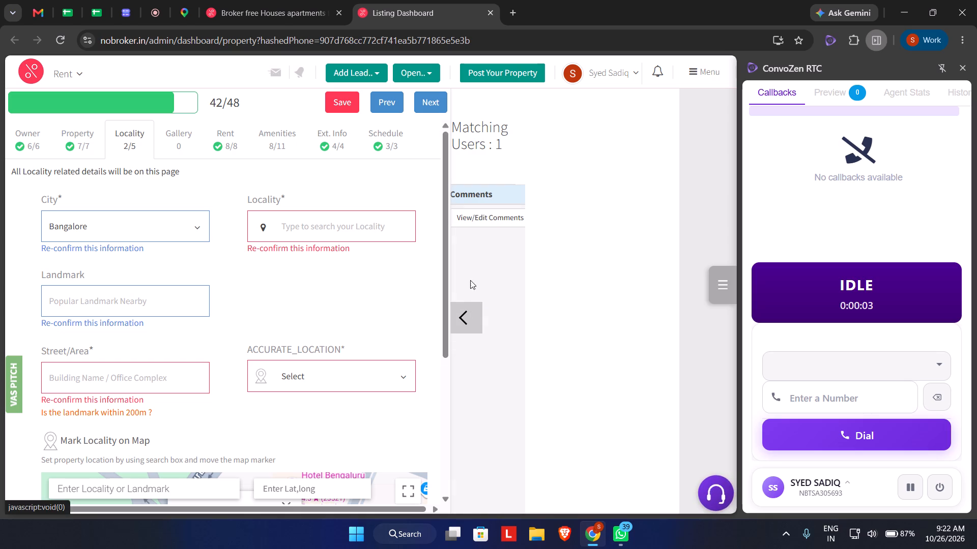
Close the listing dashboard to return to the assigned lead's page.
{"action": "left_click", "coordinate": [491, 16]}
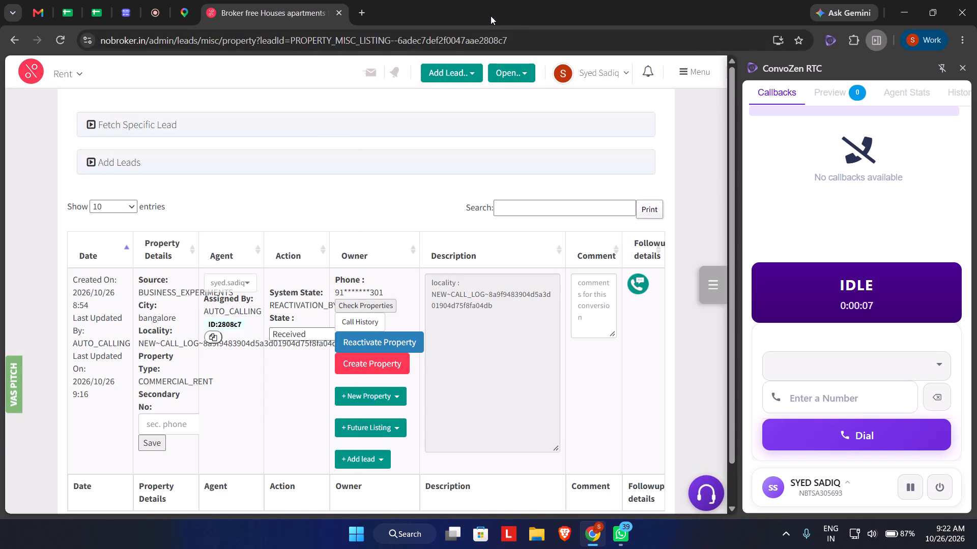
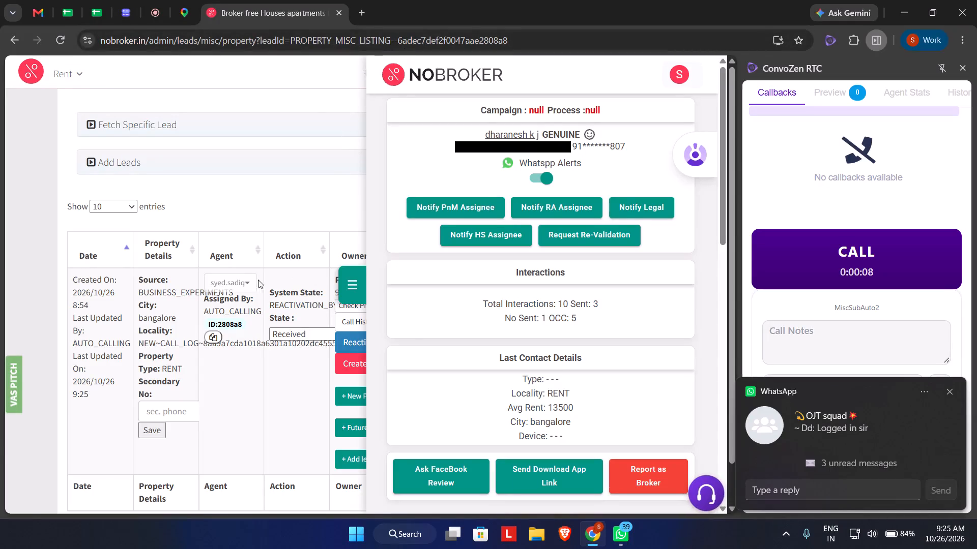
Set the lead's state to In Progress with the substate NOTPICK.
{"action": "left_click", "coordinate": [304, 334]}
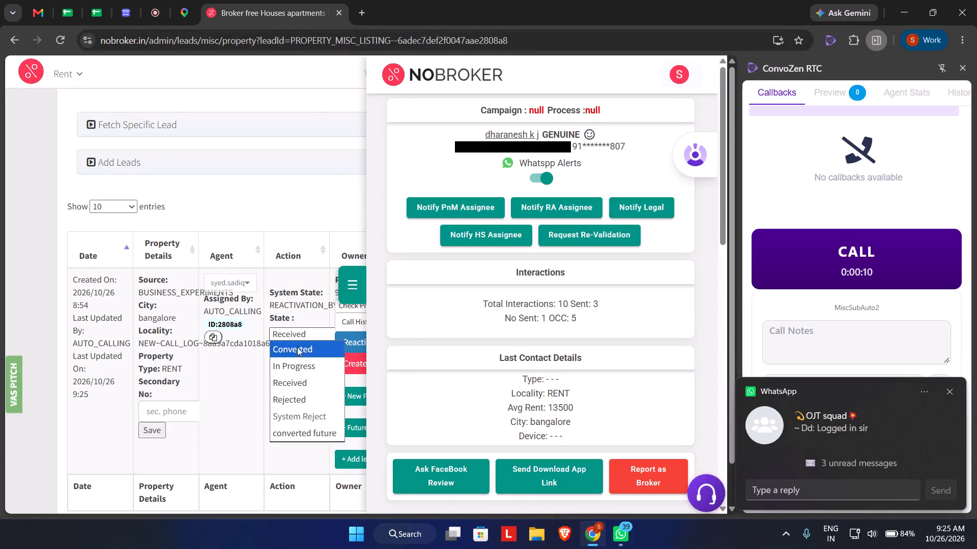
{"action": "left_click_drag", "start_coordinate": [290, 358], "coordinate": [295, 359]}
{"action": "left_click", "coordinate": [294, 344]}
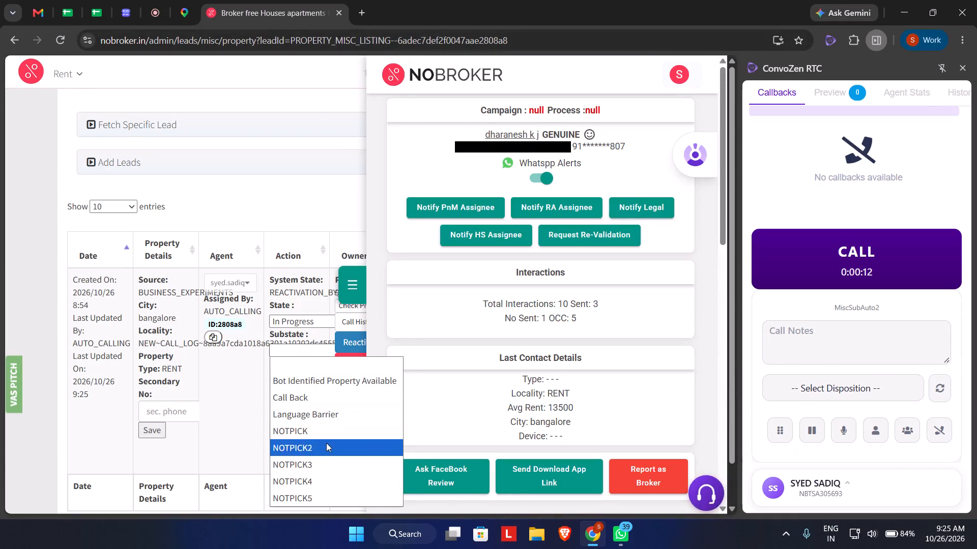
{"action": "double_click", "coordinate": [326, 435]}
Classify the current call as Outbound, Not Picked, Voice Mail, end it and submit the disposition.
{"action": "left_click", "coordinate": [780, 394]}
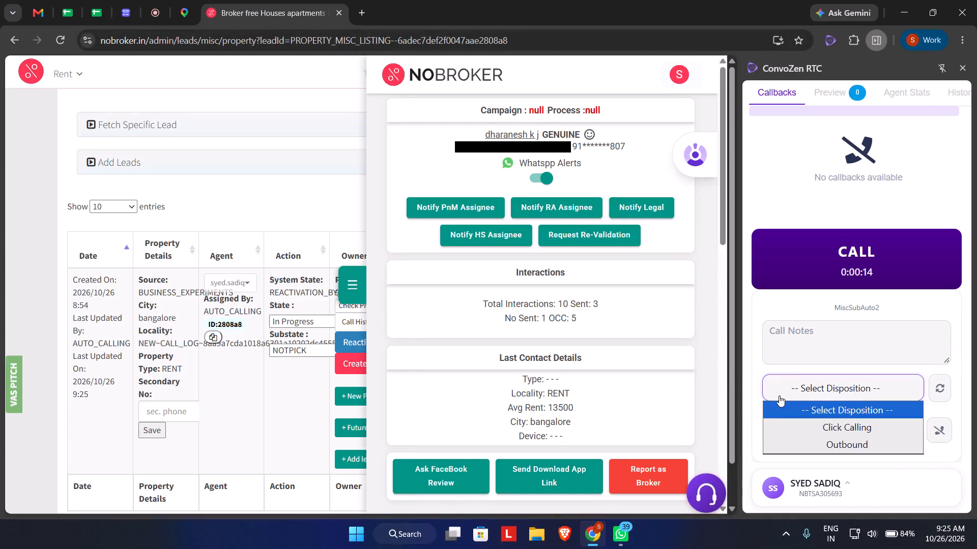
{"action": "left_click", "coordinate": [779, 439]}
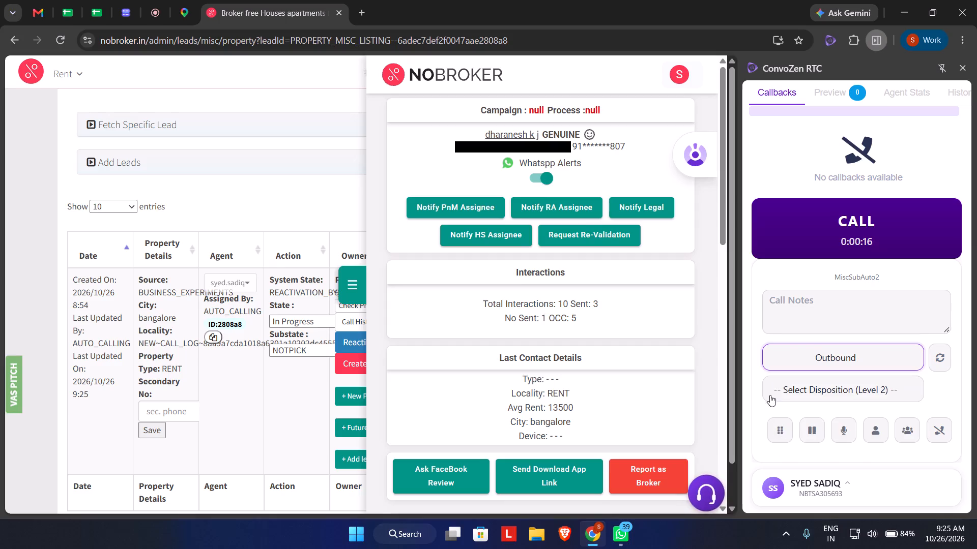
{"action": "left_click", "coordinate": [769, 394]}
{"action": "left_click", "coordinate": [776, 428]}
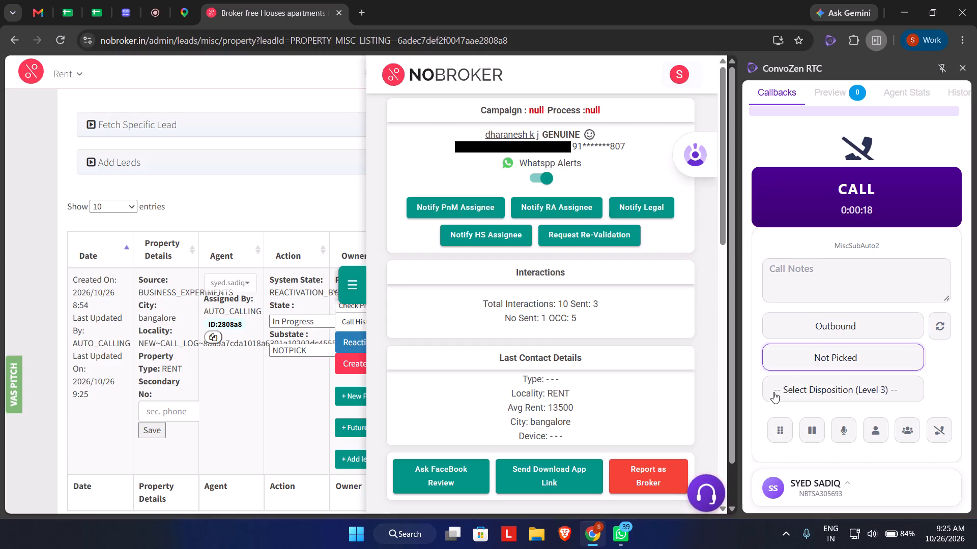
{"action": "double_click", "coordinate": [782, 380]}
{"action": "double_click", "coordinate": [830, 394]}
{"action": "left_click_drag", "start_coordinate": [847, 391], "coordinate": [847, 394]}
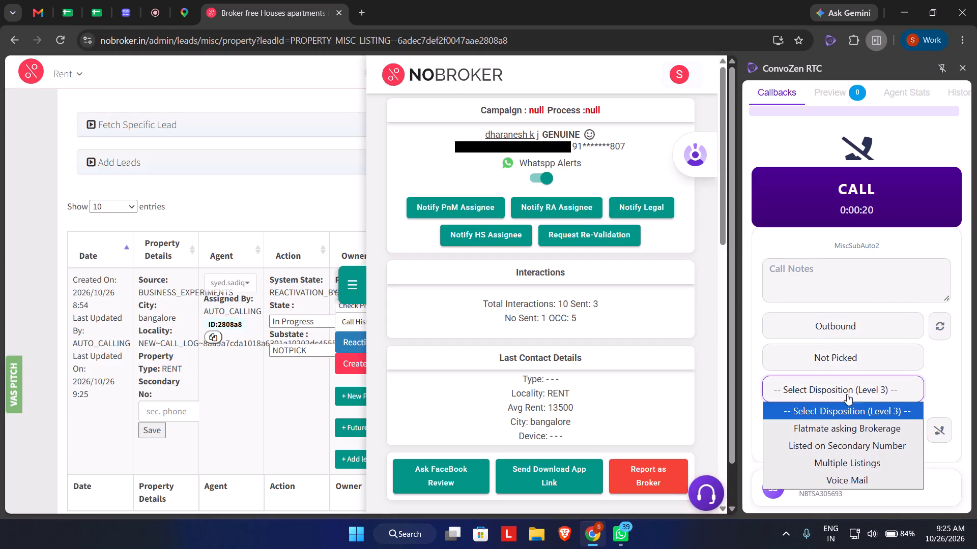
{"action": "left_click_drag", "start_coordinate": [847, 394], "coordinate": [863, 508]}
{"action": "left_click", "coordinate": [848, 483]}
{"action": "double_click", "coordinate": [947, 438]}
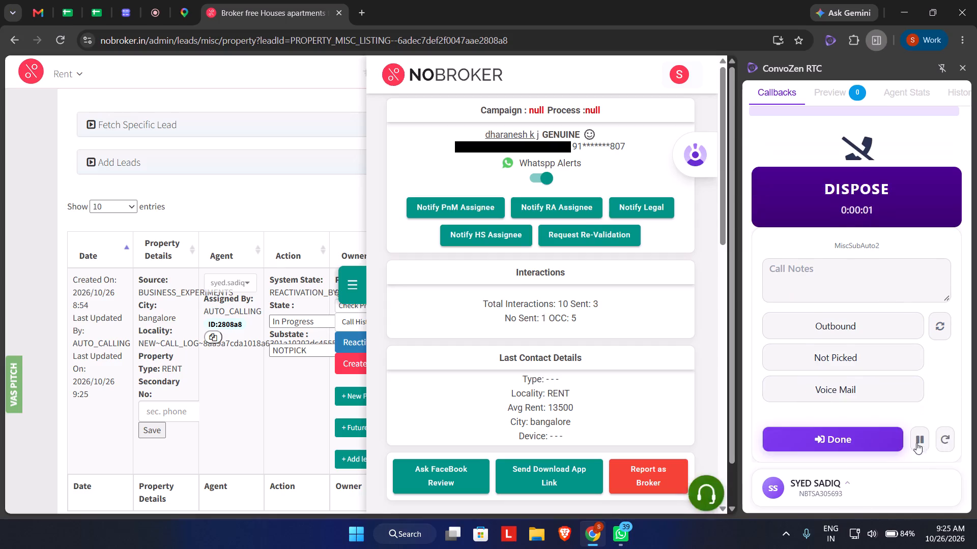
{"action": "left_click", "coordinate": [887, 443]}
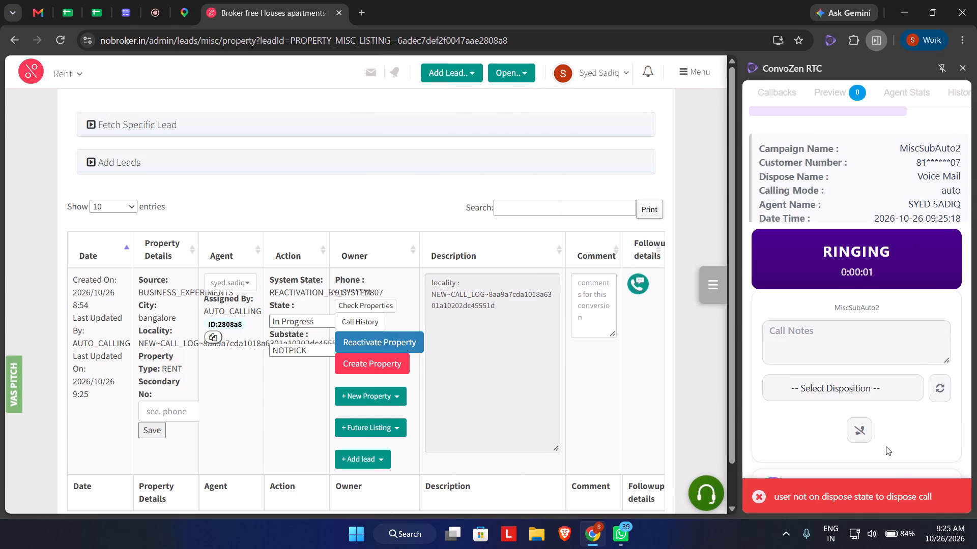
Hang up the newly ringing MiscSubAuto2 call.
{"action": "left_click", "coordinate": [853, 443]}
{"action": "left_click", "coordinate": [859, 413]}
{"action": "left_click", "coordinate": [860, 424]}
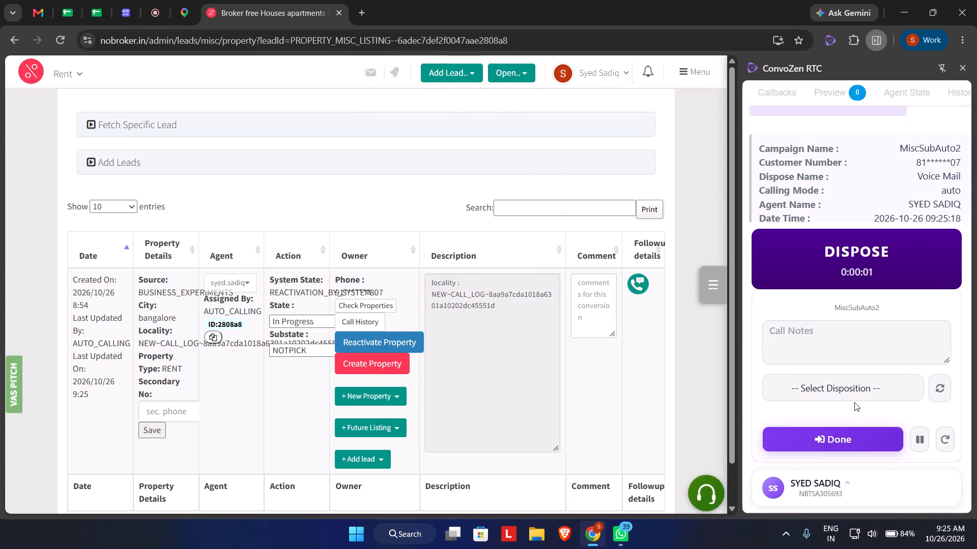
Dispose the ended voice mail call as Click Calling, Other, Auto Dispose.
{"action": "left_click", "coordinate": [848, 381]}
{"action": "left_click", "coordinate": [858, 431]}
{"action": "left_click", "coordinate": [846, 391]}
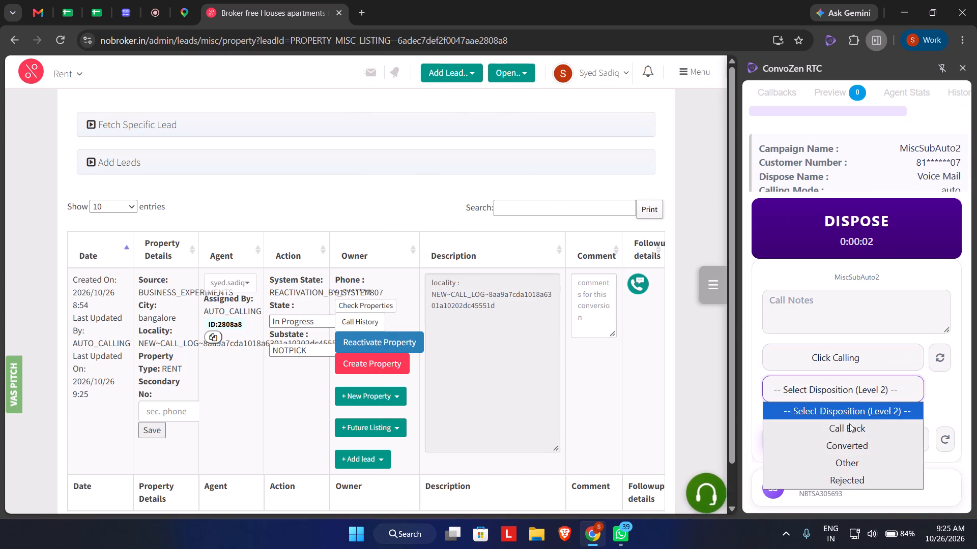
{"action": "left_click", "coordinate": [865, 459]}
{"action": "left_click", "coordinate": [830, 383]}
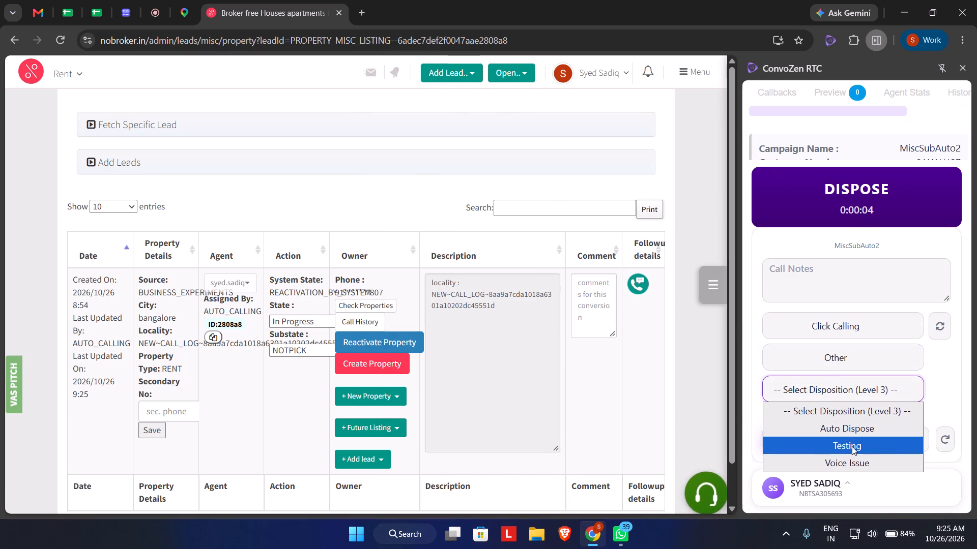
{"action": "double_click", "coordinate": [846, 426]}
{"action": "left_click", "coordinate": [849, 435]}
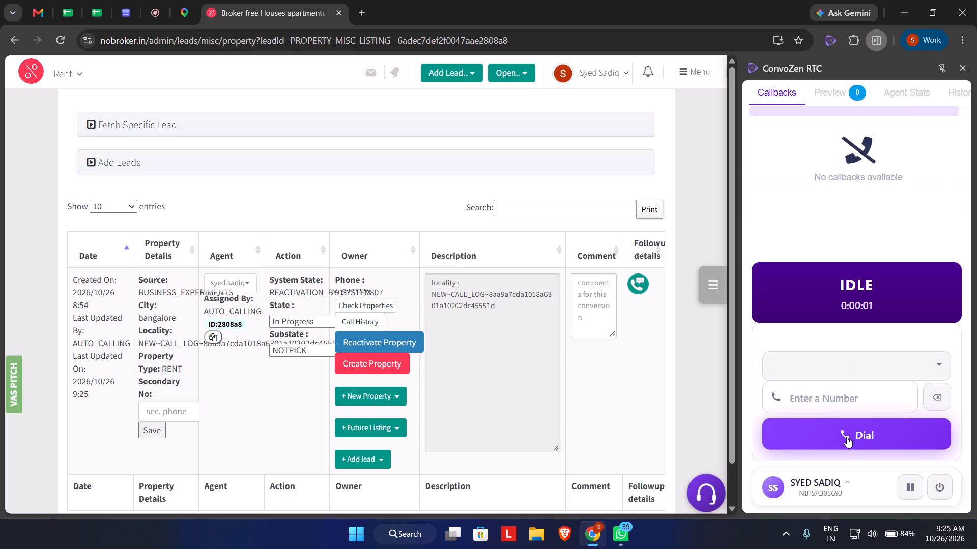
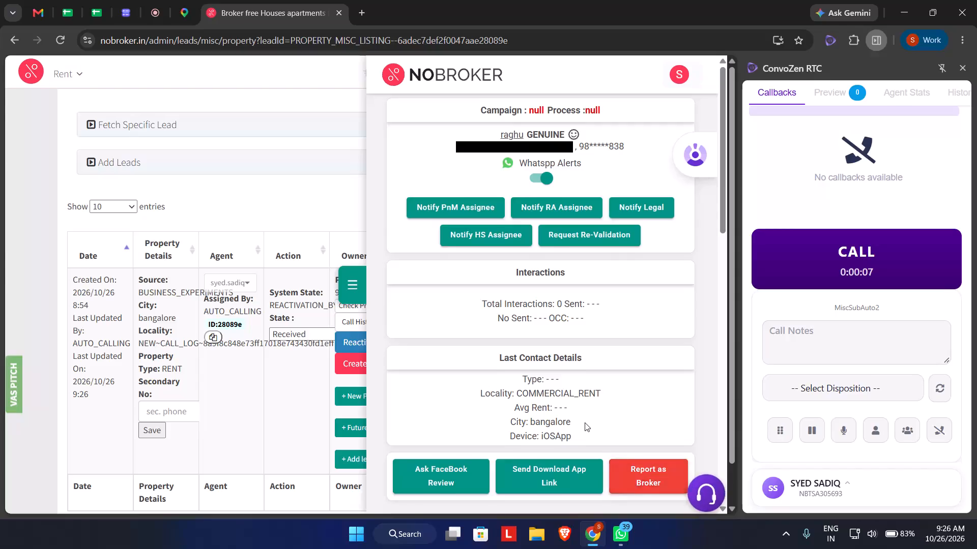
Check the property details of the lead on call and open the owner's listing dashboard.
{"action": "scroll", "coordinate": [591, 427], "scroll_direction": "down", "scroll_amount": 1}
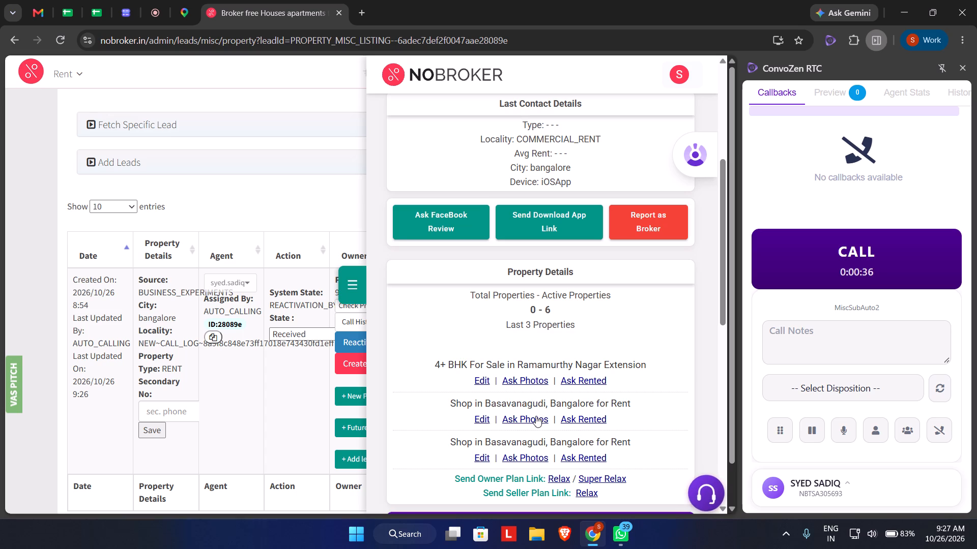
{"action": "scroll", "coordinate": [686, 409], "scroll_direction": "down", "scroll_amount": 1}
{"action": "scroll", "coordinate": [688, 341], "scroll_direction": "up", "scroll_amount": 1}
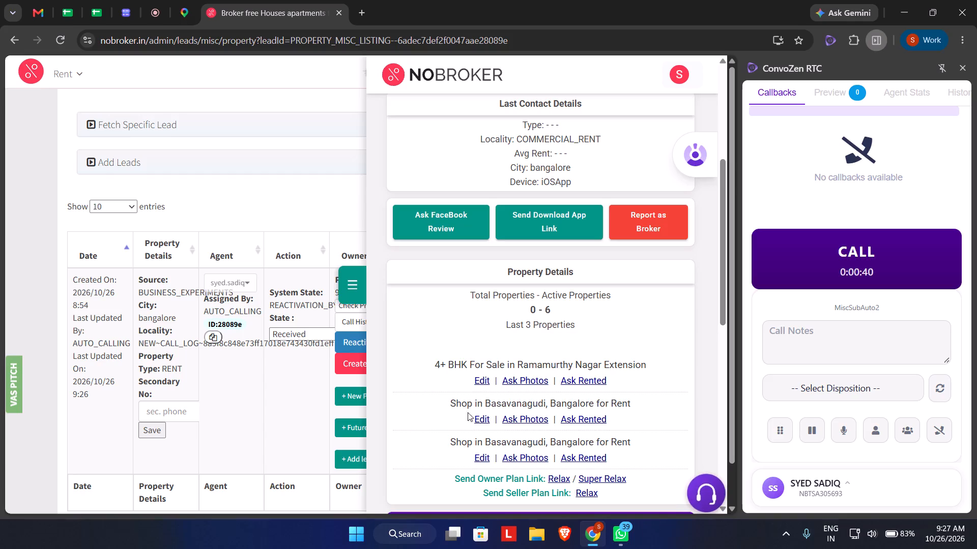
{"action": "left_click", "coordinate": [357, 309]}
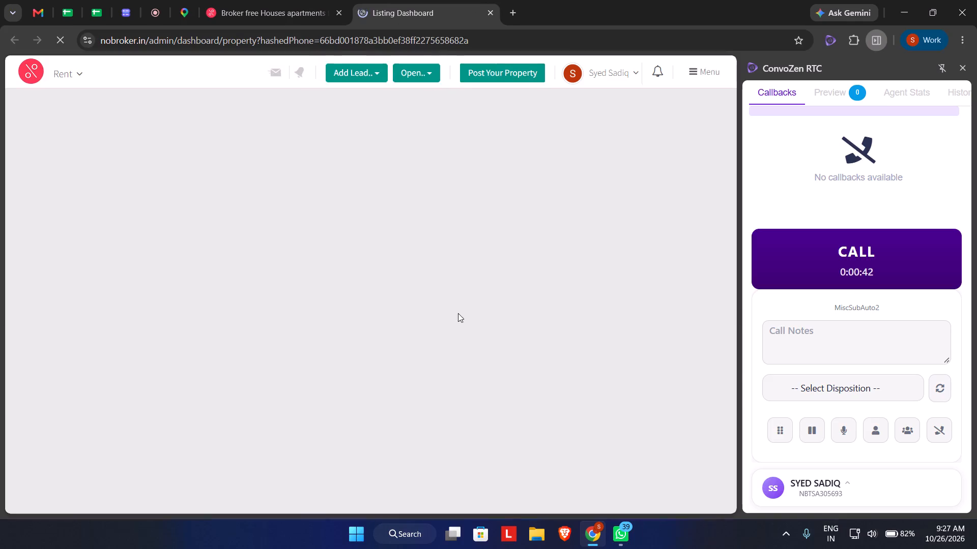
Open the Basavanagudi shop rental listing 8a0df3 for editing and clear its secondary number.
{"action": "scroll", "coordinate": [458, 312], "scroll_direction": "down", "scroll_amount": 20}
{"action": "scroll", "coordinate": [471, 312], "scroll_direction": "down", "scroll_amount": 4}
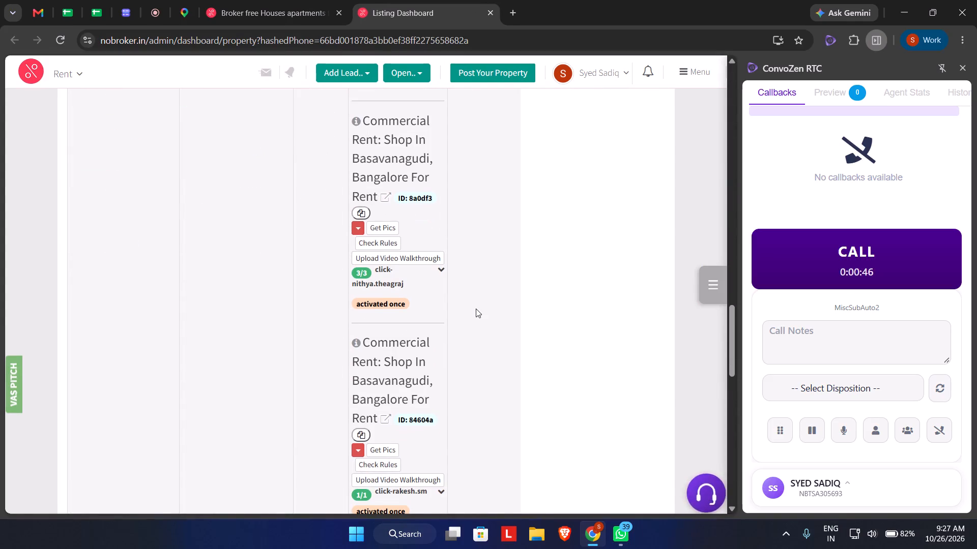
{"action": "scroll", "coordinate": [476, 309], "scroll_direction": "down", "scroll_amount": 2}
{"action": "scroll", "coordinate": [476, 309], "scroll_direction": "up", "scroll_amount": 3}
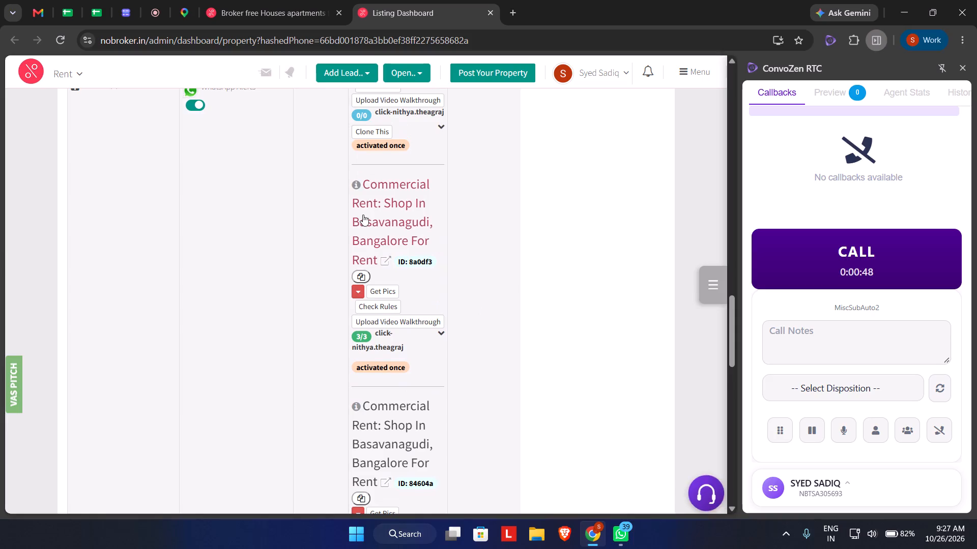
{"action": "left_click", "coordinate": [385, 209]}
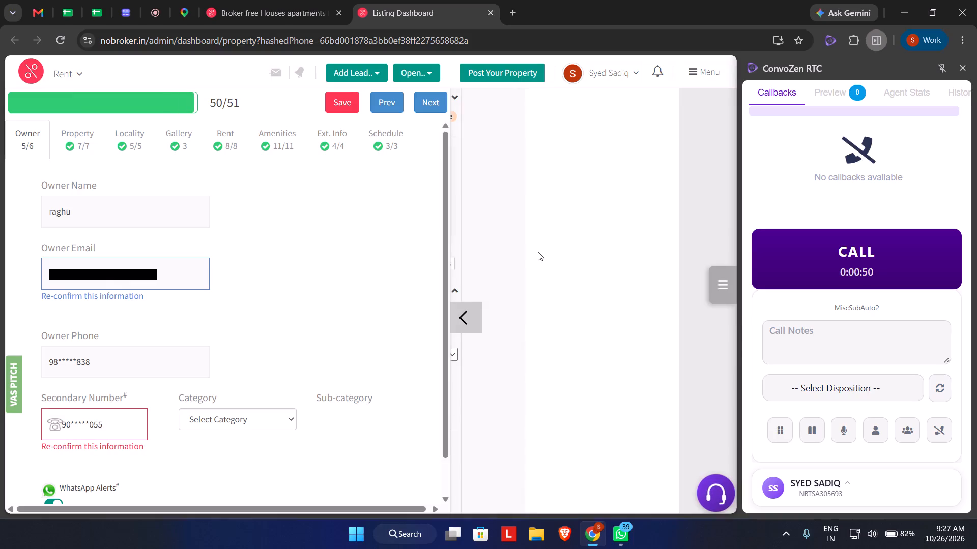
{"action": "scroll", "coordinate": [535, 257], "scroll_direction": "down", "scroll_amount": 2}
{"action": "left_click_drag", "start_coordinate": [126, 419], "coordinate": [50, 424]}
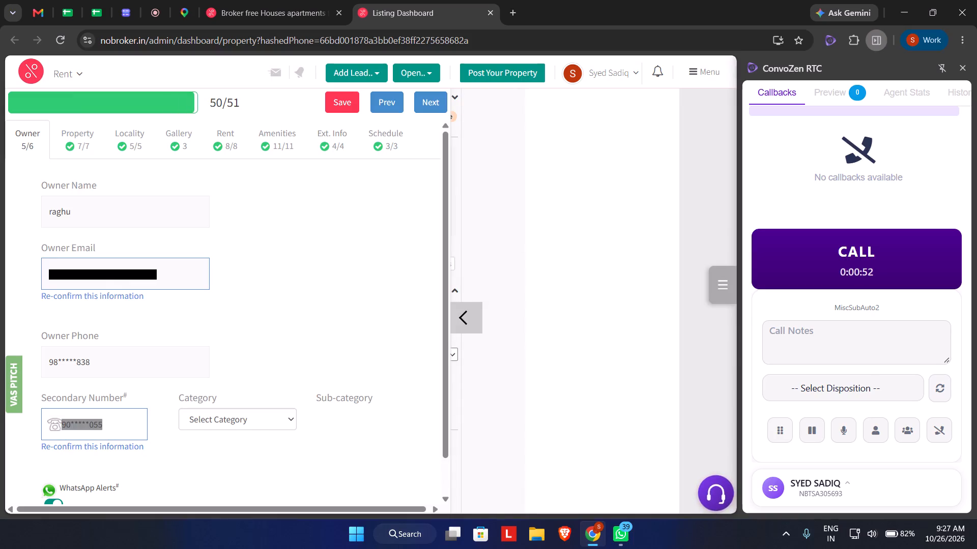
{"action": "key", "text": "BackSpace"}
Set listing 8a0df3's property type to Office Space and its building type to Standalone building.
{"action": "scroll", "coordinate": [389, 294], "scroll_direction": "up", "scroll_amount": 2}
{"action": "left_click", "coordinate": [57, 143]}
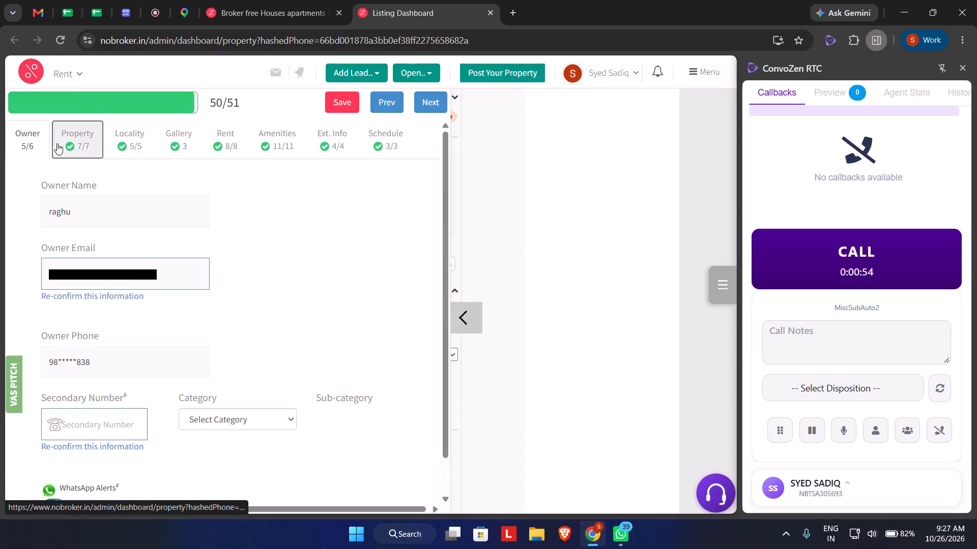
{"action": "scroll", "coordinate": [269, 298], "scroll_direction": "down", "scroll_amount": 2}
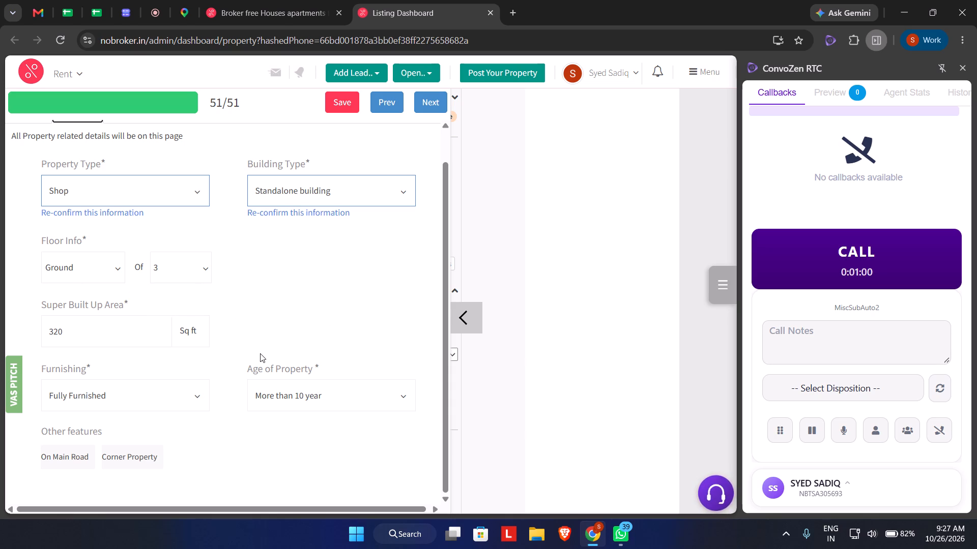
{"action": "scroll", "coordinate": [260, 353], "scroll_direction": "up", "scroll_amount": 1}
{"action": "left_click", "coordinate": [183, 227]}
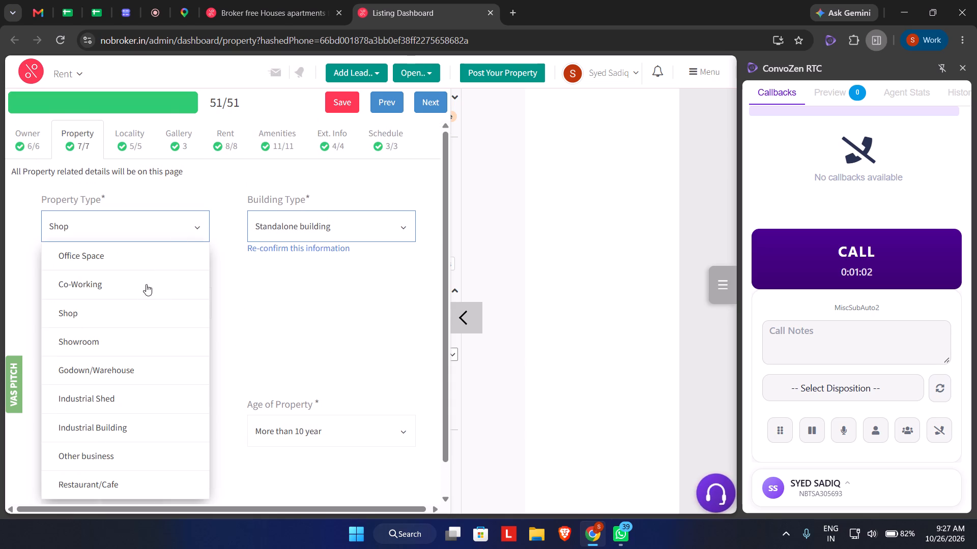
{"action": "left_click", "coordinate": [134, 257]}
{"action": "left_click", "coordinate": [354, 225]}
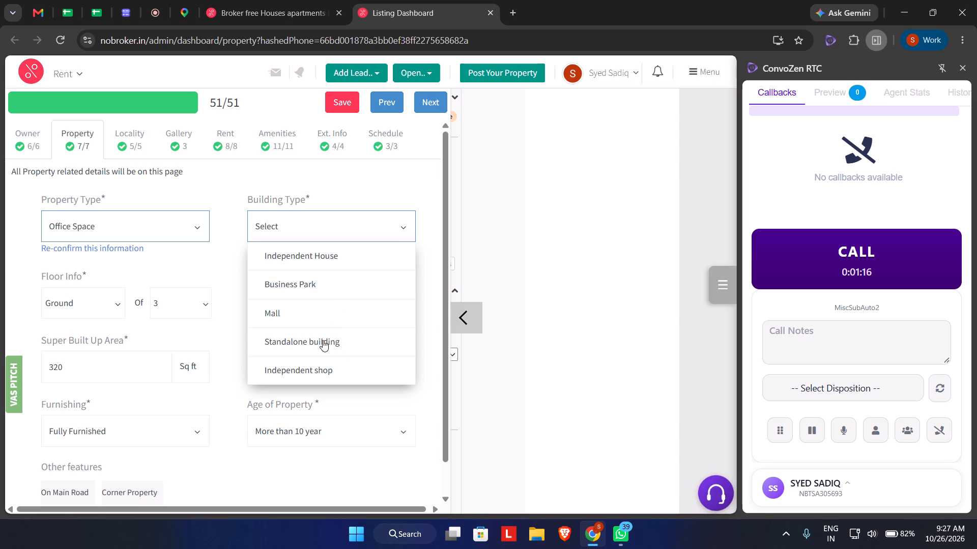
{"action": "left_click", "coordinate": [310, 343]}
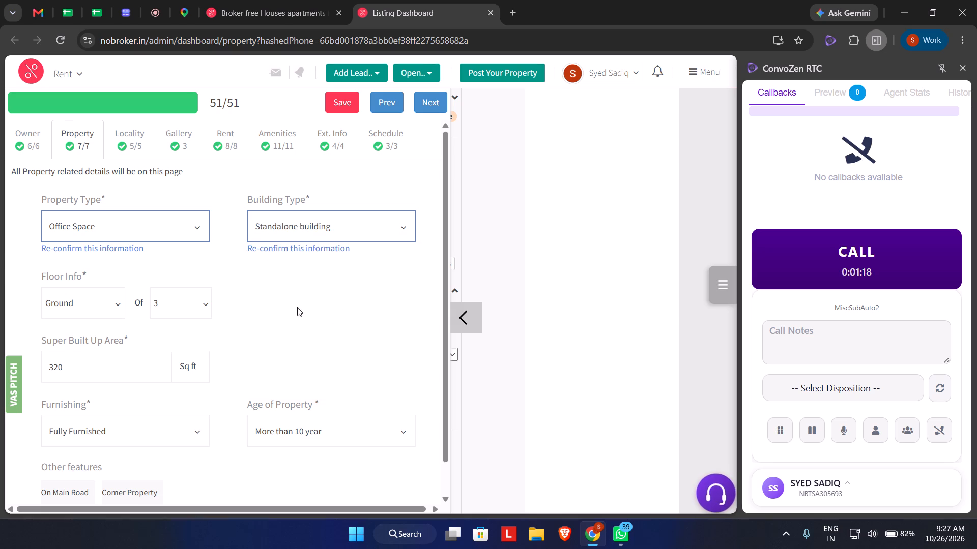
Review the rent, deposit and availability details of listing 8a0df3, and close its edit form.
{"action": "scroll", "coordinate": [251, 334], "scroll_direction": "down", "scroll_amount": 1}
{"action": "scroll", "coordinate": [205, 424], "scroll_direction": "up", "scroll_amount": 2}
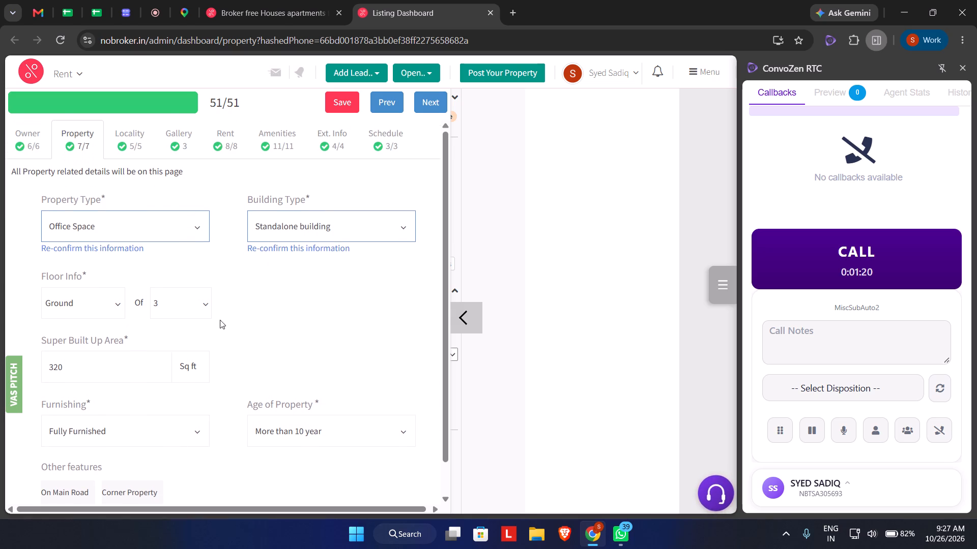
{"action": "left_click", "coordinate": [224, 143]}
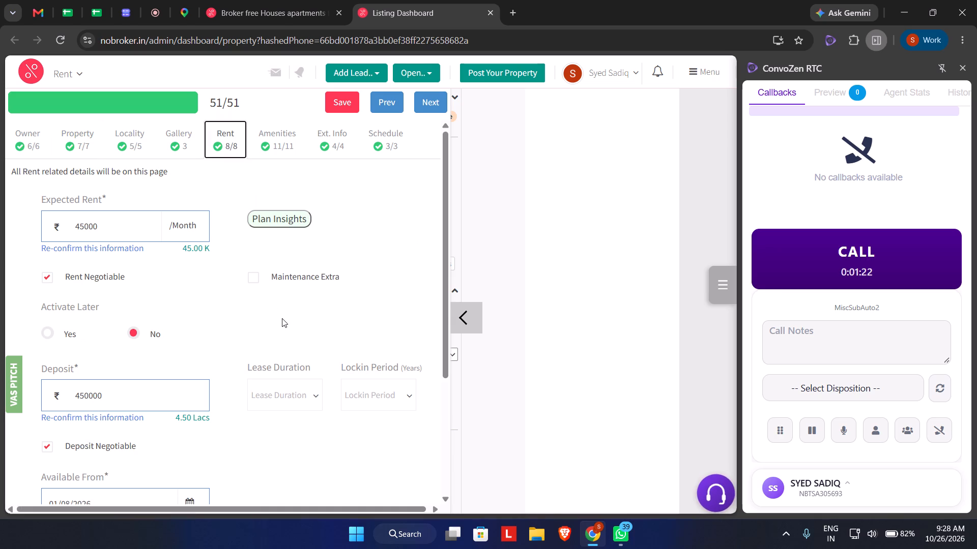
{"action": "scroll", "coordinate": [282, 318], "scroll_direction": "down", "scroll_amount": 1}
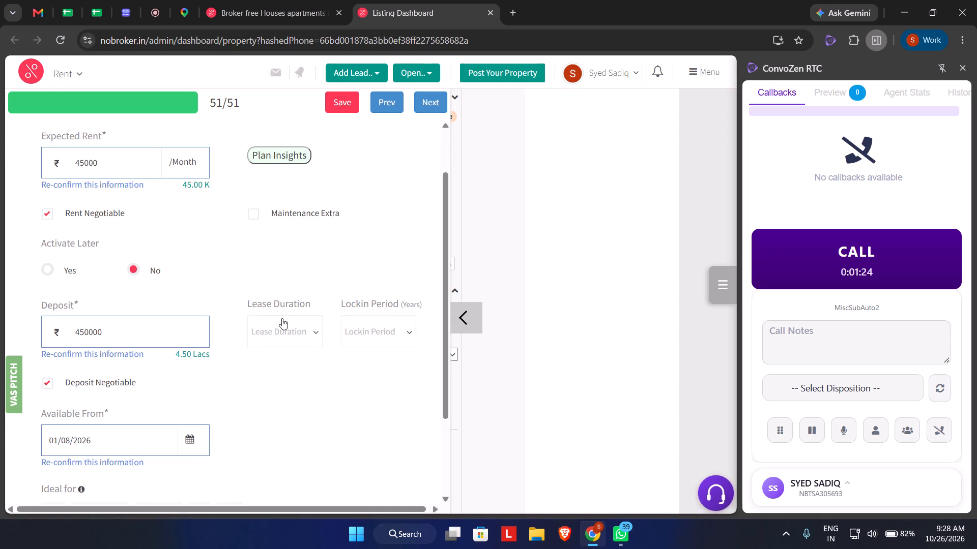
{"action": "scroll", "coordinate": [282, 318], "scroll_direction": "up", "scroll_amount": 5}
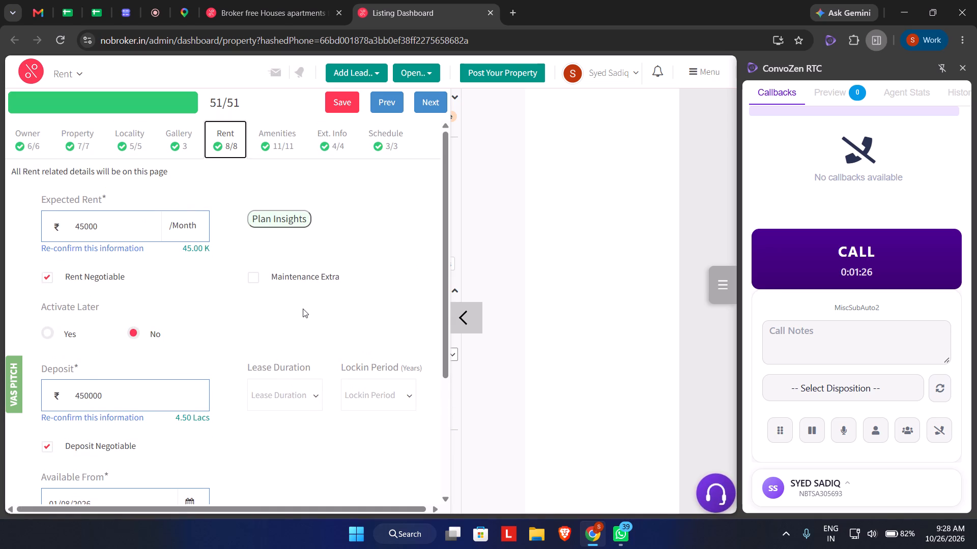
{"action": "scroll", "coordinate": [346, 299], "scroll_direction": "down", "scroll_amount": 1}
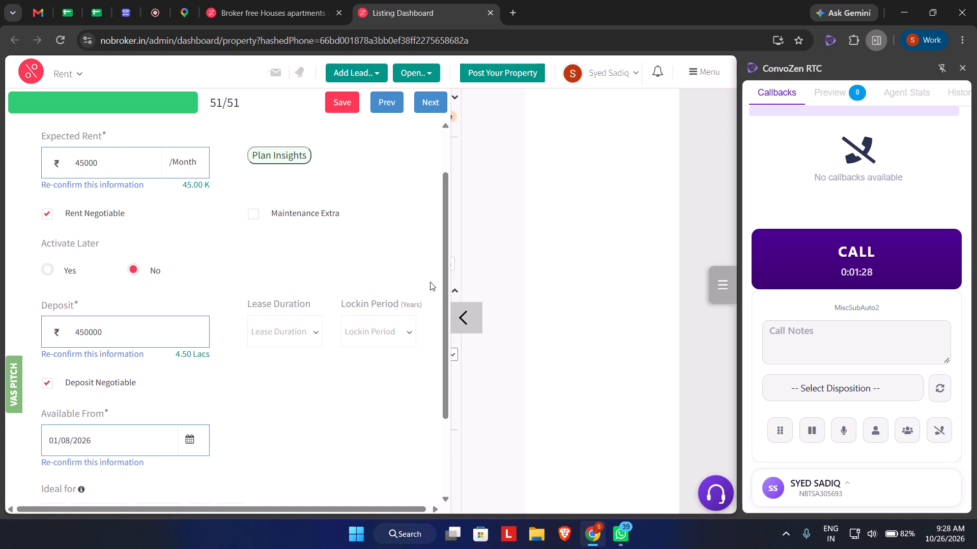
{"action": "left_click_drag", "start_coordinate": [448, 282], "coordinate": [449, 230]}
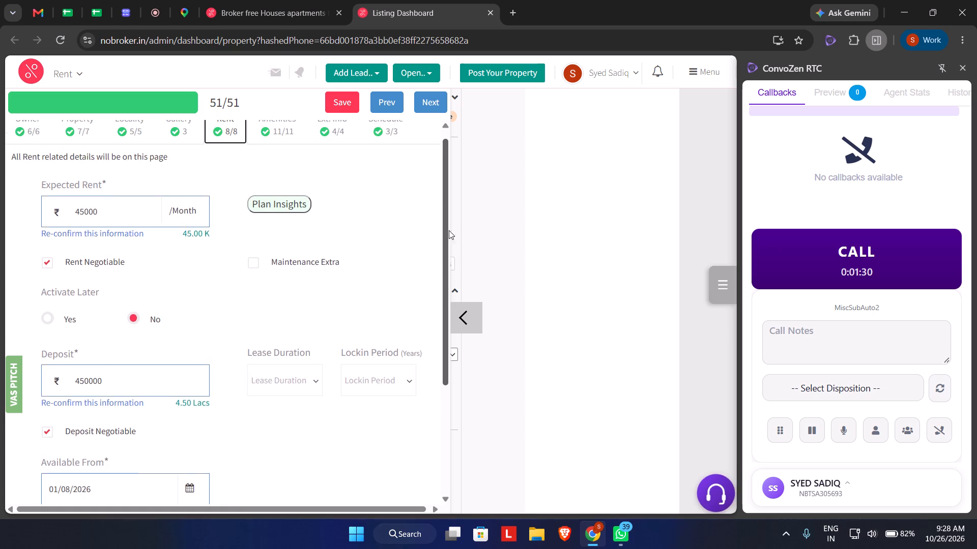
{"action": "left_click_drag", "start_coordinate": [449, 230], "coordinate": [447, 195]}
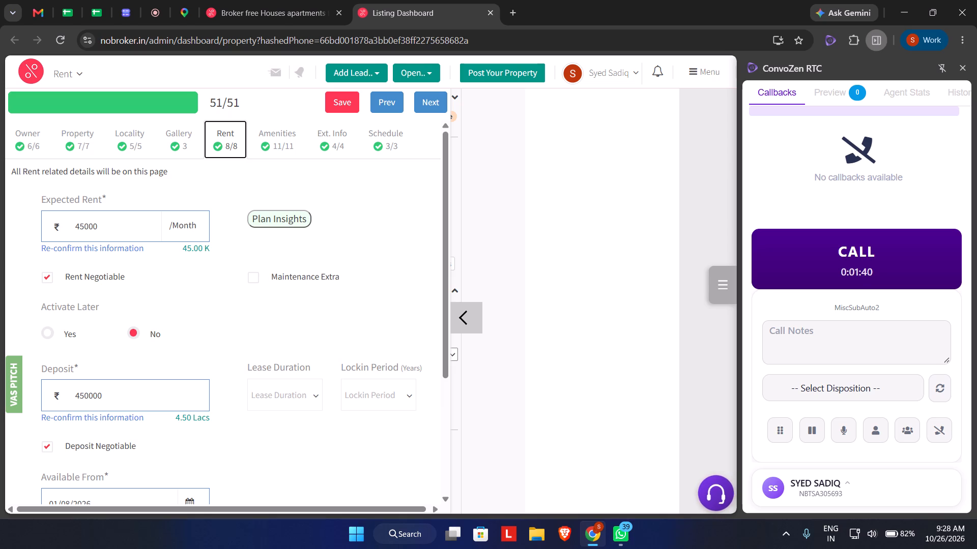
{"action": "scroll", "coordinate": [206, 288], "scroll_direction": "up", "scroll_amount": 3}
{"action": "left_click", "coordinate": [464, 321]}
Open the Basavanagudi shop listing 84604a and set its expected rent to 25000 and deposit to 250000.
{"action": "scroll", "coordinate": [317, 283], "scroll_direction": "down", "scroll_amount": 2}
{"action": "left_click", "coordinate": [392, 339]}
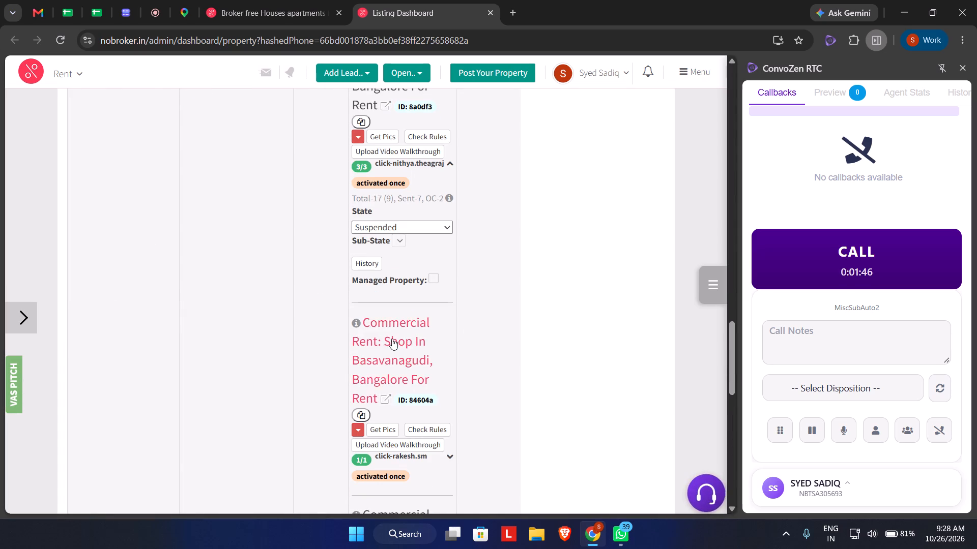
{"action": "scroll", "coordinate": [321, 273], "scroll_direction": "down", "scroll_amount": 1}
{"action": "scroll", "coordinate": [299, 264], "scroll_direction": "up", "scroll_amount": 2}
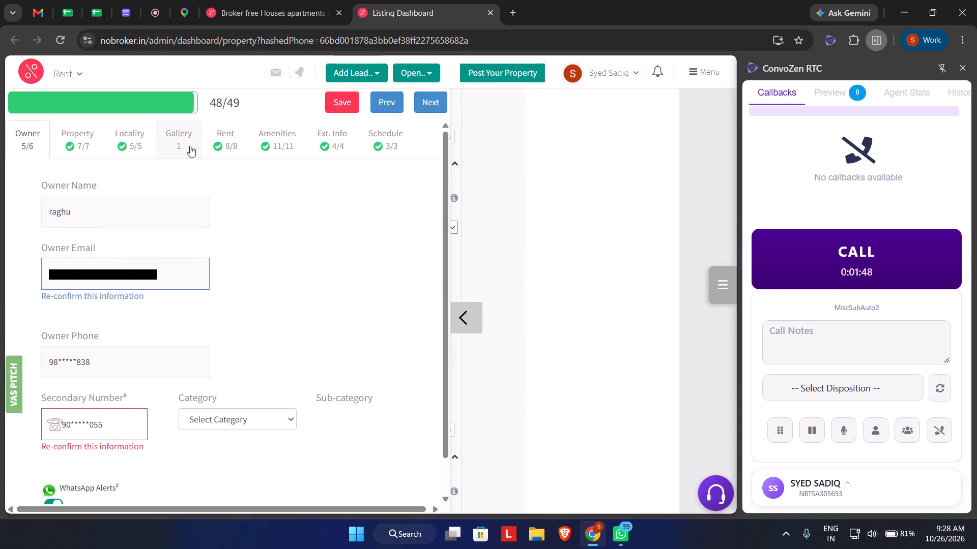
{"action": "left_click", "coordinate": [225, 149]}
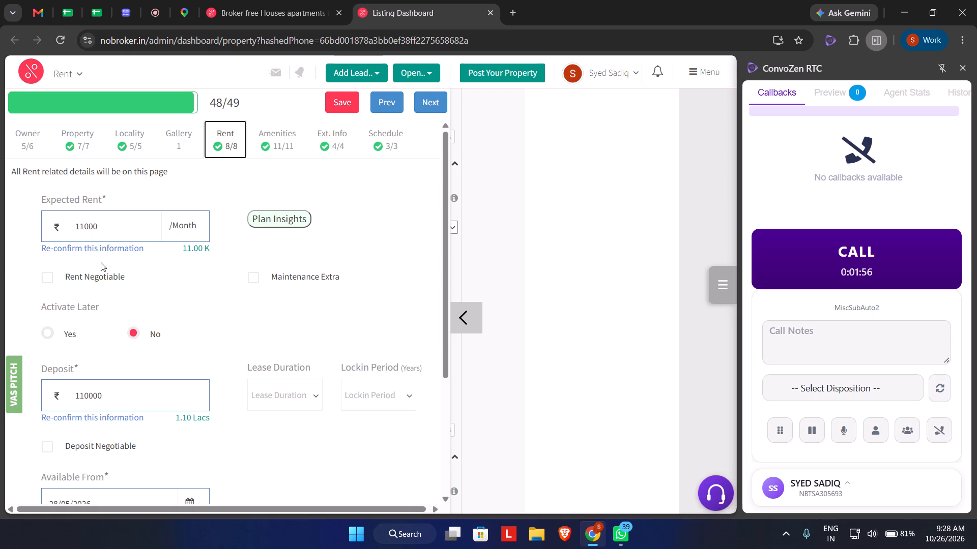
{"action": "left_click_drag", "start_coordinate": [84, 226], "coordinate": [58, 236]}
{"action": "left_click", "coordinate": [58, 236]}
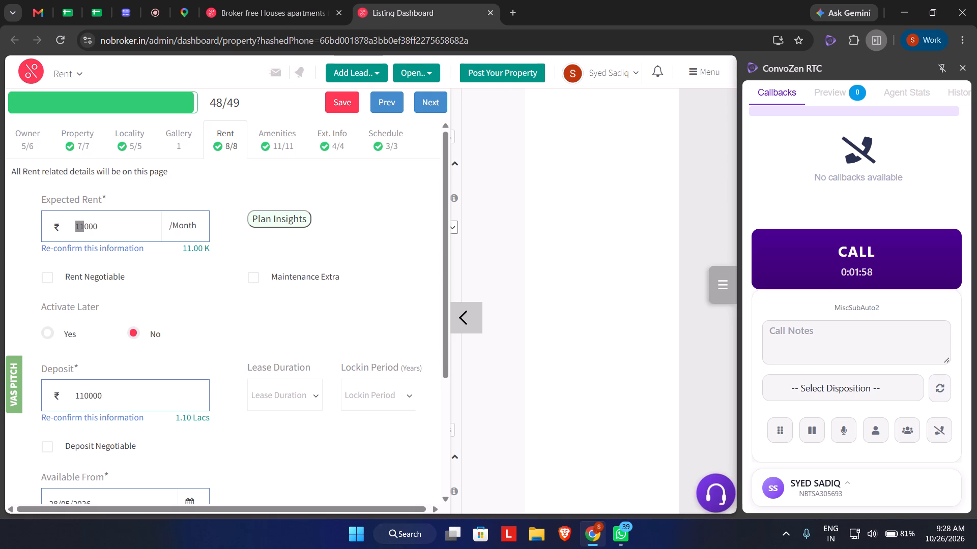
{"action": "type", "text": "25"}
{"action": "left_click_drag", "start_coordinate": [84, 399], "coordinate": [63, 400]}
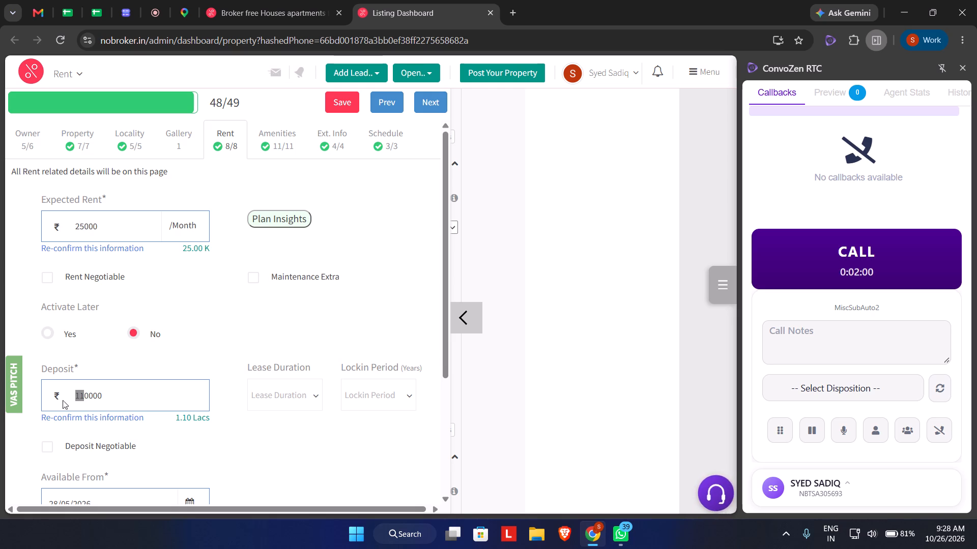
{"action": "left_click_drag", "start_coordinate": [63, 400], "coordinate": [57, 400]}
{"action": "type", "text": "25"}
{"action": "left_click", "coordinate": [271, 304]}
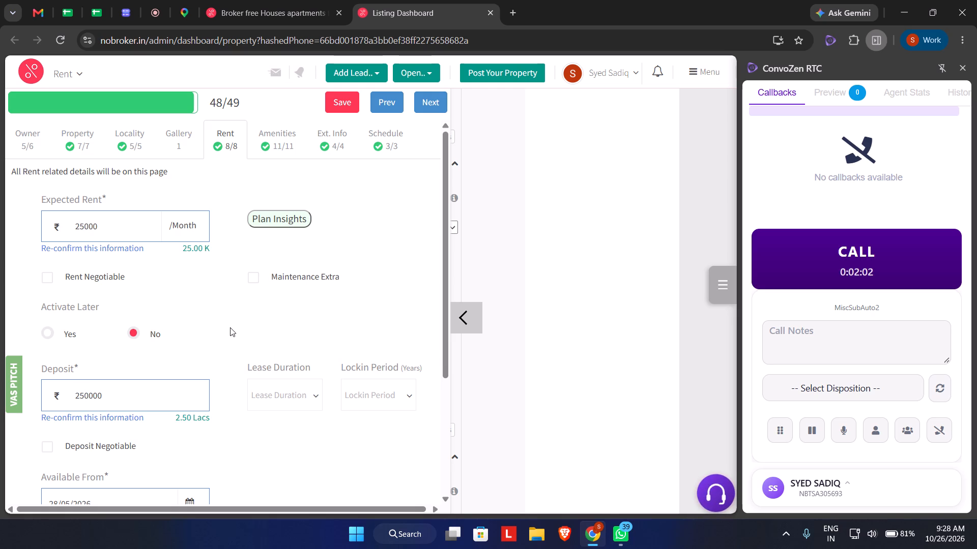
Clear the secondary number in the owner details of listing 84604a.
{"action": "left_click", "coordinate": [24, 139]}
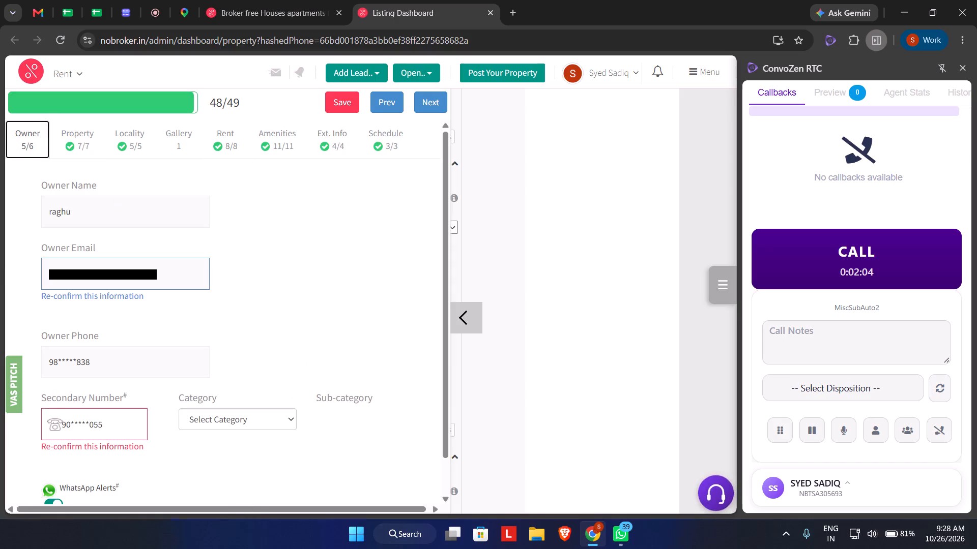
{"action": "left_click_drag", "start_coordinate": [117, 426], "coordinate": [22, 442]}
{"action": "key", "text": "BackSpace"}
Review the locality and property details of listing 84604a.
{"action": "scroll", "coordinate": [325, 384], "scroll_direction": "up", "scroll_amount": 3}
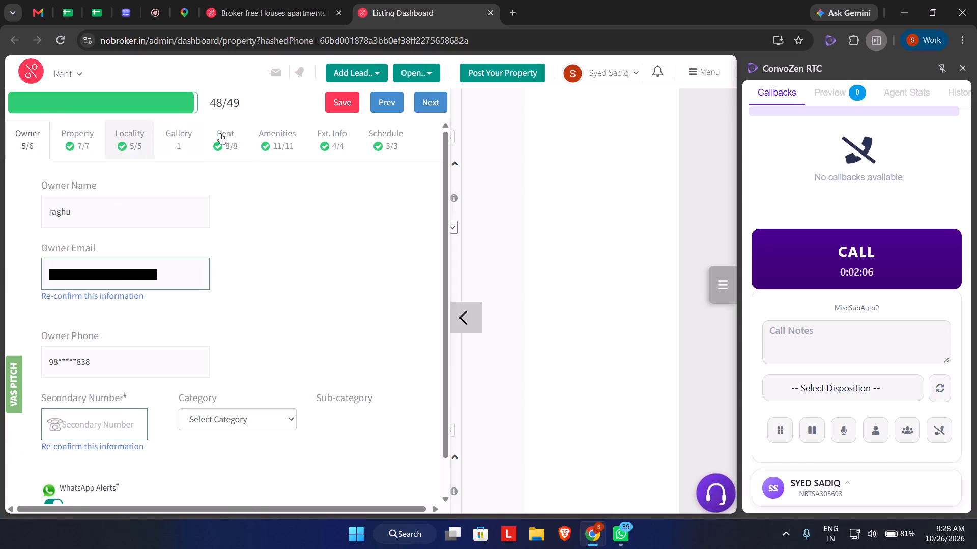
{"action": "left_click", "coordinate": [116, 140]}
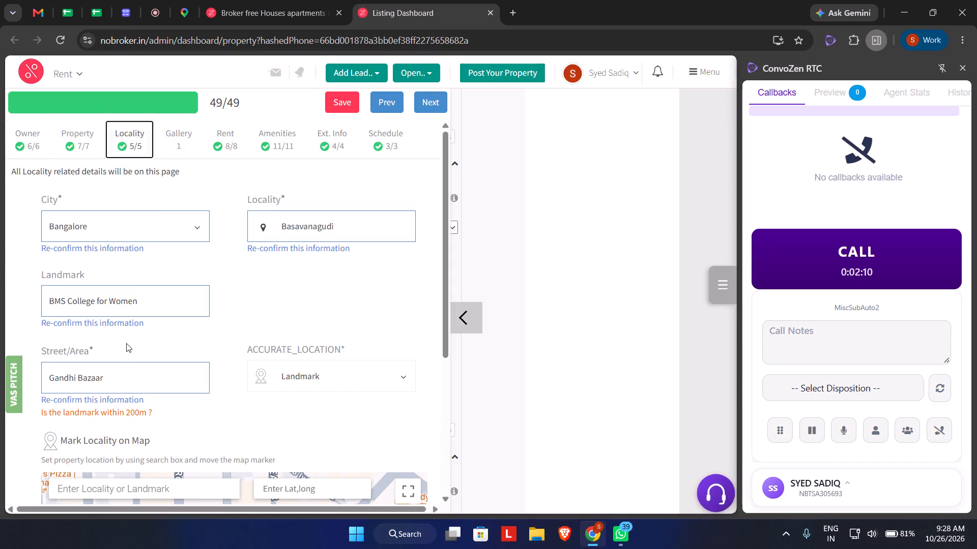
{"action": "scroll", "coordinate": [311, 434], "scroll_direction": "down", "scroll_amount": 4}
{"action": "scroll", "coordinate": [313, 434], "scroll_direction": "up", "scroll_amount": 7}
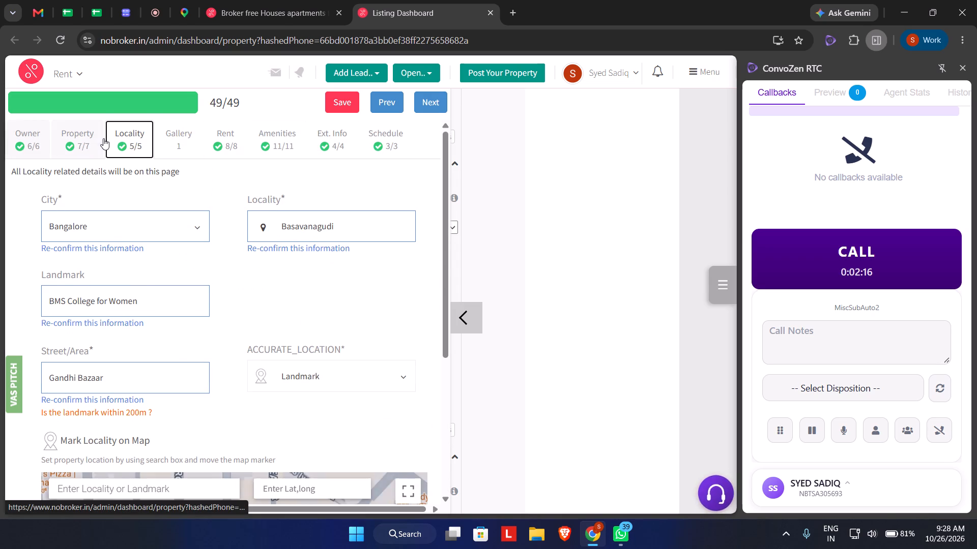
{"action": "left_click", "coordinate": [74, 136]}
Set the Available From date of listing 84604a to 26 October 2026.
{"action": "left_click", "coordinate": [232, 145]}
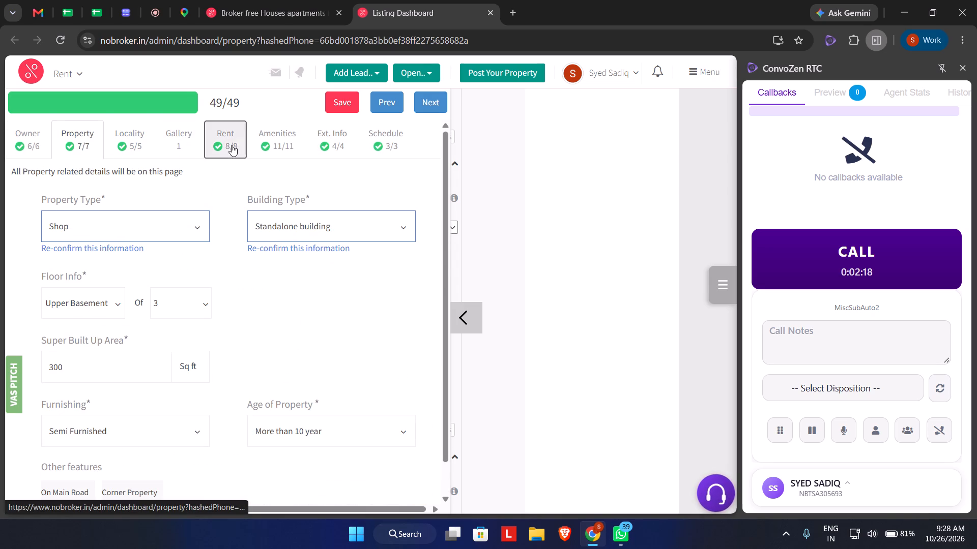
{"action": "scroll", "coordinate": [323, 291], "scroll_direction": "down", "scroll_amount": 3}
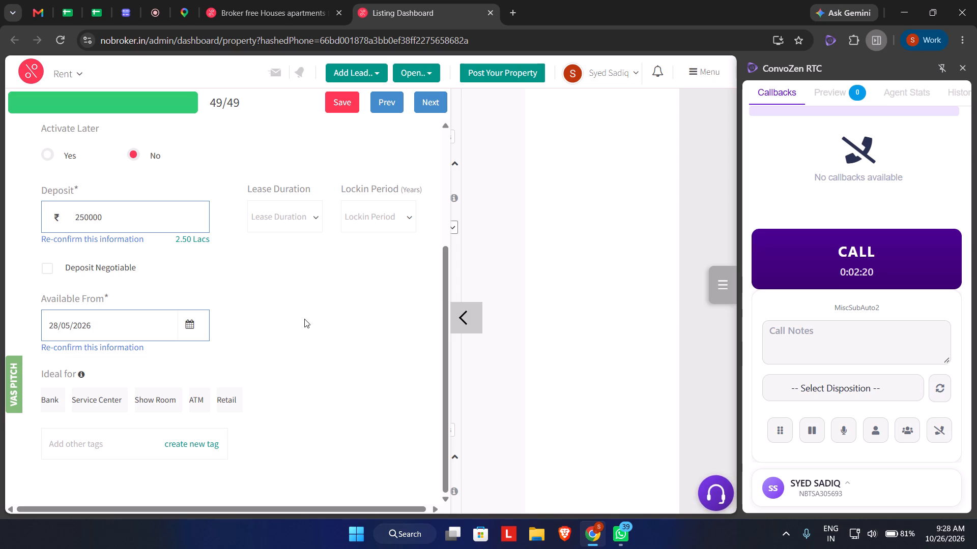
{"action": "left_click", "coordinate": [169, 326]}
{"action": "left_click", "coordinate": [193, 325]}
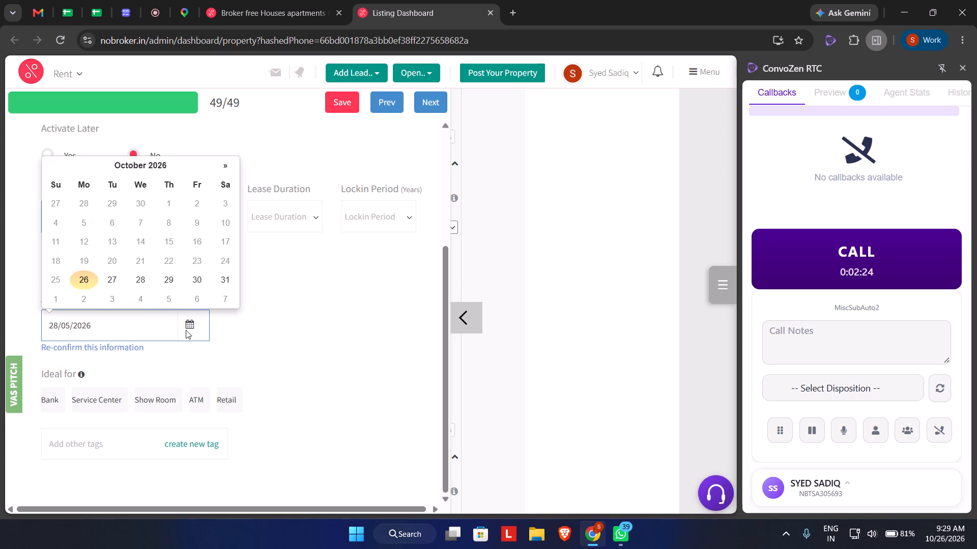
{"action": "left_click", "coordinate": [73, 280]}
Check the gallery, locality and owner sections of listing 84604a and save the listing.
{"action": "scroll", "coordinate": [266, 334], "scroll_direction": "up", "scroll_amount": 1}
{"action": "scroll", "coordinate": [275, 346], "scroll_direction": "down", "scroll_amount": 3}
{"action": "scroll", "coordinate": [275, 347], "scroll_direction": "up", "scroll_amount": 8}
{"action": "left_click", "coordinate": [178, 133]}
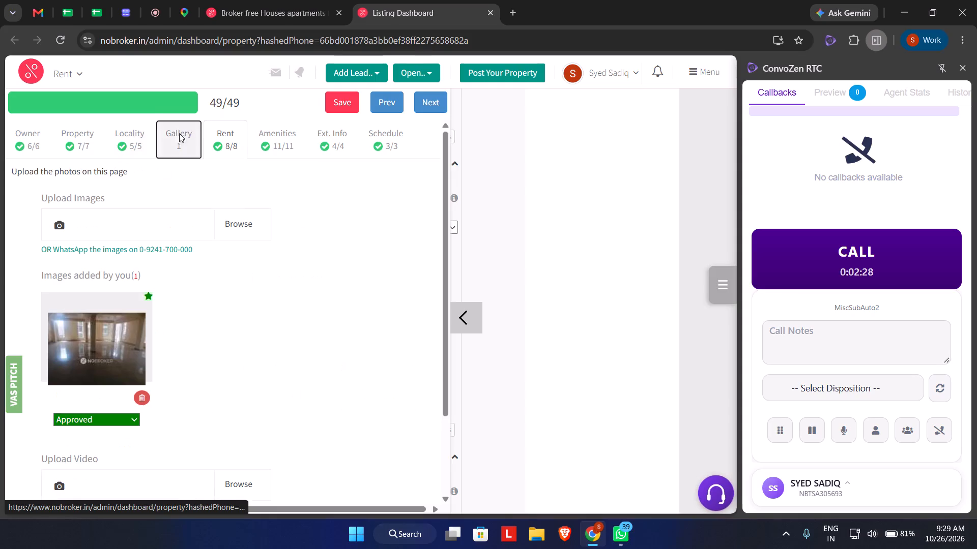
{"action": "left_click", "coordinate": [123, 135]}
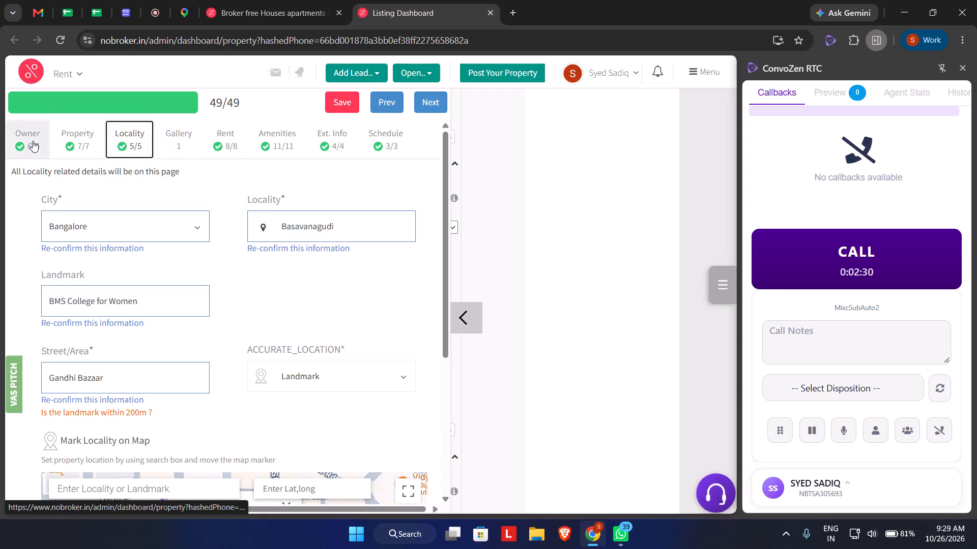
{"action": "left_click", "coordinate": [33, 141]}
{"action": "left_click", "coordinate": [340, 98]}
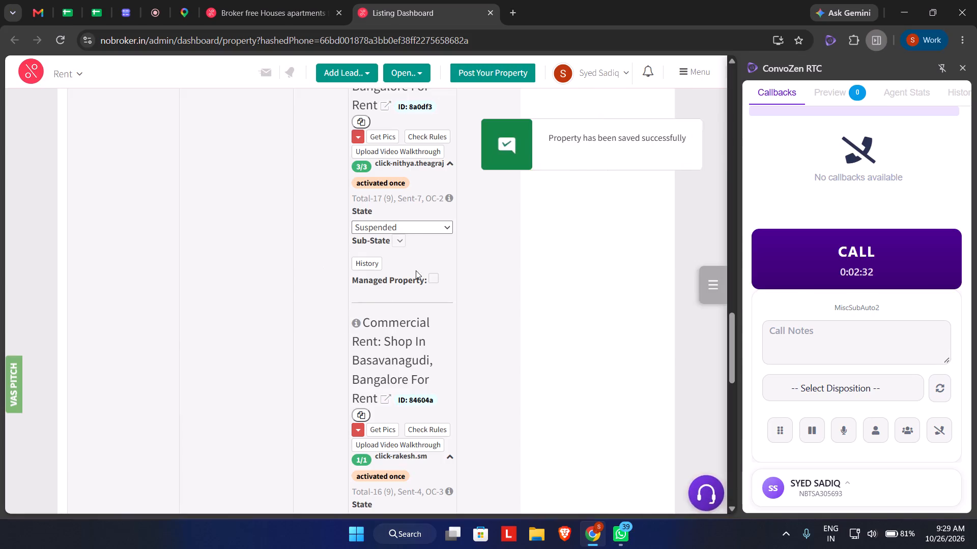
Look through the owner's listings and examine the State options of the Basavanagudi shop listing 8a0df3.
{"action": "scroll", "coordinate": [451, 337], "scroll_direction": "down", "scroll_amount": 2}
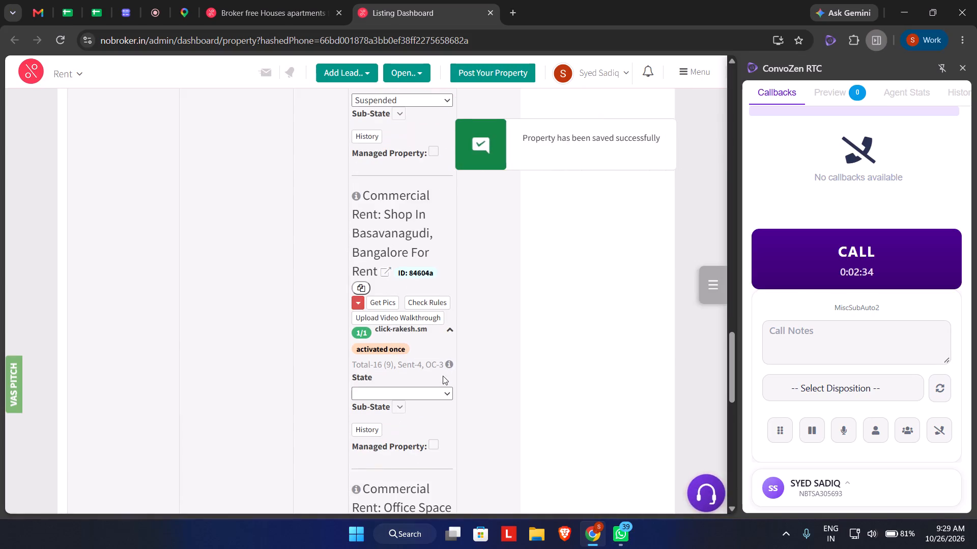
{"action": "scroll", "coordinate": [435, 398], "scroll_direction": "down", "scroll_amount": 5}
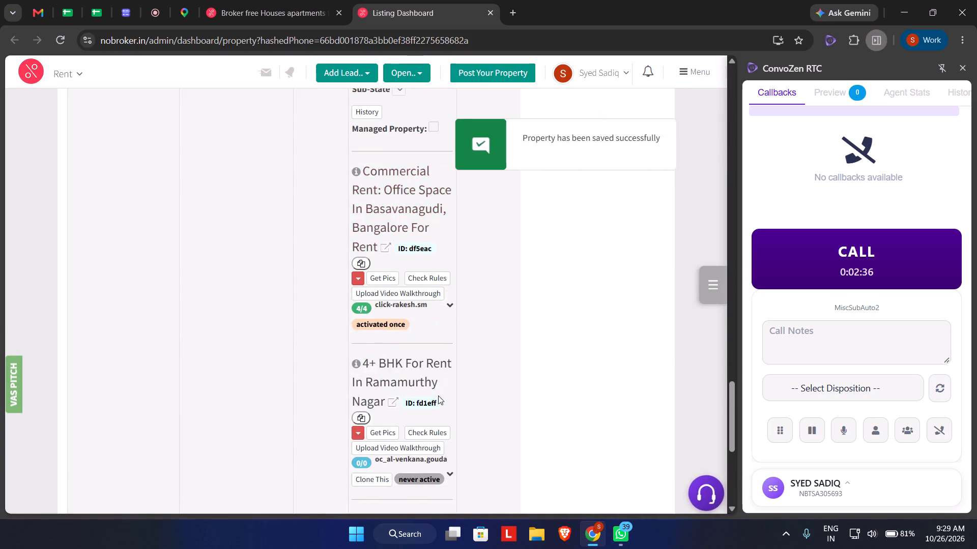
{"action": "scroll", "coordinate": [438, 395], "scroll_direction": "up", "scroll_amount": 12}
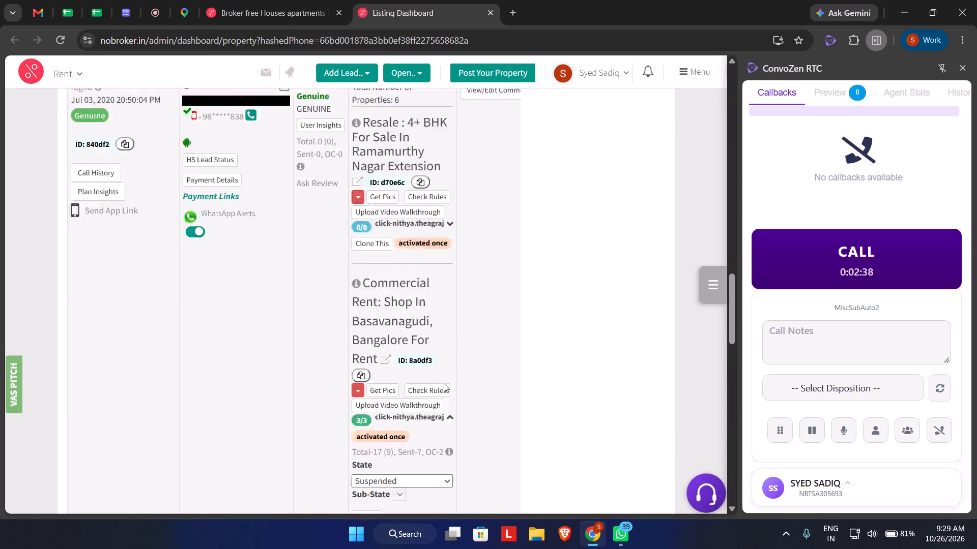
{"action": "scroll", "coordinate": [444, 383], "scroll_direction": "down", "scroll_amount": 4}
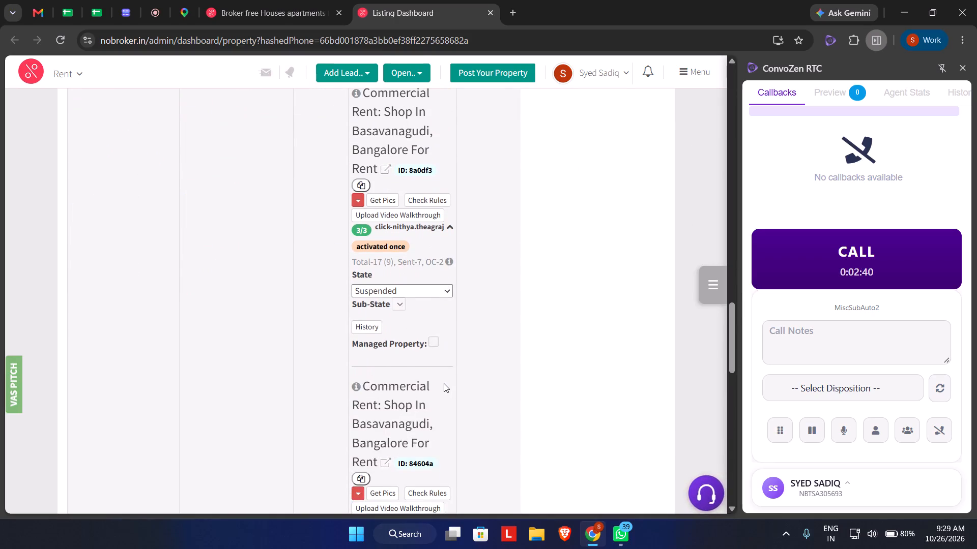
{"action": "scroll", "coordinate": [444, 383], "scroll_direction": "down", "scroll_amount": 4}
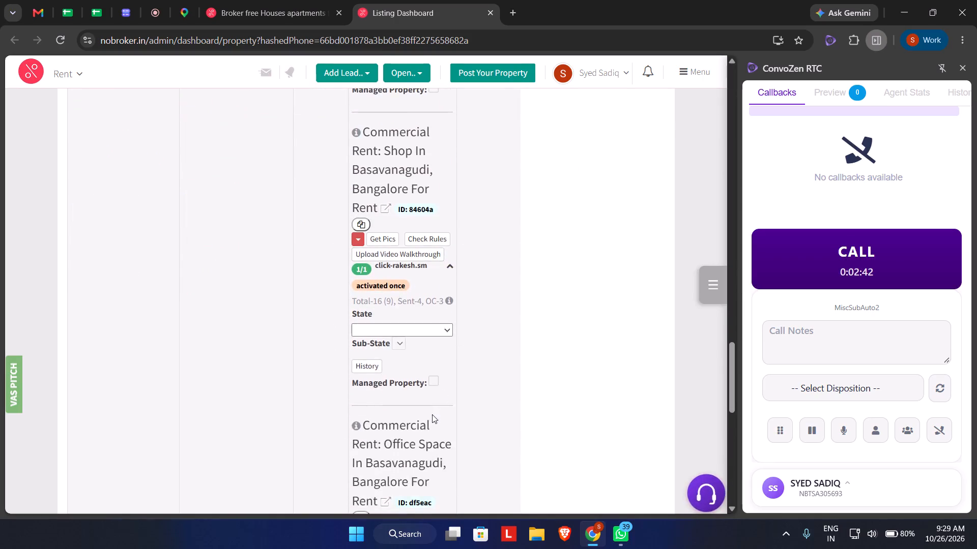
{"action": "scroll", "coordinate": [432, 414], "scroll_direction": "down", "scroll_amount": 3}
{"action": "scroll", "coordinate": [432, 414], "scroll_direction": "up", "scroll_amount": 5}
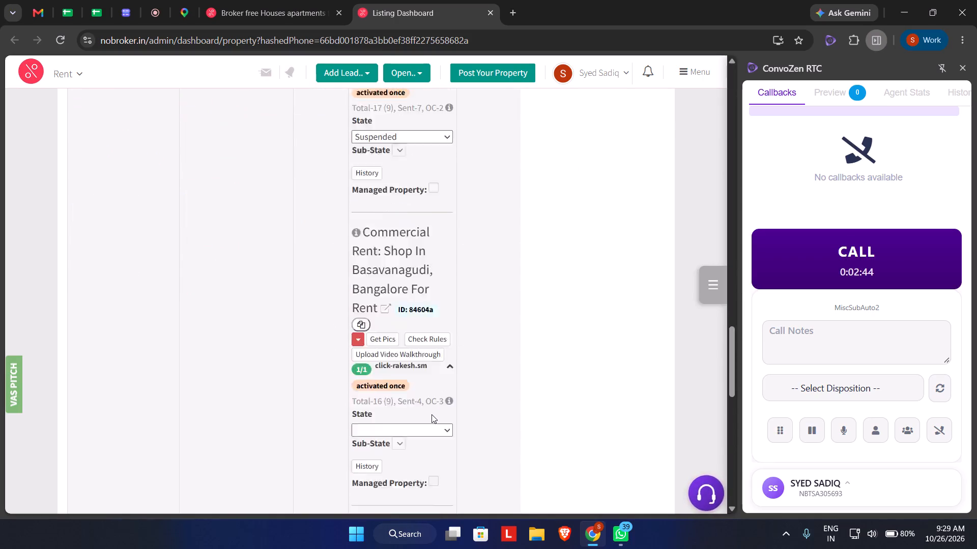
{"action": "left_click", "coordinate": [441, 166]}
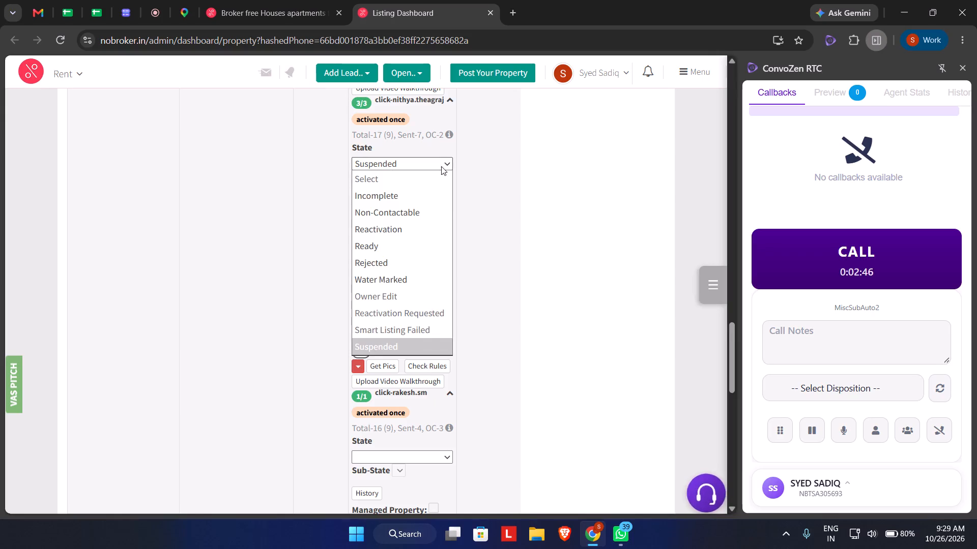
{"action": "left_click", "coordinate": [285, 139]}
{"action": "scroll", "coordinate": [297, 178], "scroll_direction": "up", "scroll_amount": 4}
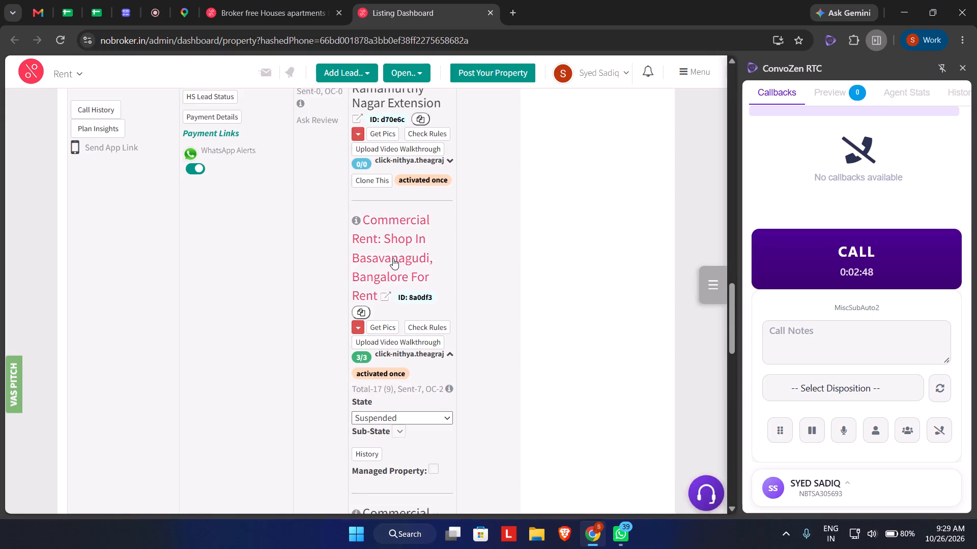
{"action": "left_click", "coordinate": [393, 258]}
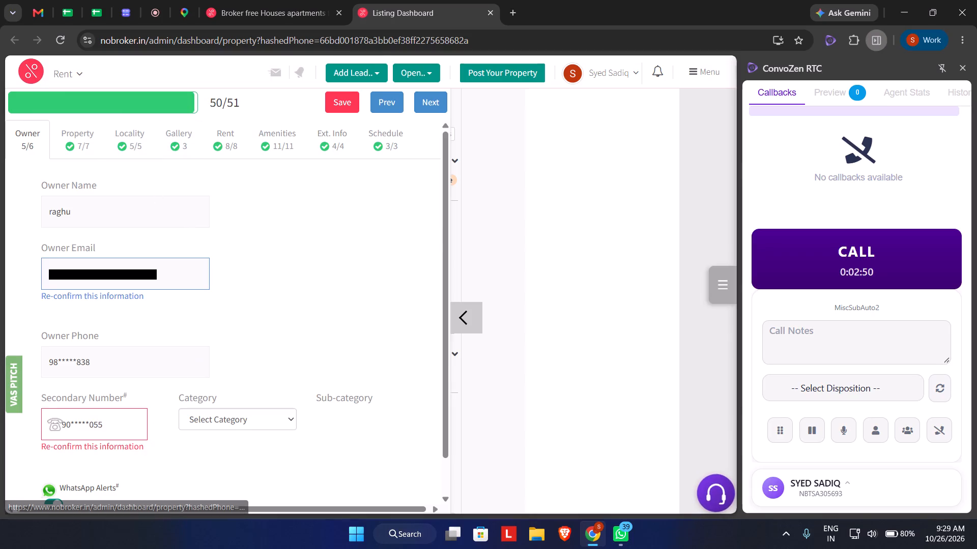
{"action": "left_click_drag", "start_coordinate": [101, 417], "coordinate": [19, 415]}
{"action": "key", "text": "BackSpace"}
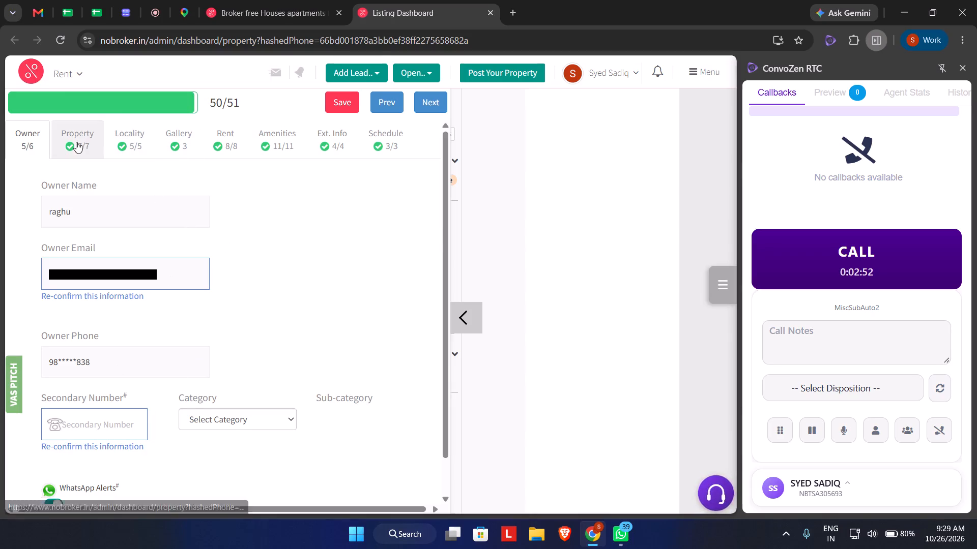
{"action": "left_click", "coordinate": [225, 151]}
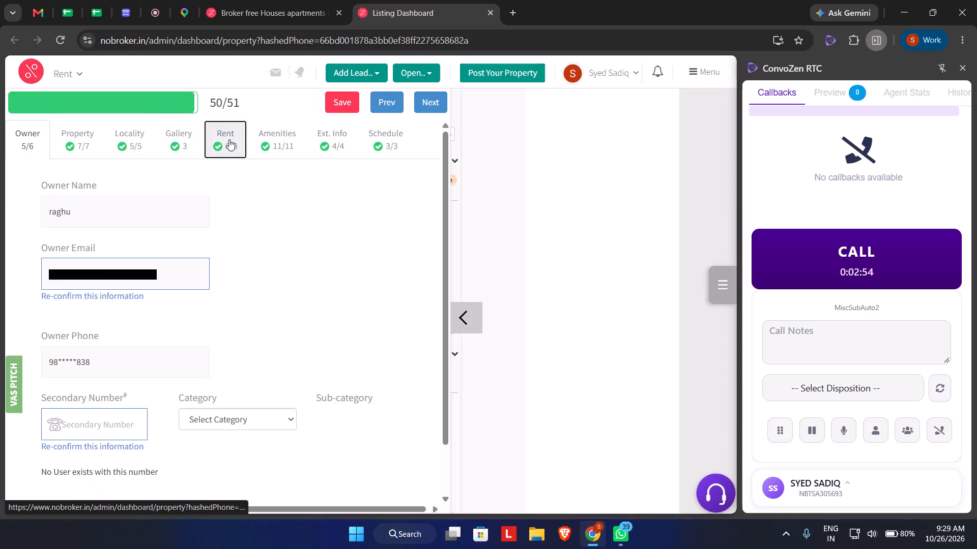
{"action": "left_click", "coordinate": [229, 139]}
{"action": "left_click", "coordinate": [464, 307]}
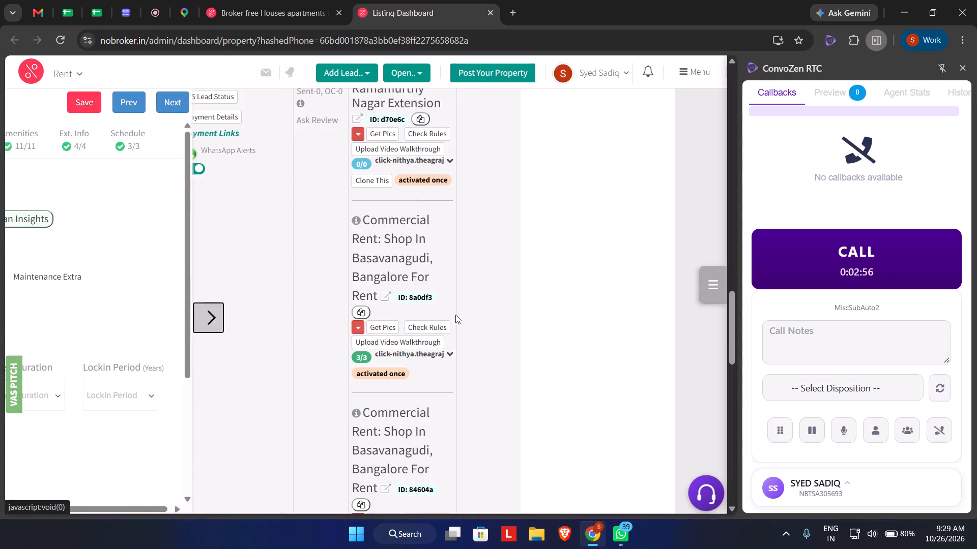
{"action": "scroll", "coordinate": [443, 326], "scroll_direction": "down", "scroll_amount": 2}
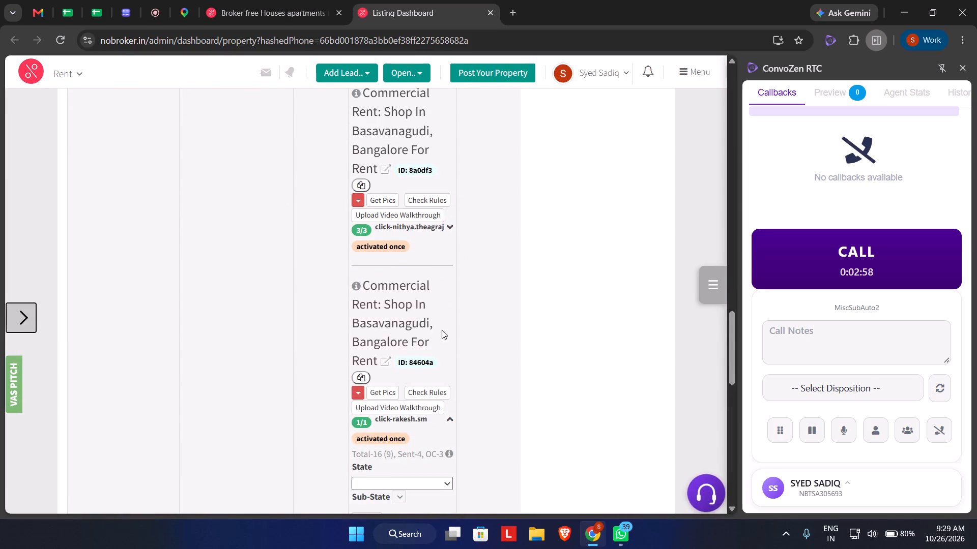
{"action": "left_click", "coordinate": [407, 316]}
{"action": "scroll", "coordinate": [226, 315], "scroll_direction": "down", "scroll_amount": 1}
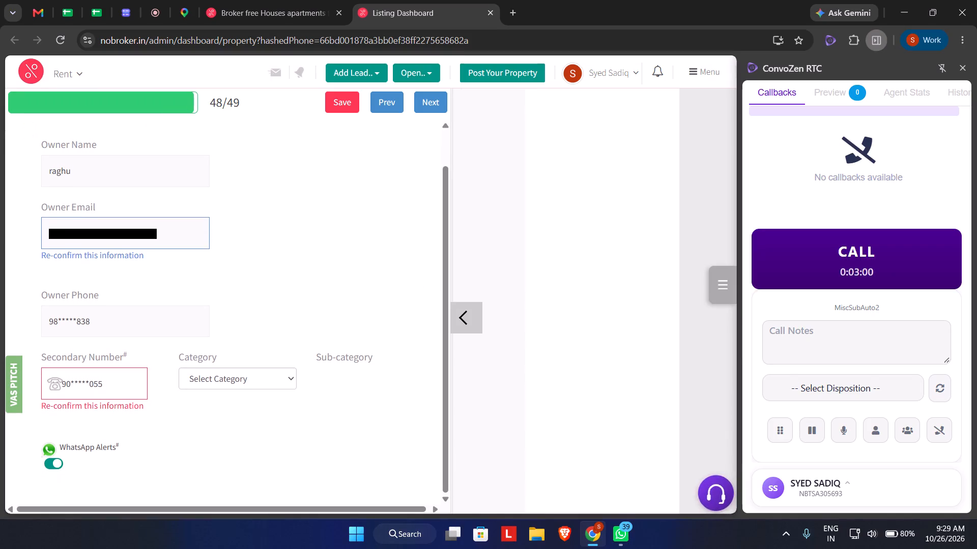
{"action": "left_click_drag", "start_coordinate": [91, 383], "coordinate": [5, 368]}
{"action": "left_click_drag", "start_coordinate": [134, 385], "coordinate": [5, 362]}
{"action": "key", "text": "BackSpace"}
{"action": "scroll", "coordinate": [216, 237], "scroll_direction": "up", "scroll_amount": 3}
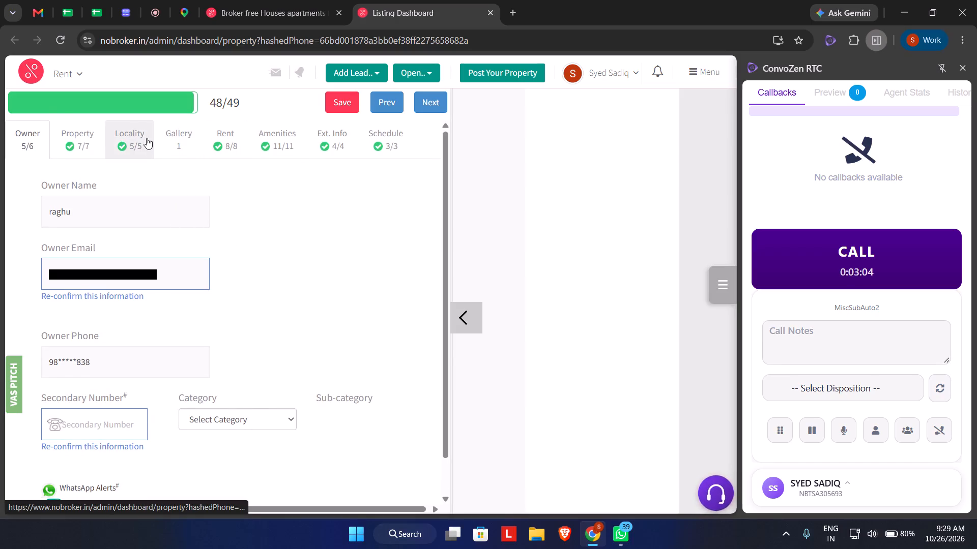
Set the property type of listing 84604a to Office Space and its building type to Standalone building.
{"action": "left_click", "coordinate": [78, 137]}
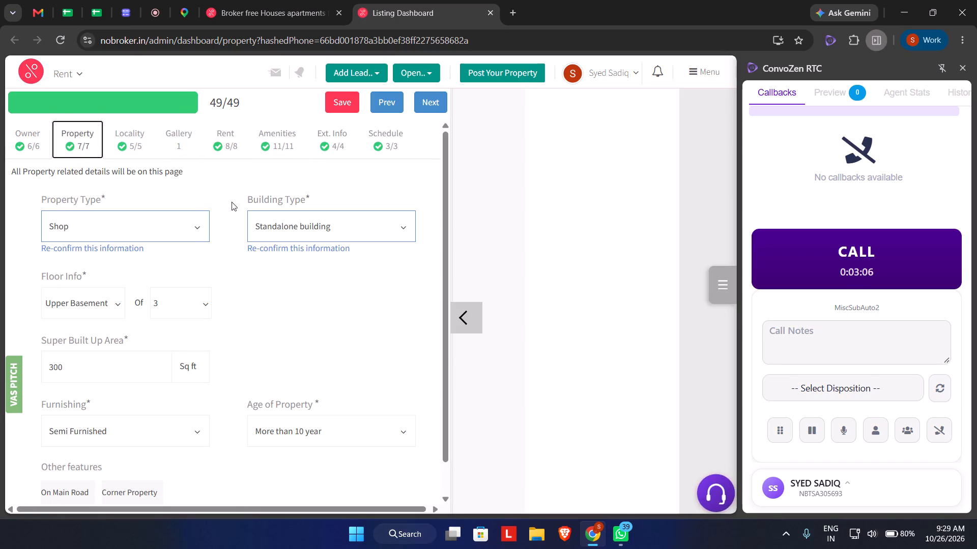
{"action": "left_click", "coordinate": [127, 138]}
{"action": "left_click", "coordinate": [100, 138]}
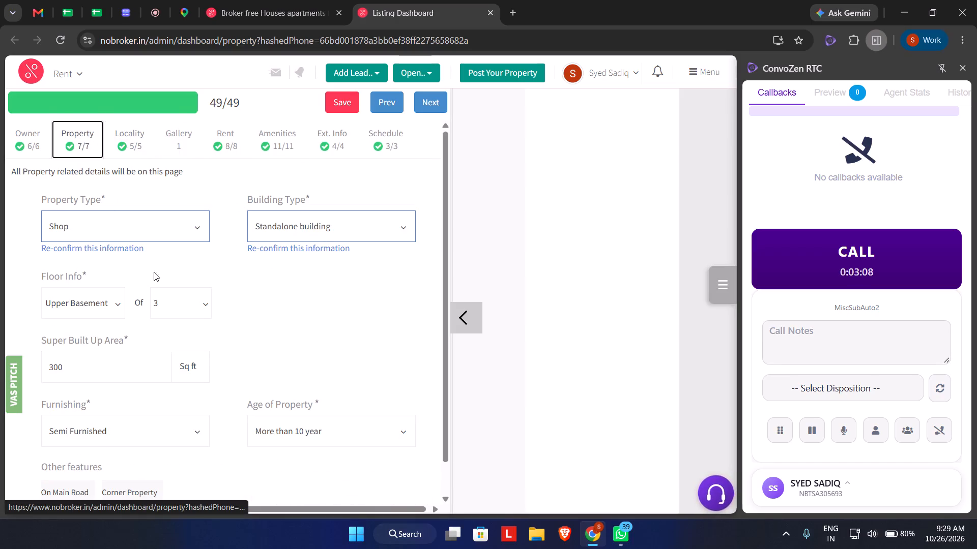
{"action": "left_click", "coordinate": [122, 228]}
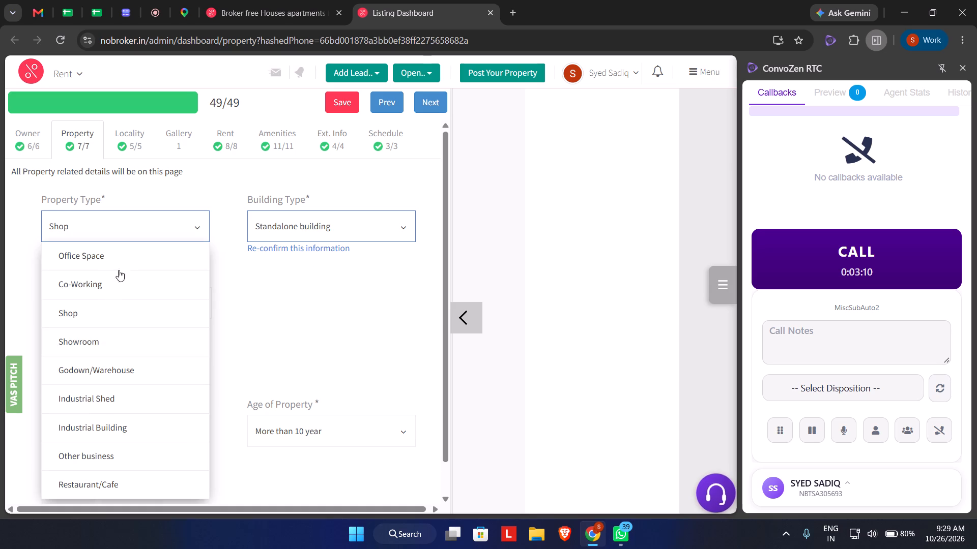
{"action": "left_click", "coordinate": [222, 157]}
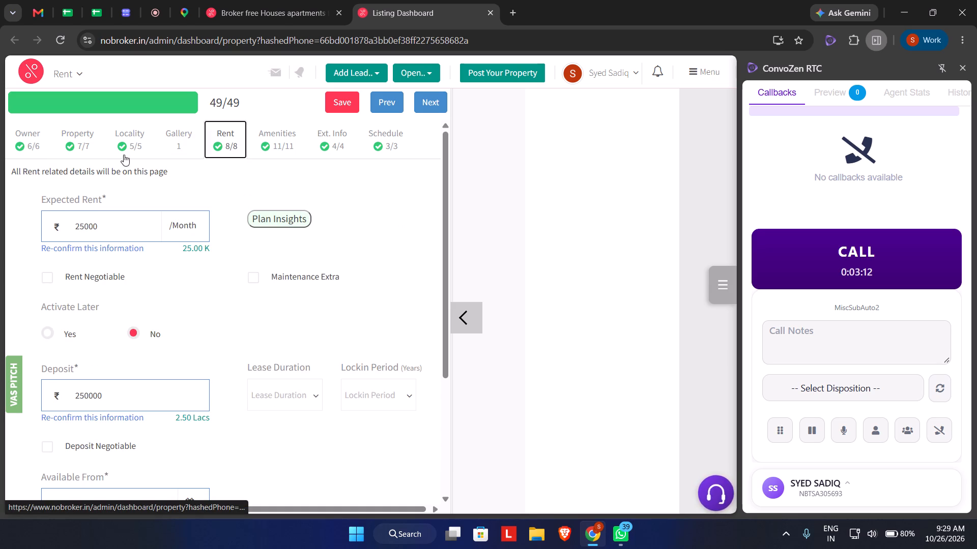
{"action": "left_click", "coordinate": [148, 146]}
{"action": "left_click", "coordinate": [97, 149]}
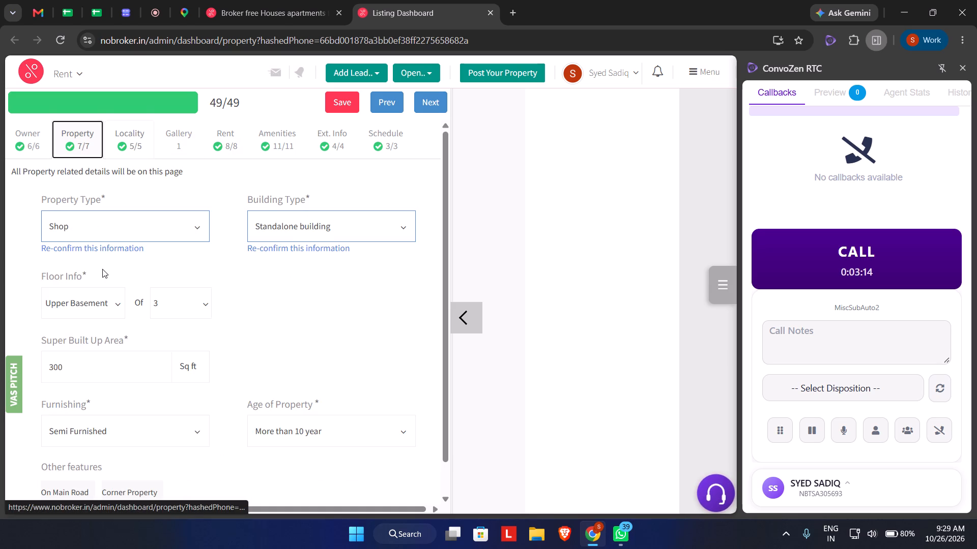
{"action": "left_click_drag", "start_coordinate": [94, 238], "coordinate": [80, 237]}
{"action": "double_click", "coordinate": [102, 230]}
{"action": "left_click", "coordinate": [117, 251]}
{"action": "left_click", "coordinate": [281, 228]}
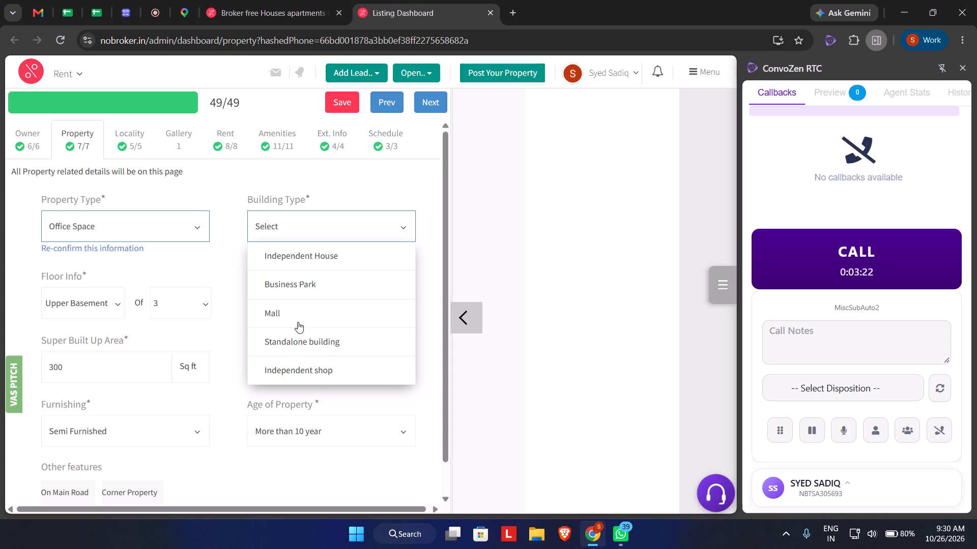
{"action": "left_click", "coordinate": [297, 338]}
{"action": "left_click", "coordinate": [323, 314]}
Set the super built up area of listing 84604a to 250 sq ft and save the listing.
{"action": "scroll", "coordinate": [308, 314], "scroll_direction": "down", "scroll_amount": 1}
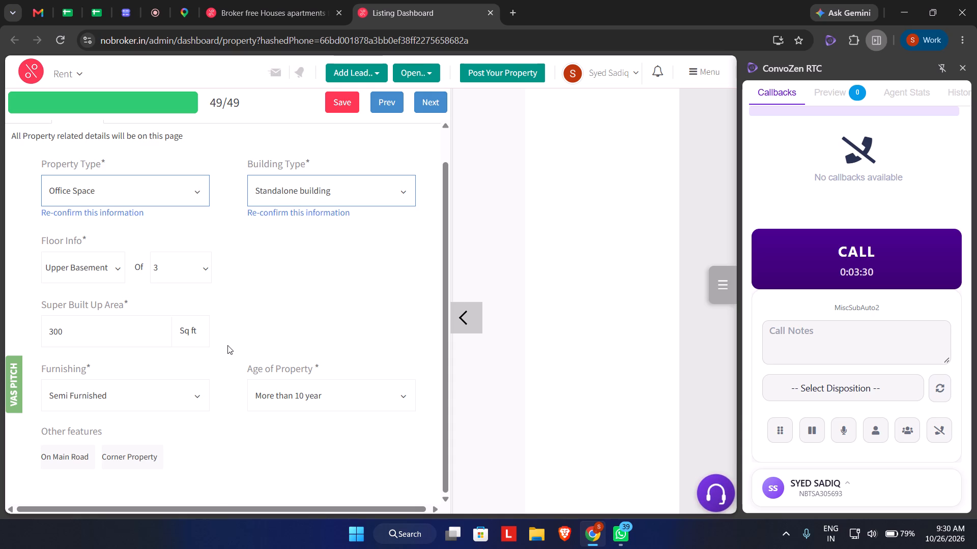
{"action": "left_click_drag", "start_coordinate": [72, 327], "coordinate": [0, 331]}
{"action": "type", "text": "250"}
{"action": "left_click", "coordinate": [238, 435]}
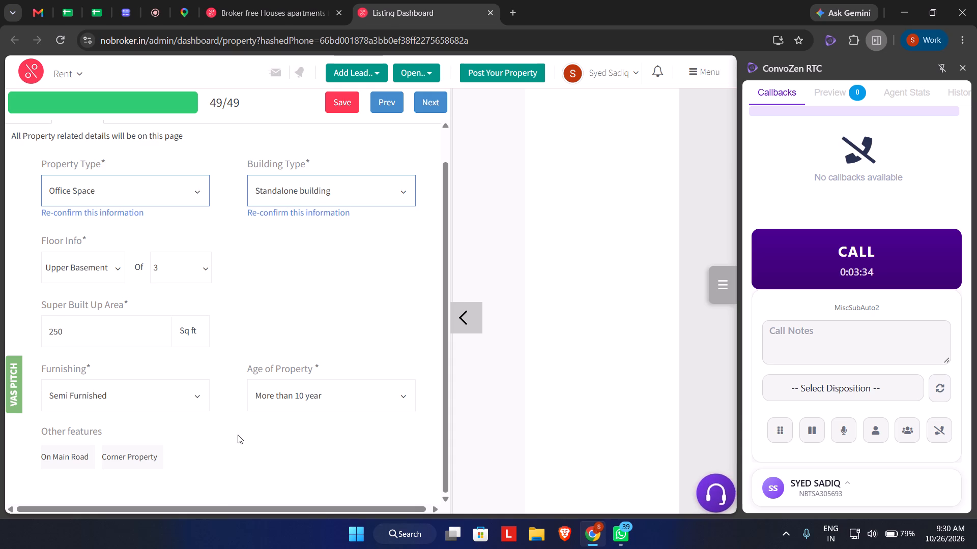
{"action": "left_click", "coordinate": [198, 402]}
{"action": "left_click", "coordinate": [198, 401]}
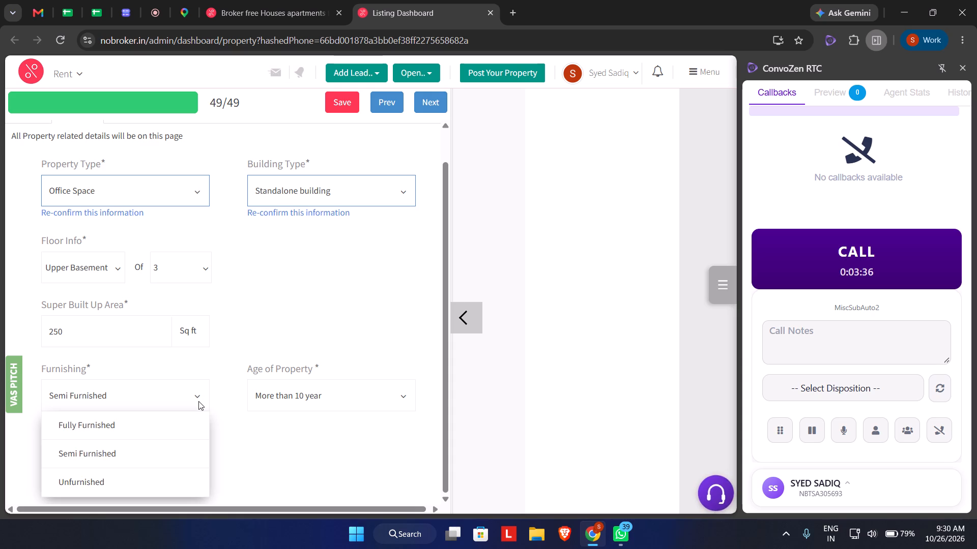
{"action": "left_click", "coordinate": [265, 464]}
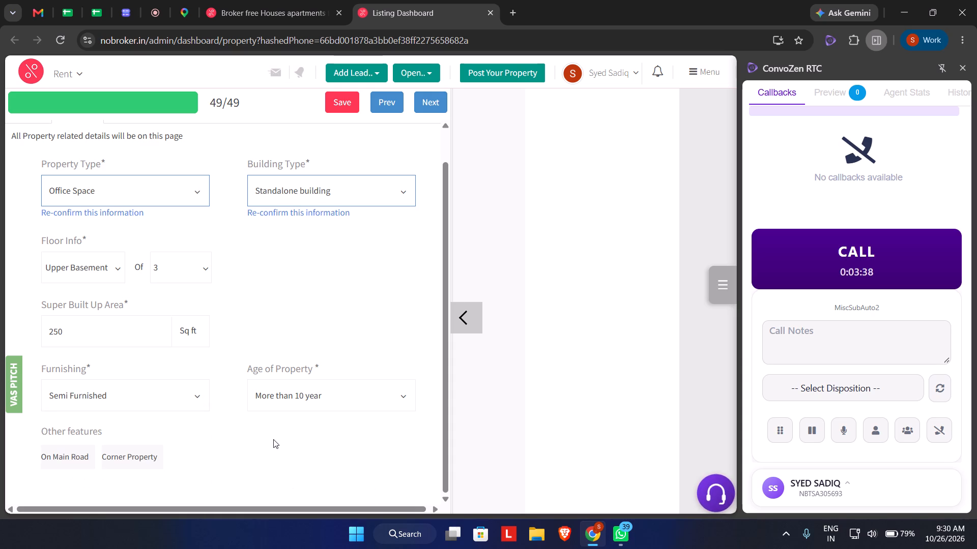
{"action": "scroll", "coordinate": [273, 439], "scroll_direction": "up", "scroll_amount": 6}
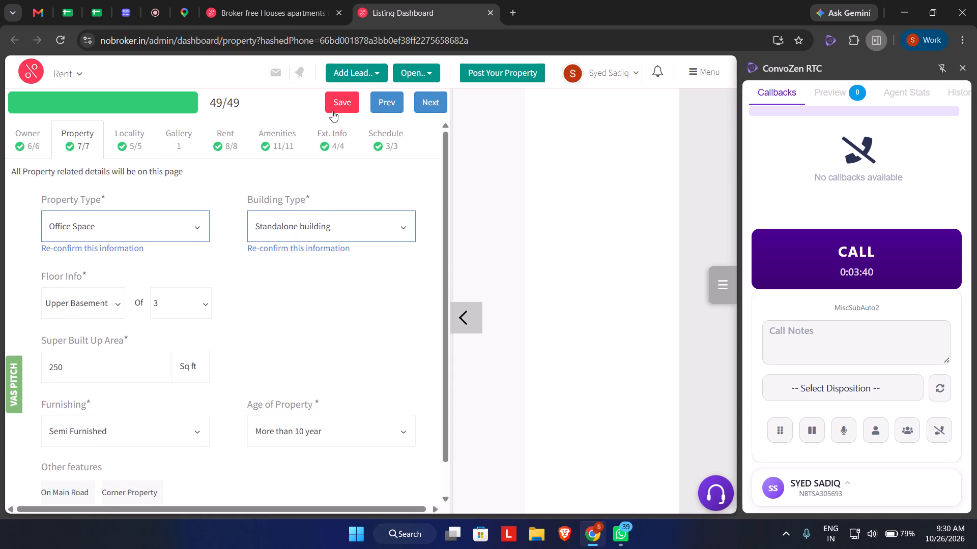
{"action": "left_click", "coordinate": [340, 102]}
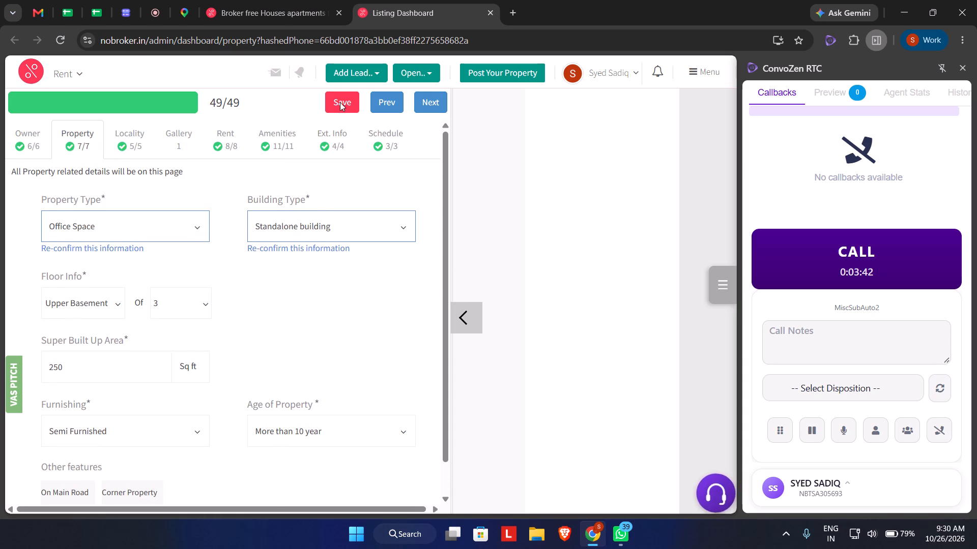
Look through all of this owner's property listings down to the last one, 330d05.
{"action": "scroll", "coordinate": [329, 311], "scroll_direction": "down", "scroll_amount": 2}
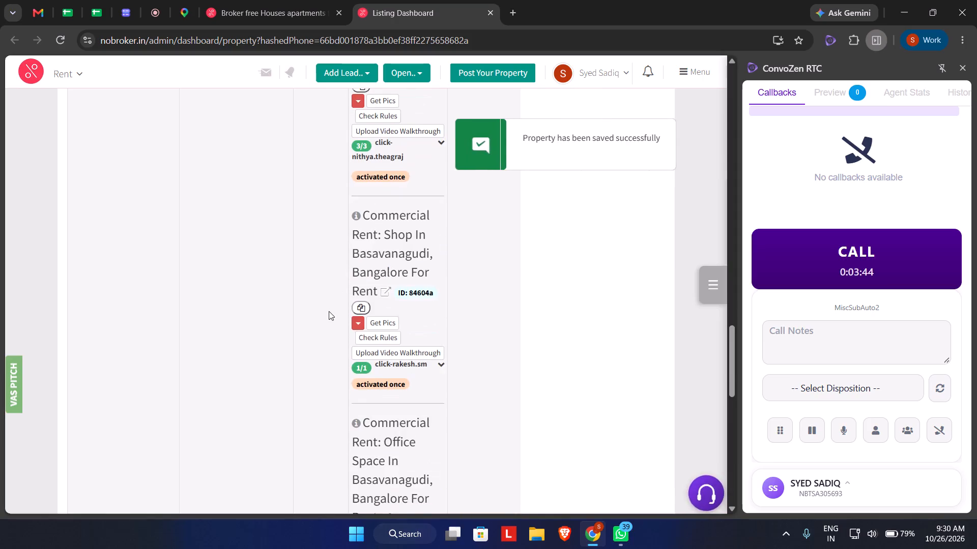
{"action": "scroll", "coordinate": [315, 339], "scroll_direction": "up", "scroll_amount": 5}
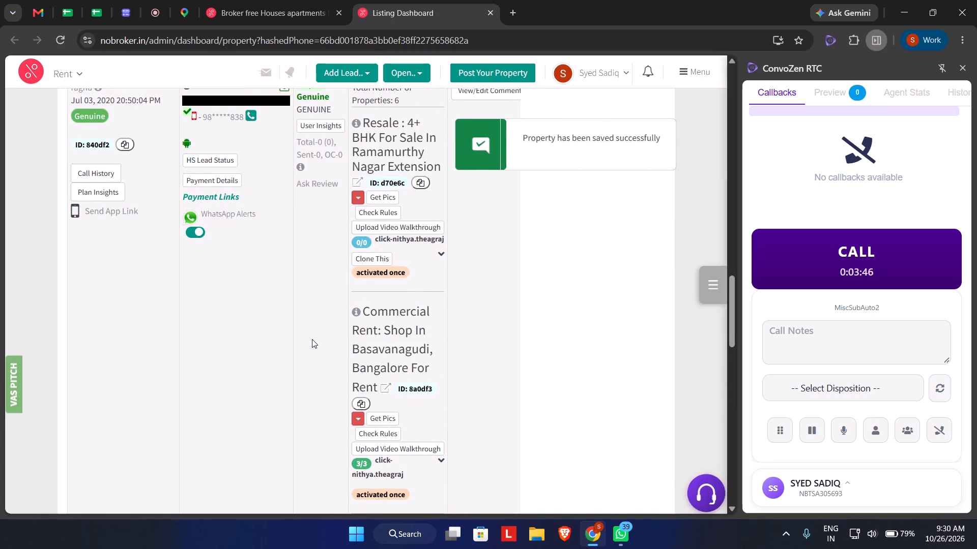
{"action": "scroll", "coordinate": [312, 339], "scroll_direction": "down", "scroll_amount": 1}
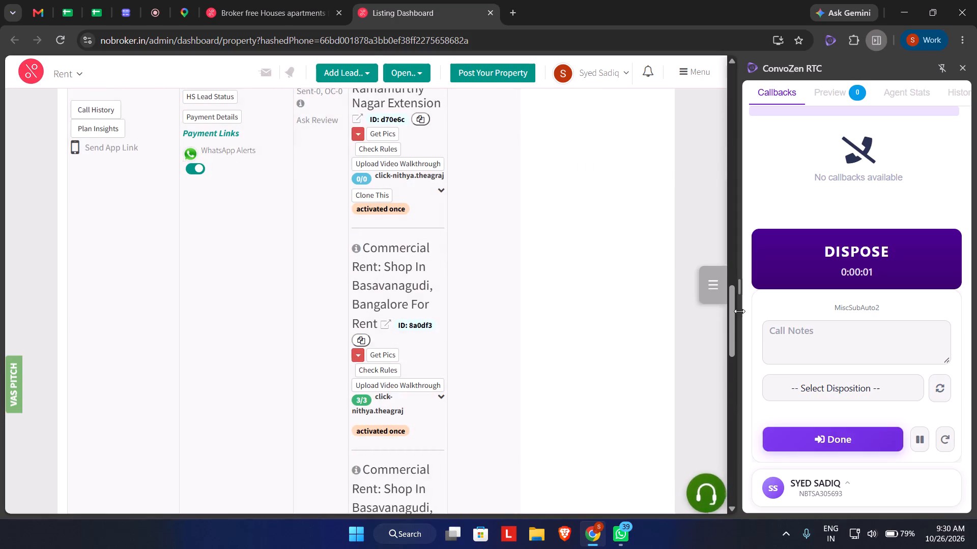
{"action": "scroll", "coordinate": [505, 327], "scroll_direction": "down", "scroll_amount": 9}
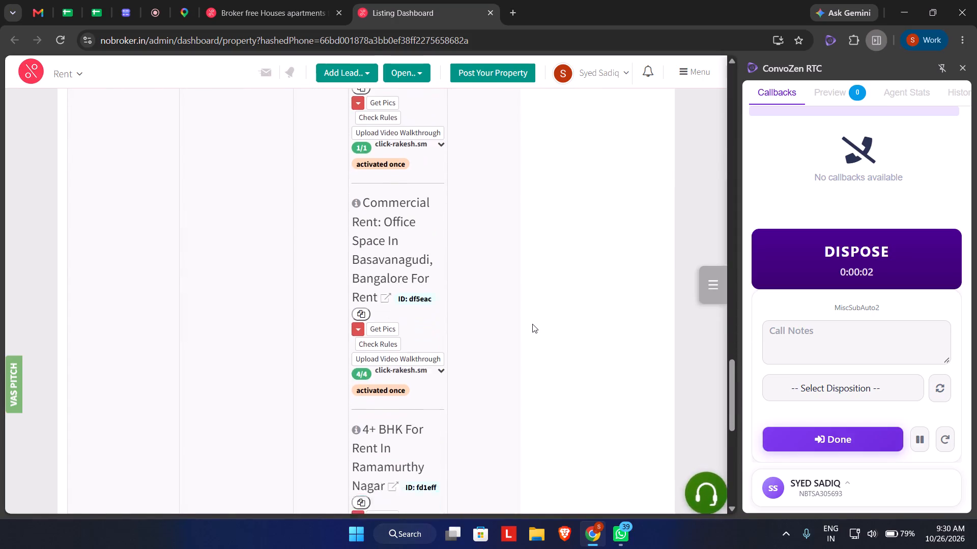
{"action": "scroll", "coordinate": [536, 321], "scroll_direction": "down", "scroll_amount": 8}
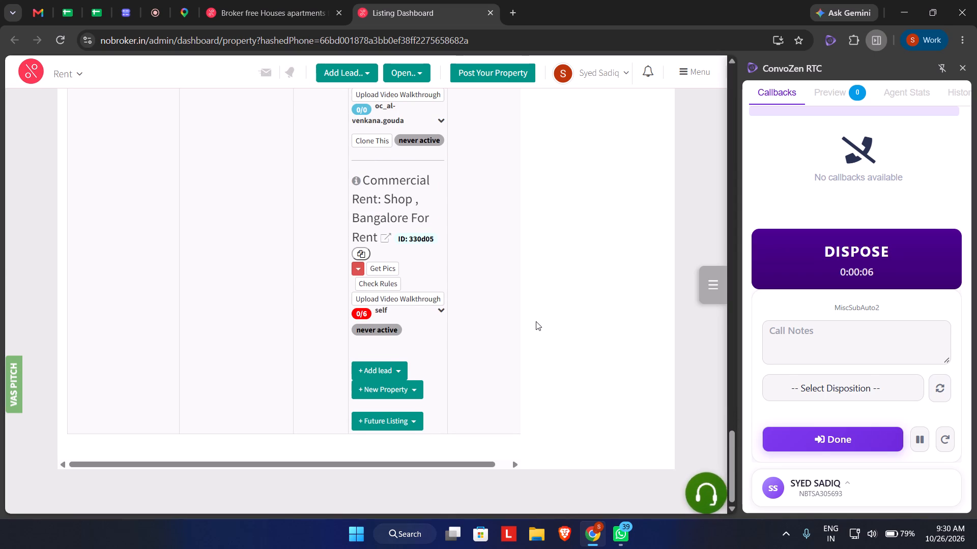
Open the Basavanagudi office space listing df5eac and check its rent details.
{"action": "scroll", "coordinate": [536, 321], "scroll_direction": "up", "scroll_amount": 4}
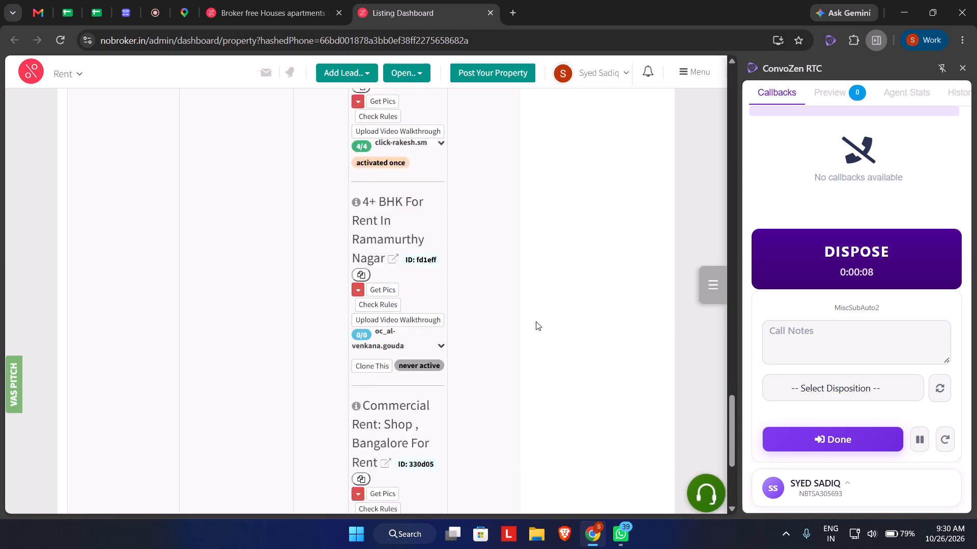
{"action": "scroll", "coordinate": [536, 321], "scroll_direction": "up", "scroll_amount": 3}
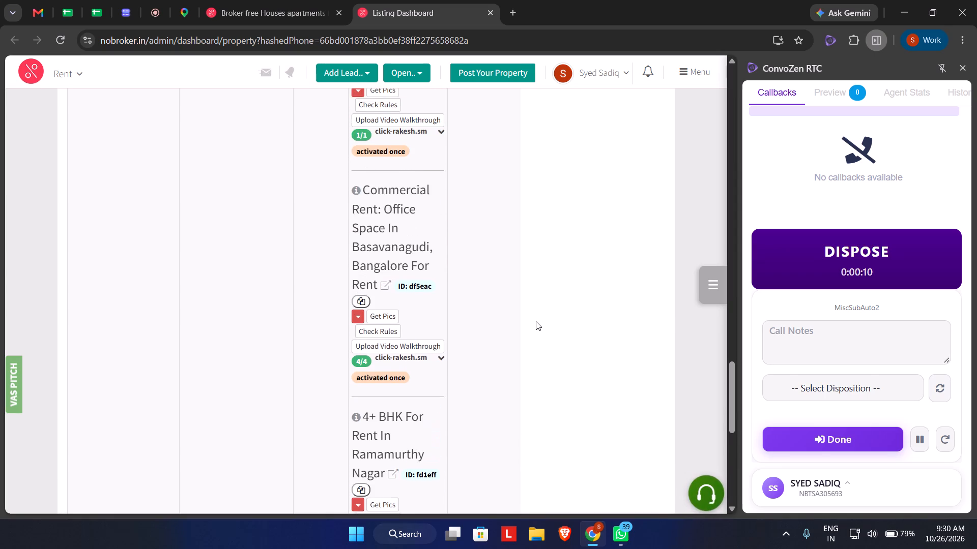
{"action": "scroll", "coordinate": [534, 321], "scroll_direction": "up", "scroll_amount": 1}
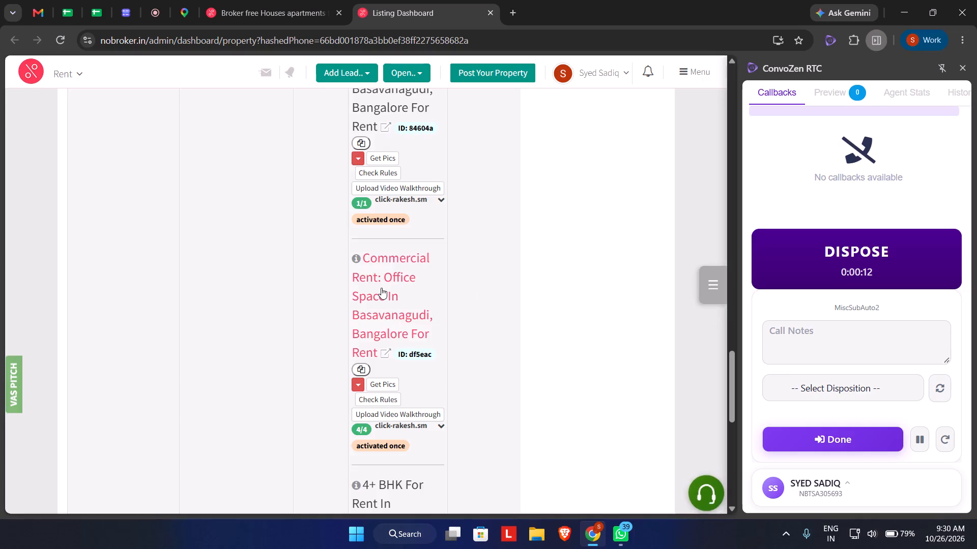
{"action": "left_click", "coordinate": [381, 288]}
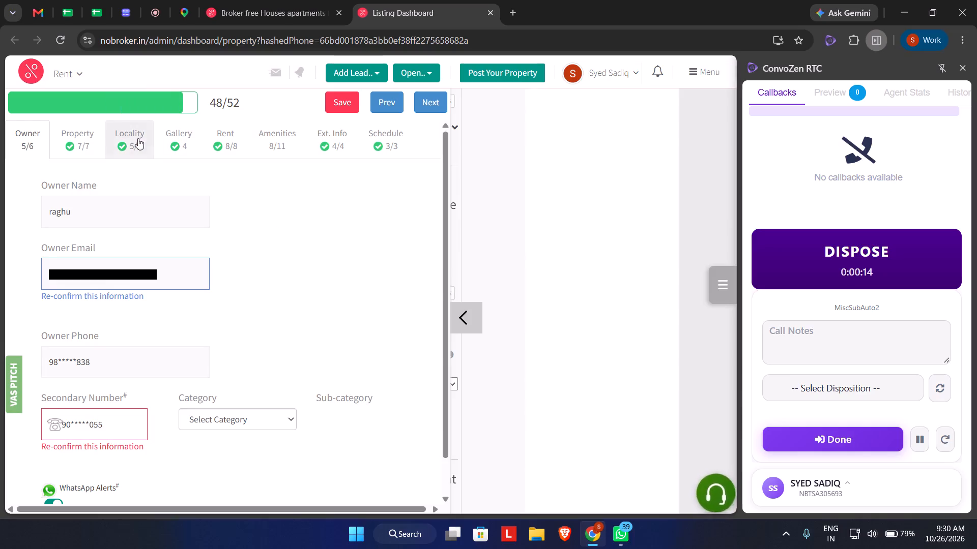
{"action": "left_click", "coordinate": [237, 144]}
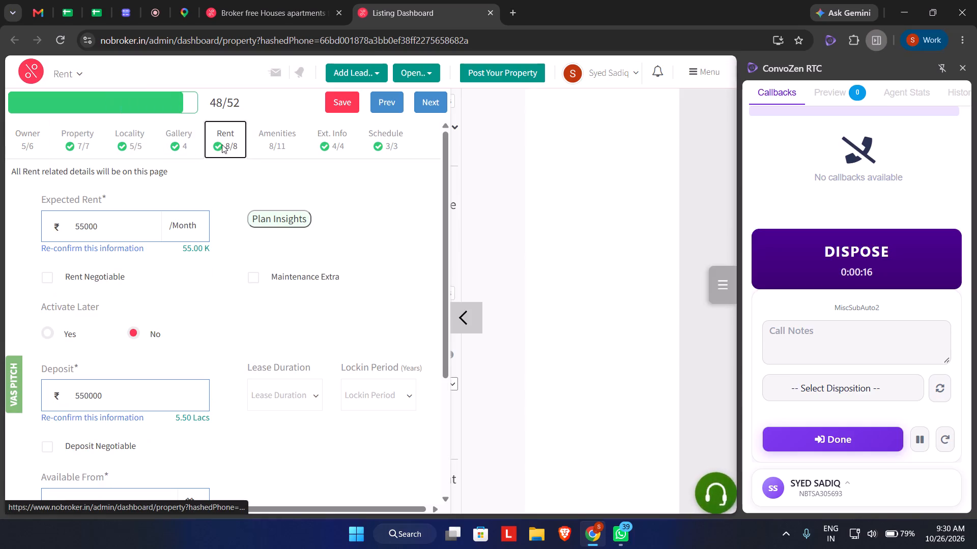
{"action": "left_click", "coordinate": [470, 319]}
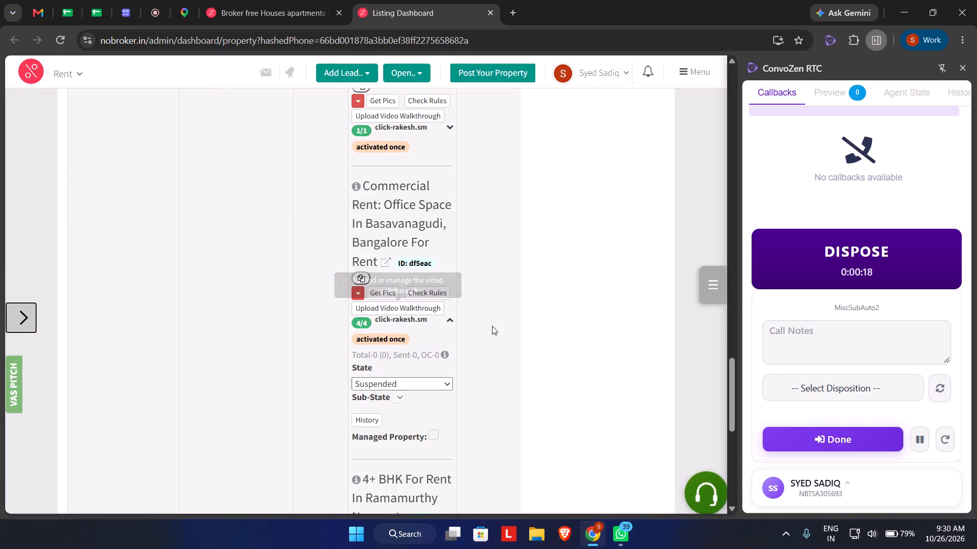
{"action": "scroll", "coordinate": [508, 330], "scroll_direction": "down", "scroll_amount": 4}
{"action": "scroll", "coordinate": [497, 316], "scroll_direction": "up", "scroll_amount": 2}
{"action": "left_click", "coordinate": [384, 112]}
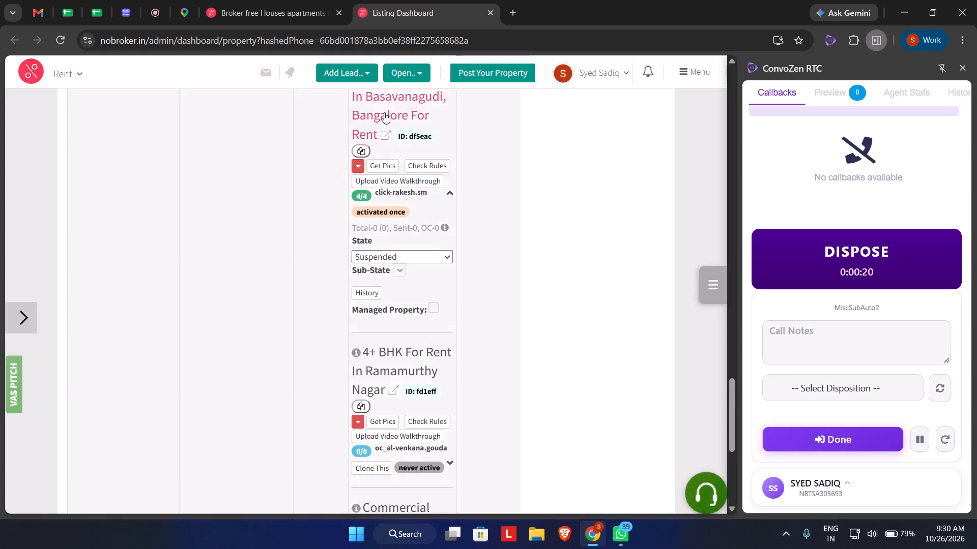
{"action": "left_click", "coordinate": [234, 144]}
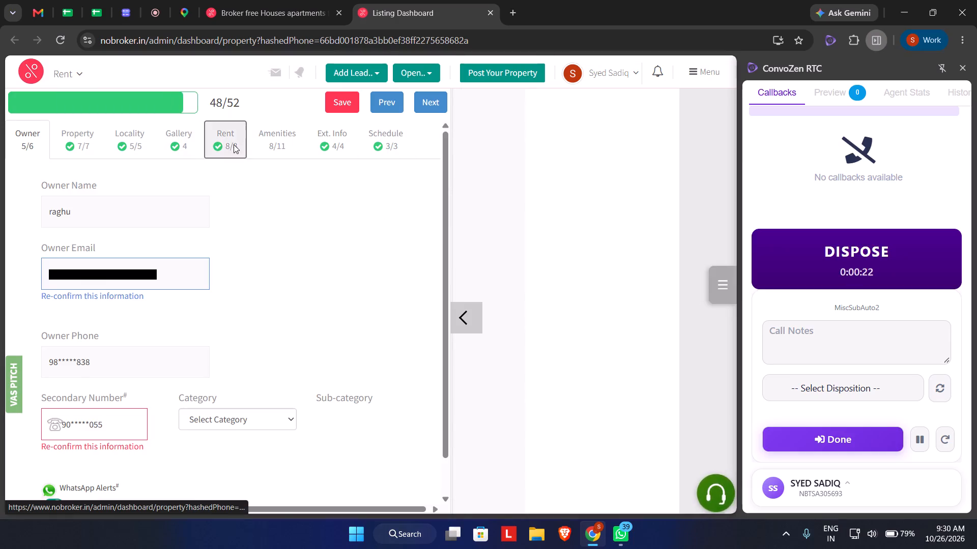
{"action": "left_click", "coordinate": [475, 324]}
Reopen the Basavanagudi shop listing 84604a and go to its rent details.
{"action": "scroll", "coordinate": [472, 273], "scroll_direction": "up", "scroll_amount": 9}
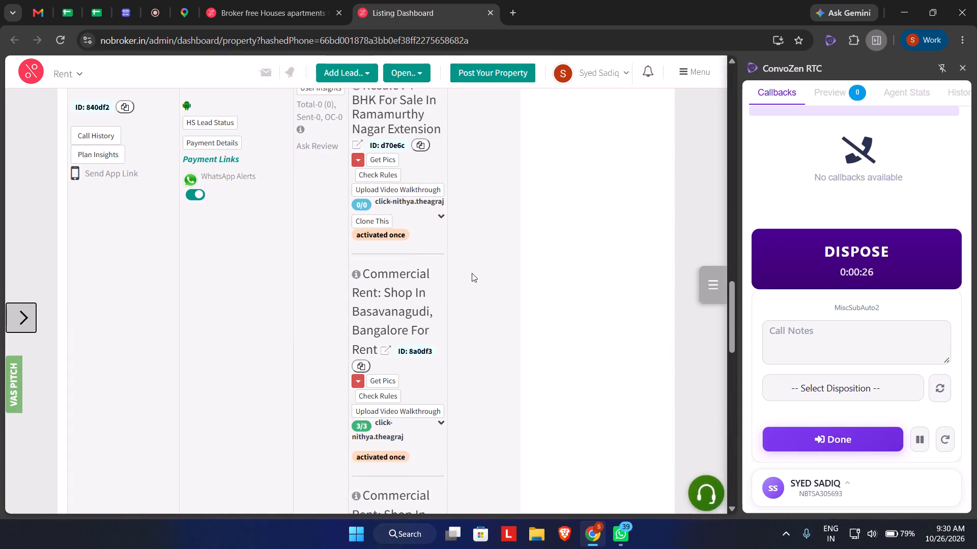
{"action": "scroll", "coordinate": [468, 292], "scroll_direction": "down", "scroll_amount": 2}
{"action": "left_click", "coordinate": [410, 396]}
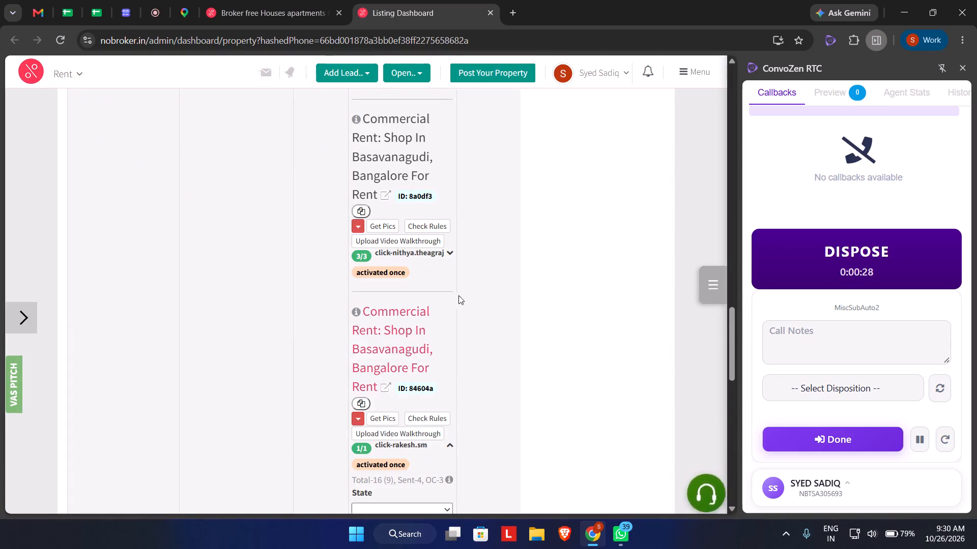
{"action": "scroll", "coordinate": [462, 294], "scroll_direction": "up", "scroll_amount": 10}
{"action": "scroll", "coordinate": [469, 289], "scroll_direction": "down", "scroll_amount": 12}
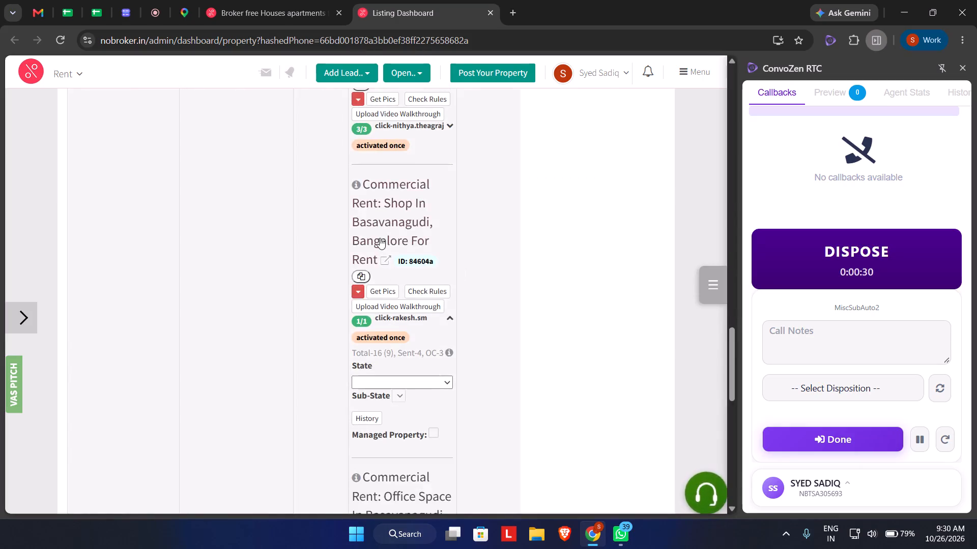
{"action": "left_click", "coordinate": [379, 238]}
{"action": "left_click", "coordinate": [218, 147]}
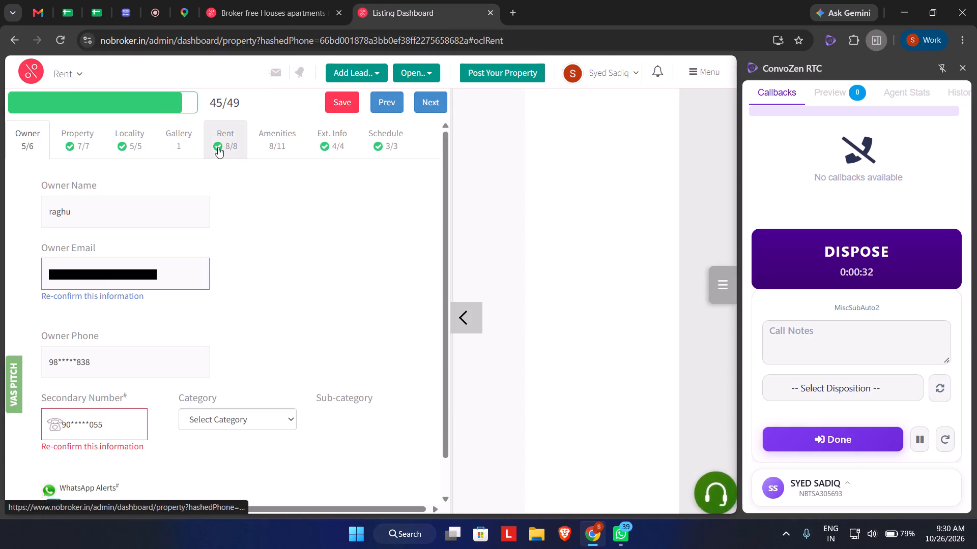
{"action": "left_click", "coordinate": [218, 147]}
{"action": "left_click", "coordinate": [231, 139]}
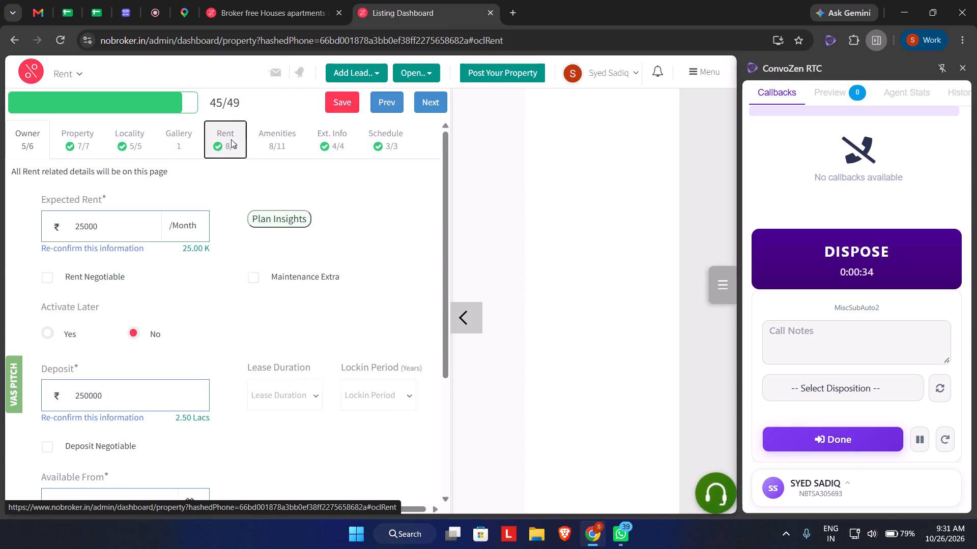
Clear the secondary number in the owner details of the Basavanagudi listing.
{"action": "left_click", "coordinate": [23, 140]}
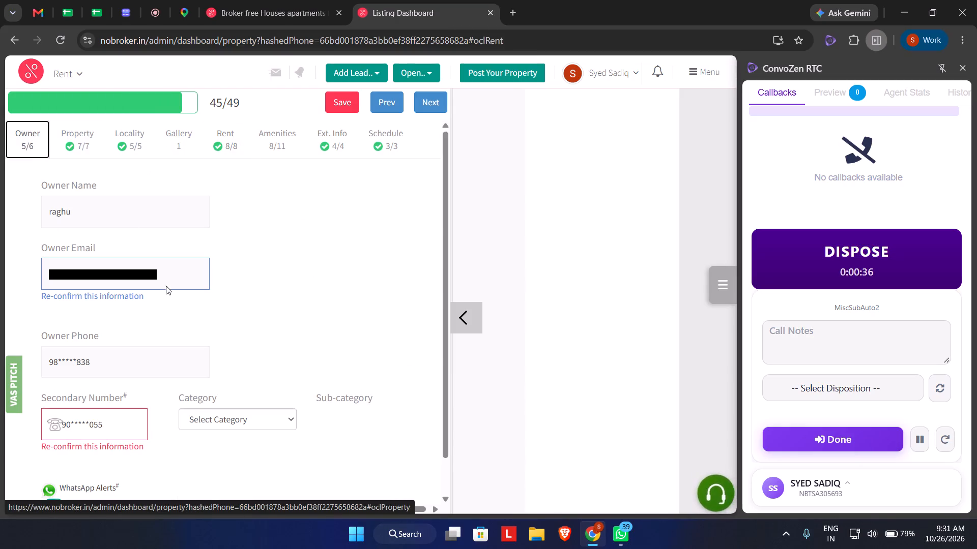
{"action": "left_click_drag", "start_coordinate": [120, 419], "coordinate": [22, 411]}
{"action": "key", "text": "BackSpace"}
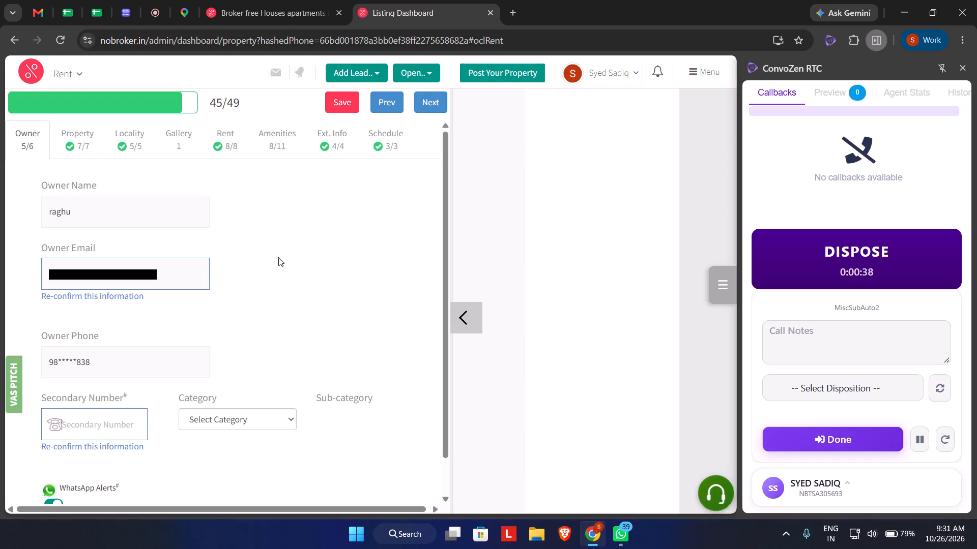
Review the listing's amenities, checking the required seating capacity, number of cabins and number of meeting rooms.
{"action": "left_click", "coordinate": [267, 145]}
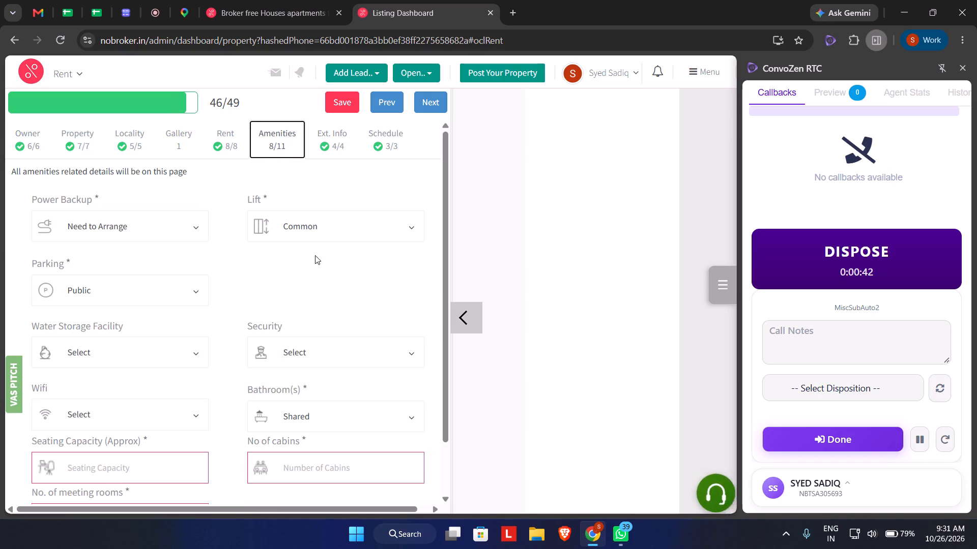
{"action": "scroll", "coordinate": [204, 420], "scroll_direction": "down", "scroll_amount": 1}
{"action": "left_click", "coordinate": [120, 401]}
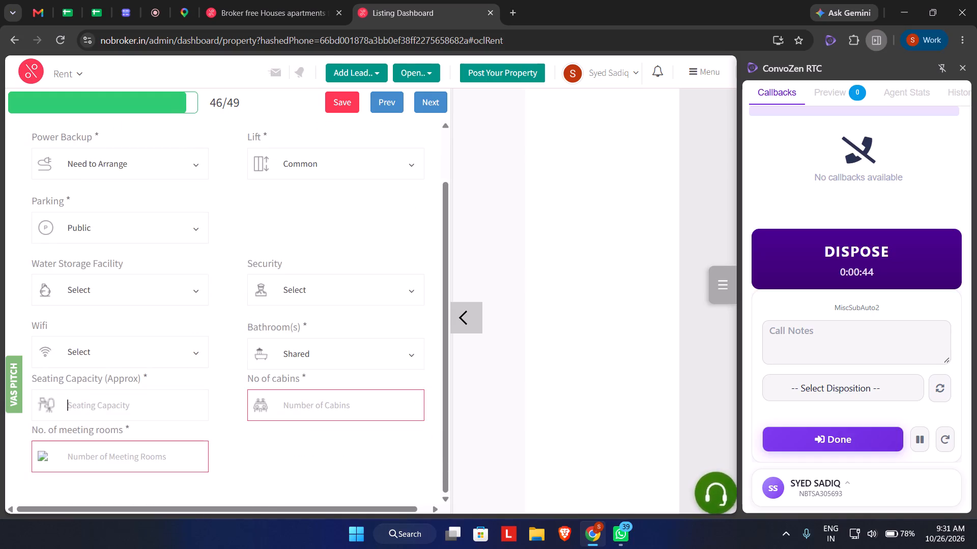
{"action": "left_click", "coordinate": [312, 411]}
{"action": "left_click", "coordinate": [137, 443]}
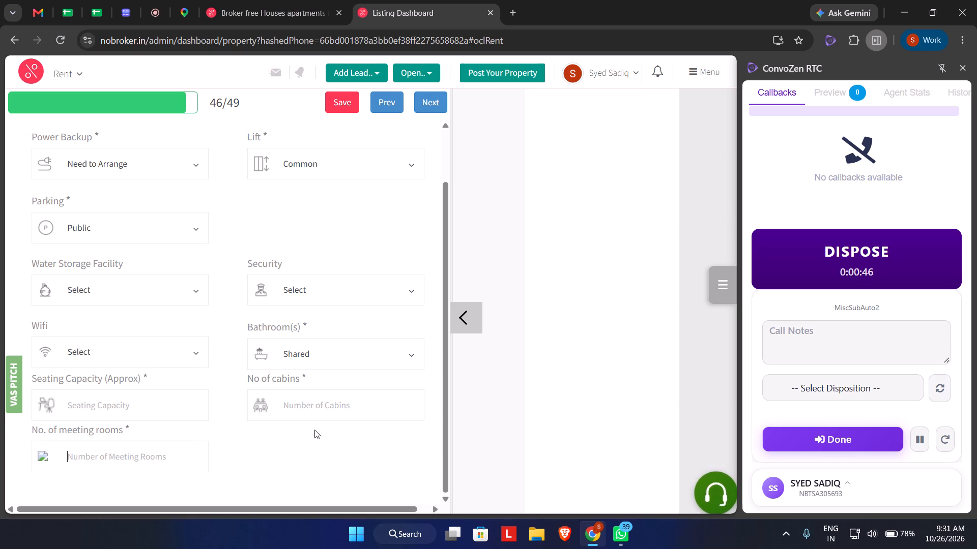
{"action": "left_click", "coordinate": [315, 440]}
{"action": "left_click", "coordinate": [397, 223]}
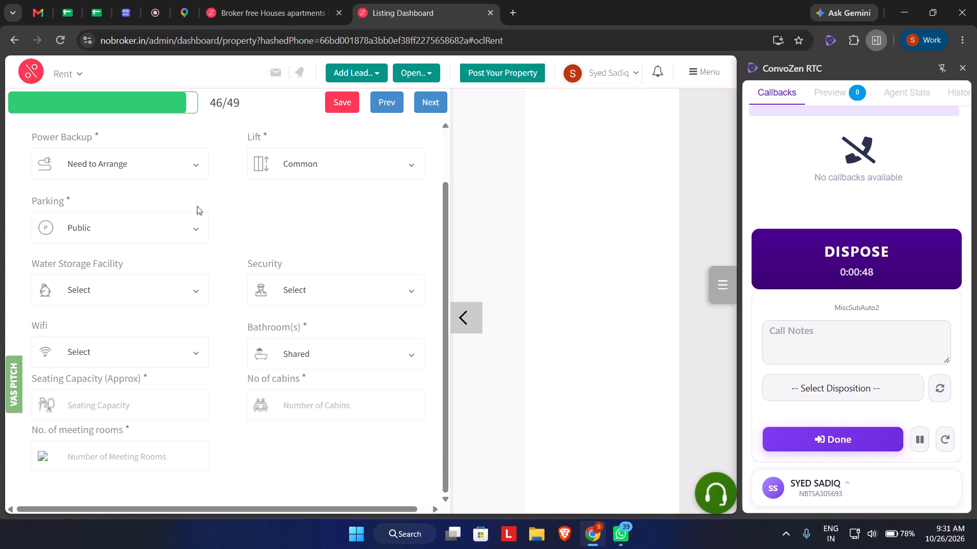
{"action": "scroll", "coordinate": [219, 231], "scroll_direction": "up", "scroll_amount": 4}
{"action": "left_click", "coordinate": [207, 139]}
{"action": "left_click", "coordinate": [260, 145]}
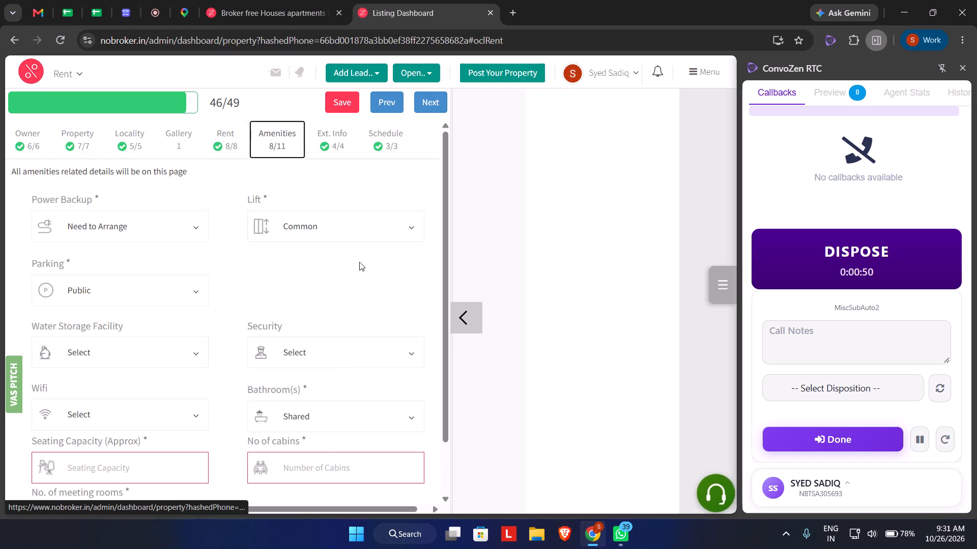
{"action": "scroll", "coordinate": [359, 274], "scroll_direction": "down", "scroll_amount": 2}
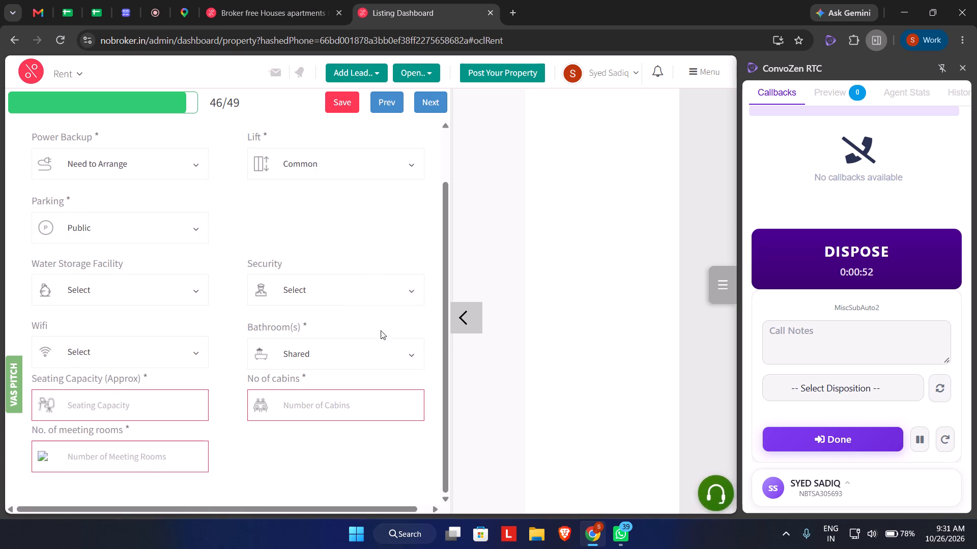
{"action": "scroll", "coordinate": [373, 331], "scroll_direction": "up", "scroll_amount": 3}
Check the listing's rent details, including the deposit, availability date and ideal-for tags.
{"action": "left_click", "coordinate": [213, 146]}
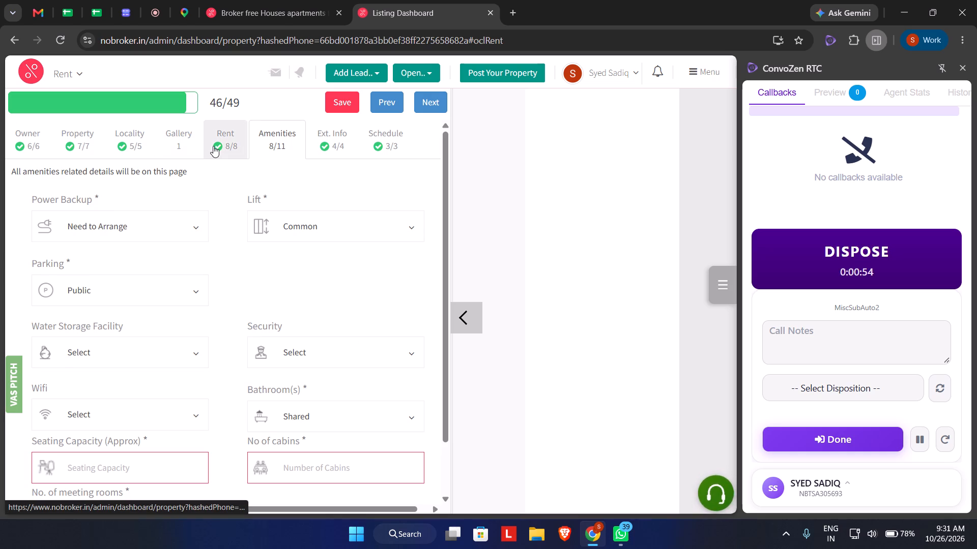
{"action": "left_click", "coordinate": [213, 146]}
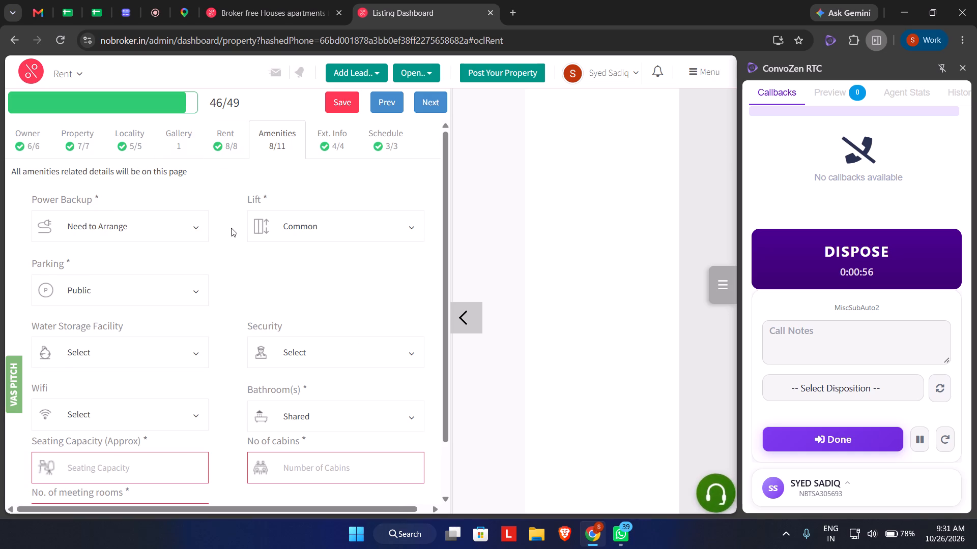
{"action": "left_click", "coordinate": [218, 136]}
{"action": "scroll", "coordinate": [227, 284], "scroll_direction": "down", "scroll_amount": 2}
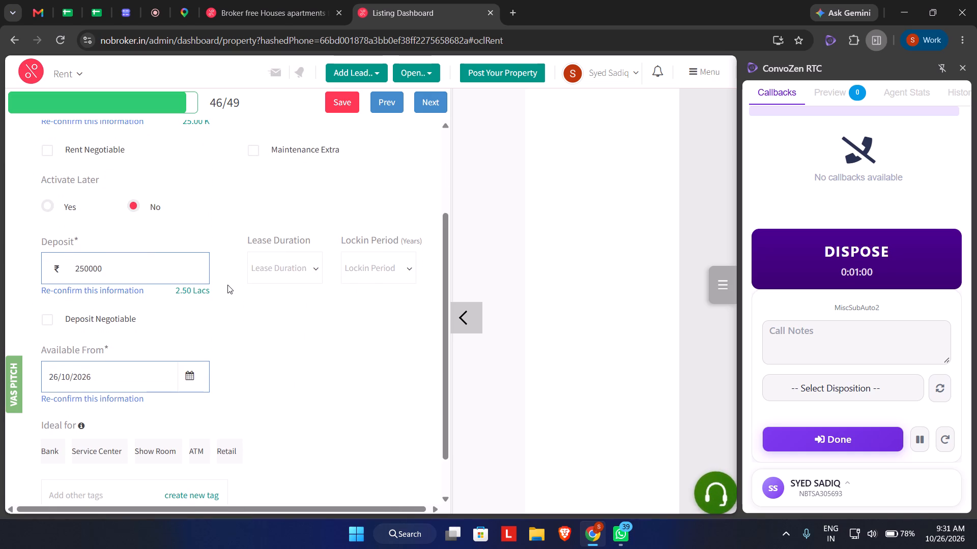
{"action": "scroll", "coordinate": [227, 285], "scroll_direction": "up", "scroll_amount": 4}
Return to the listing's amenities and open the seating capacity for editing.
{"action": "left_click", "coordinate": [276, 144]}
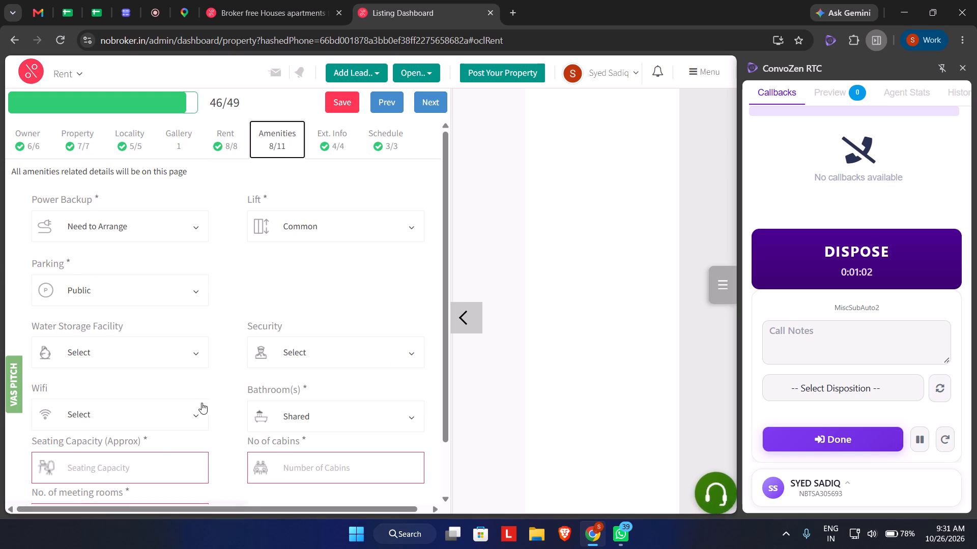
{"action": "scroll", "coordinate": [153, 449], "scroll_direction": "down", "scroll_amount": 1}
{"action": "left_click", "coordinate": [122, 405]}
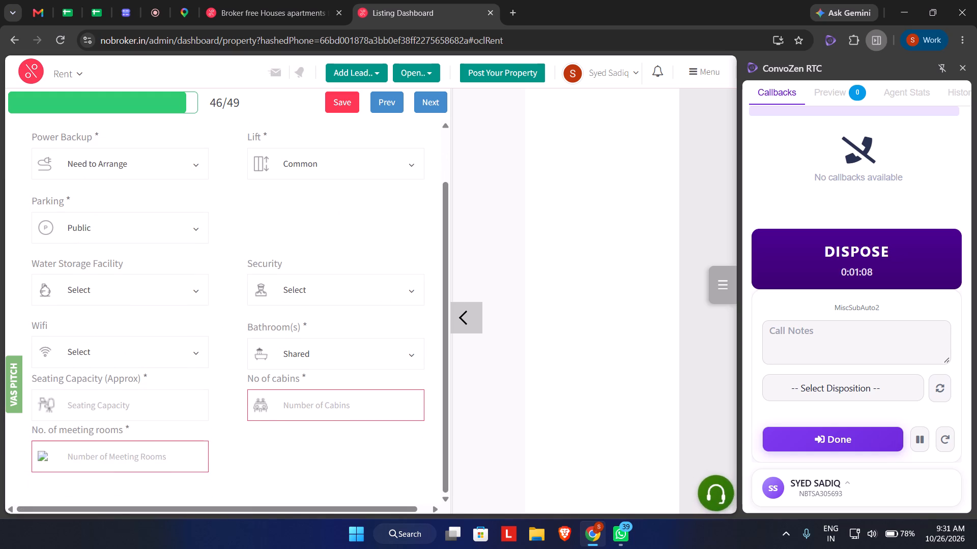
Set listing 84604a's seating capacity to 40, cabins to 0 and meeting rooms to 0, and save the listing.
{"action": "type", "text": "50"}
{"action": "key", "text": "BackSpace"}
{"action": "key", "text": "BackSpace"}
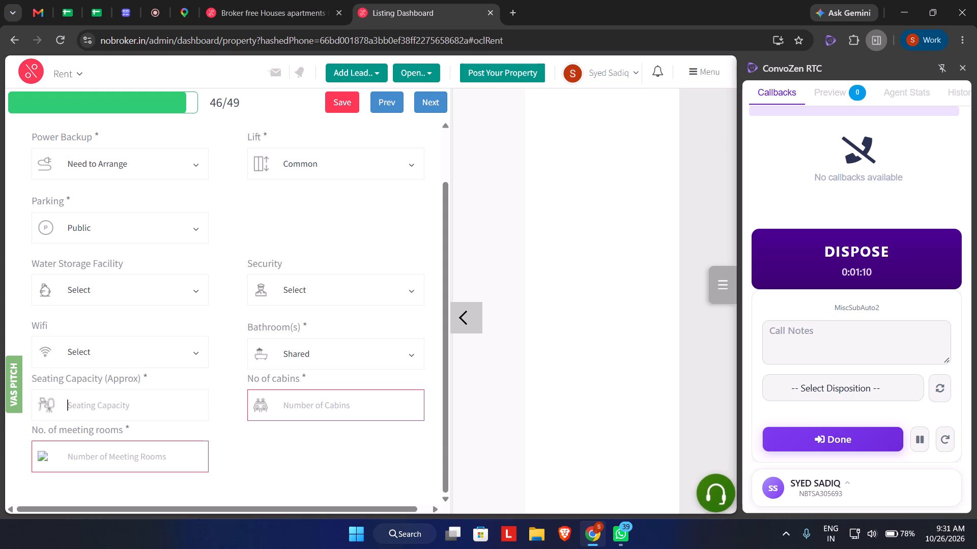
{"action": "type", "text": "40"}
{"action": "left_click", "coordinate": [312, 410]}
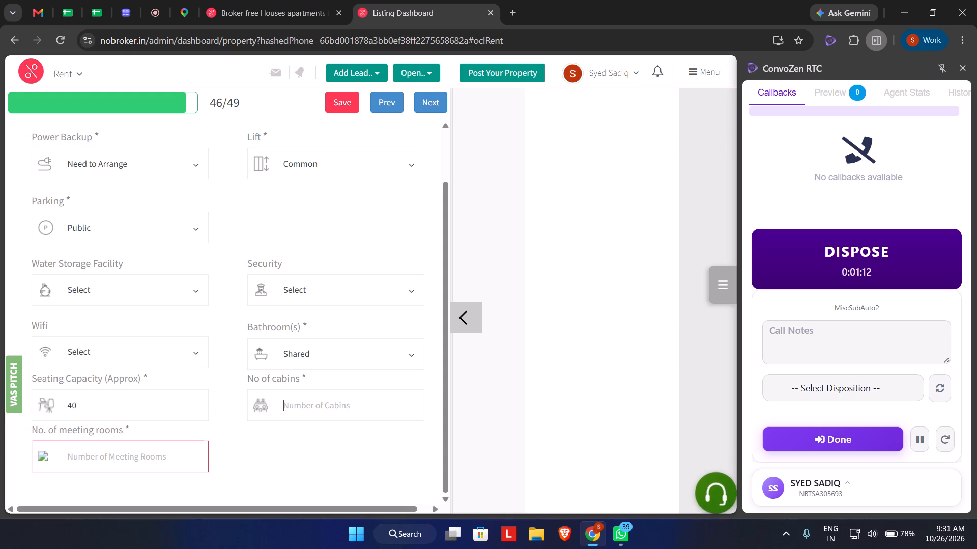
{"action": "key", "text": "0"}
{"action": "left_click", "coordinate": [181, 466]}
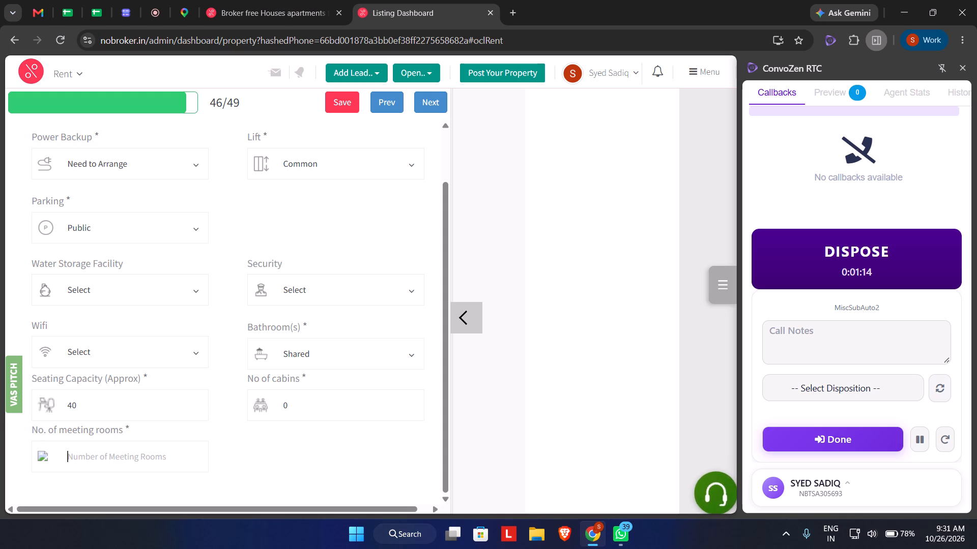
{"action": "key", "text": "0"}
{"action": "left_click", "coordinate": [319, 456]}
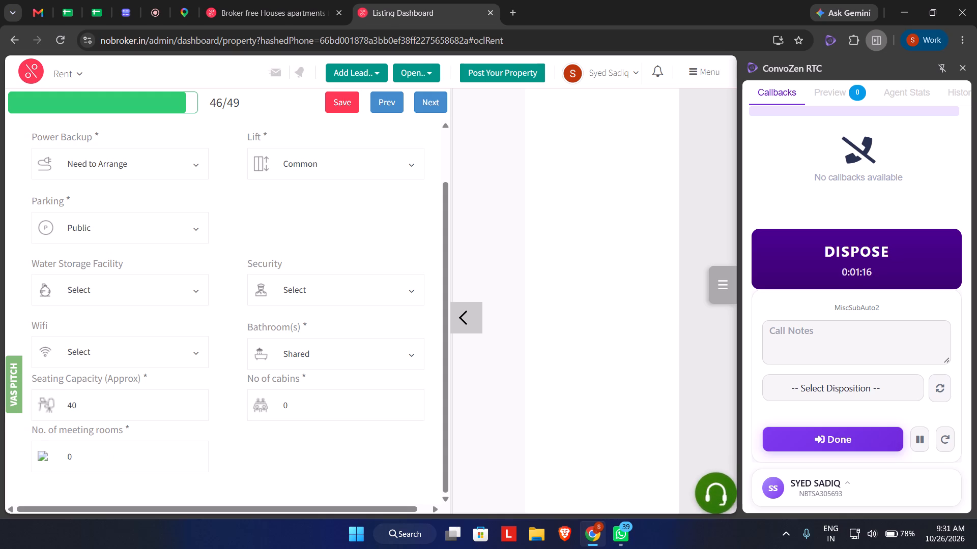
{"action": "left_click", "coordinate": [347, 102]}
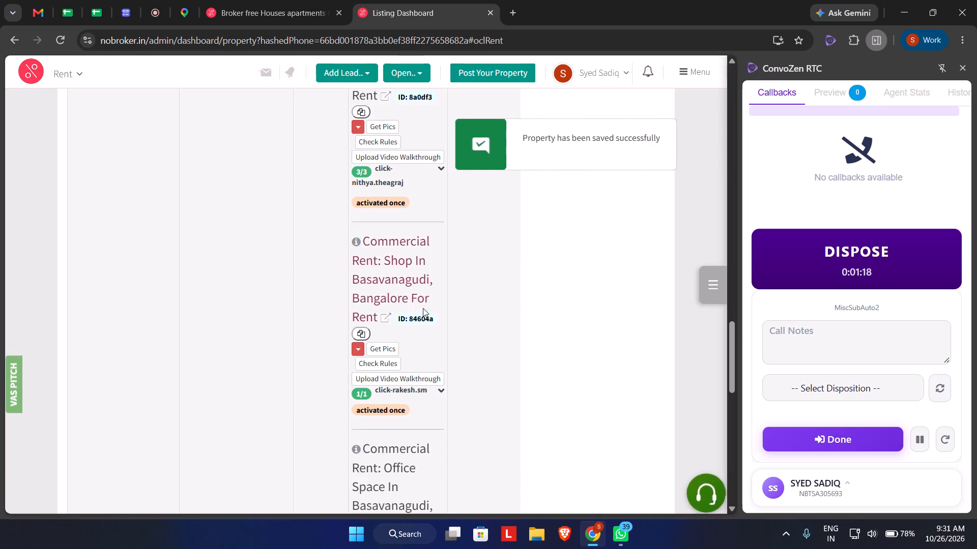
Look through this owner's property listings and open the last one, the commercial shop listing 330d05.
{"action": "scroll", "coordinate": [451, 312], "scroll_direction": "up", "scroll_amount": 5}
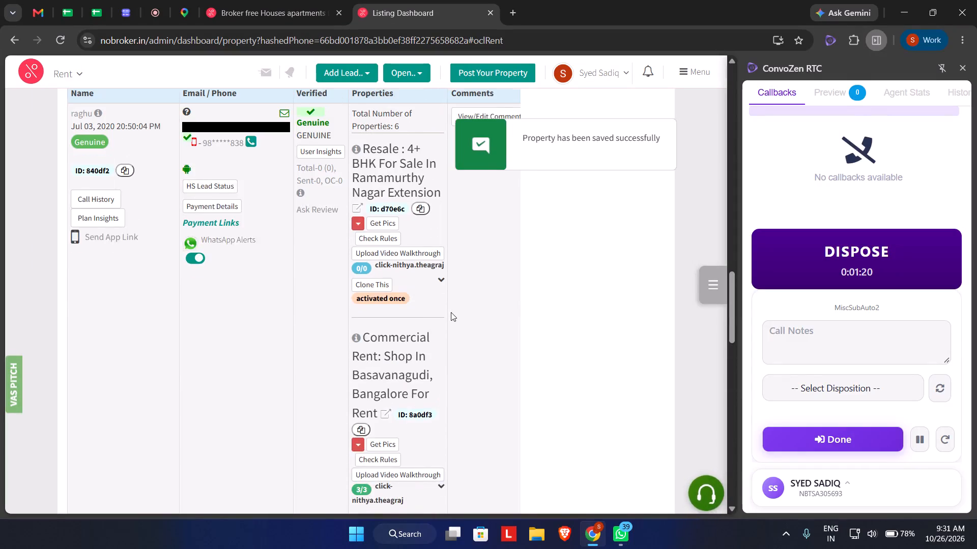
{"action": "scroll", "coordinate": [451, 312], "scroll_direction": "up", "scroll_amount": 1}
{"action": "scroll", "coordinate": [451, 312], "scroll_direction": "down", "scroll_amount": 5}
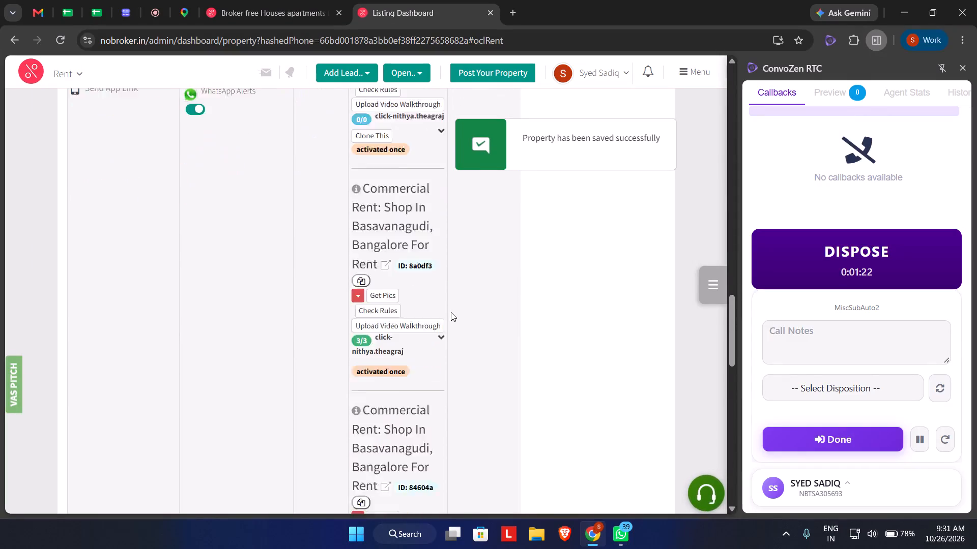
{"action": "scroll", "coordinate": [451, 313], "scroll_direction": "down", "scroll_amount": 6}
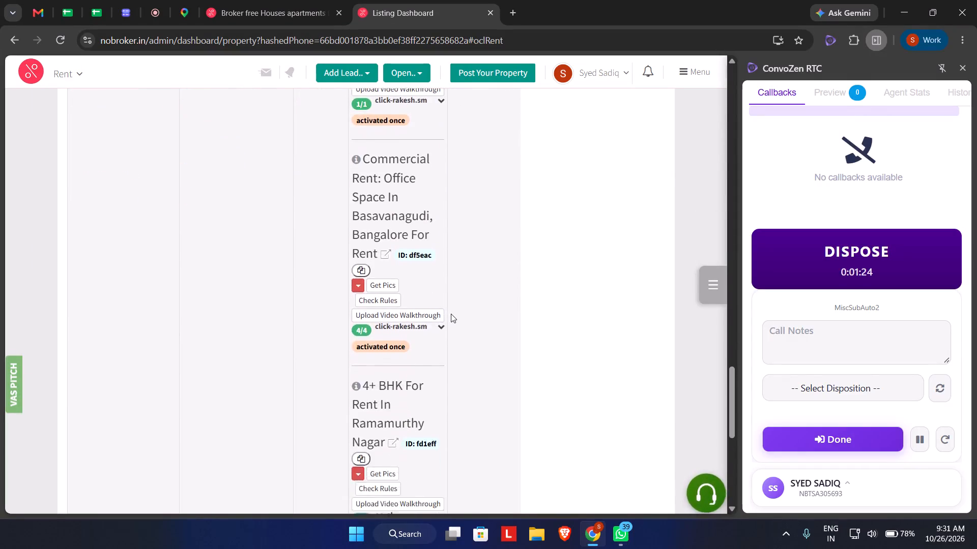
{"action": "scroll", "coordinate": [451, 314], "scroll_direction": "down", "scroll_amount": 5}
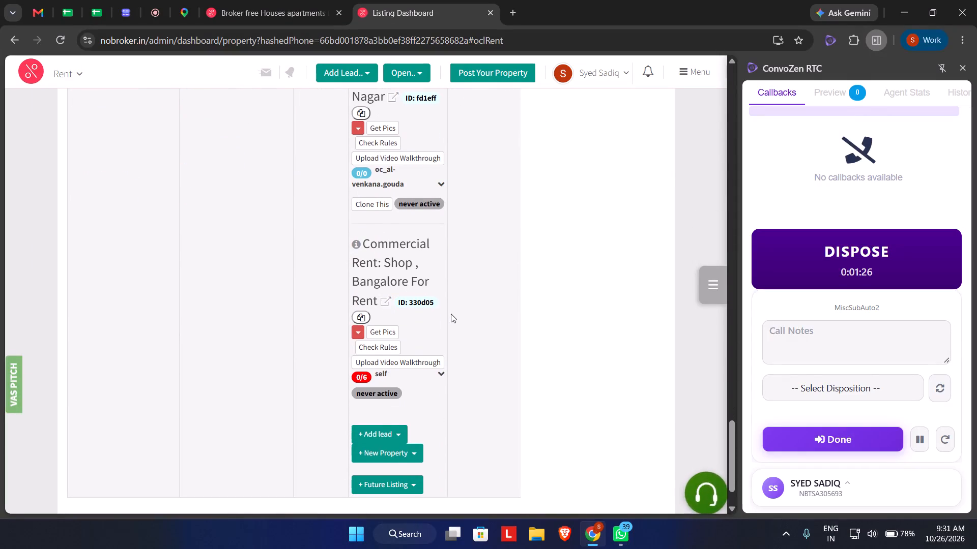
{"action": "scroll", "coordinate": [401, 271], "scroll_direction": "down", "scroll_amount": 1}
{"action": "left_click", "coordinate": [369, 223]}
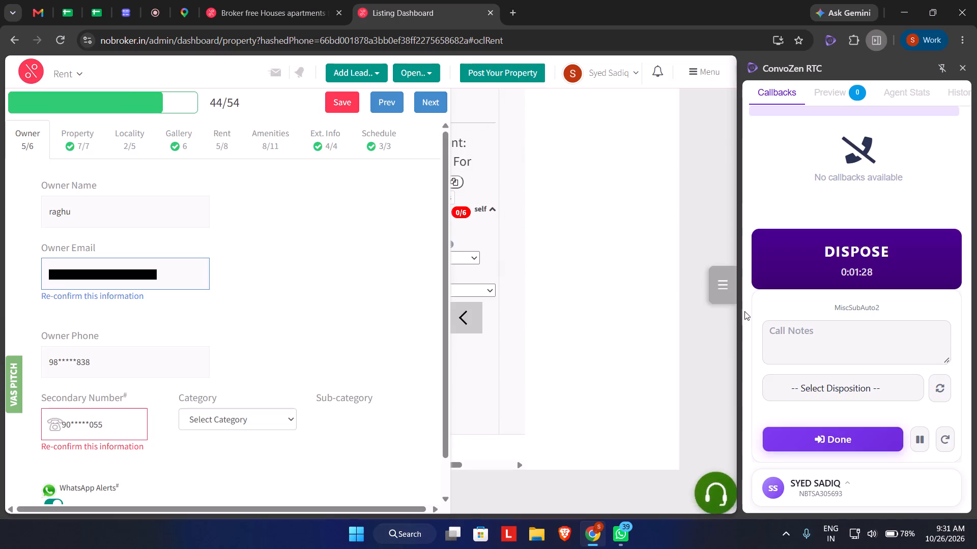
Dispose the call as Click Calling, Converted, Re Activation.
{"action": "left_click", "coordinate": [792, 391]}
{"action": "left_click", "coordinate": [818, 431]}
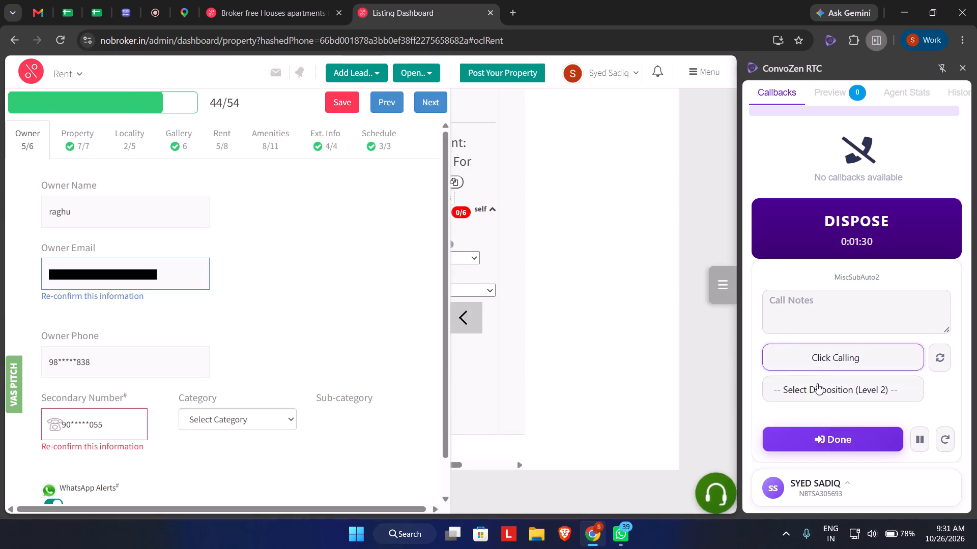
{"action": "left_click", "coordinate": [817, 384]}
{"action": "left_click", "coordinate": [827, 444]}
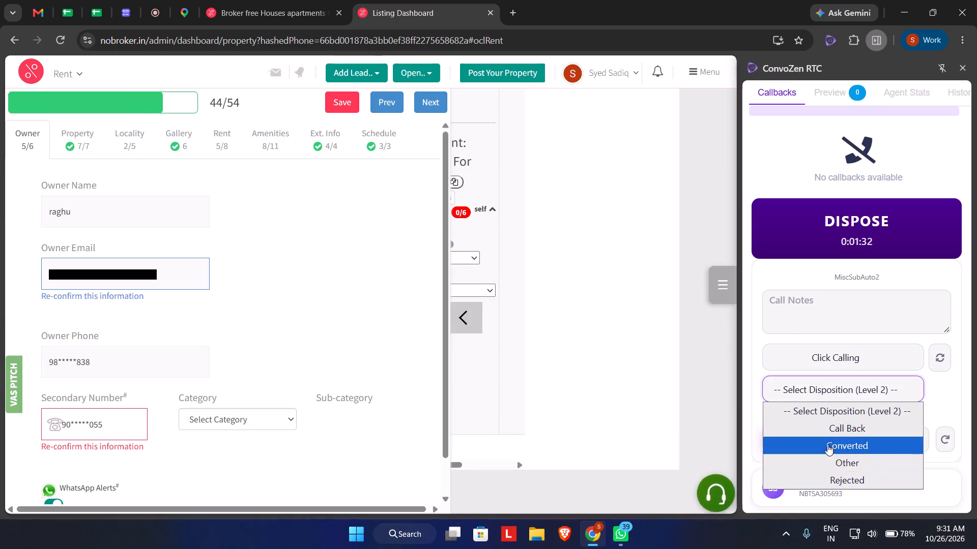
{"action": "left_click", "coordinate": [823, 399]}
{"action": "left_click", "coordinate": [838, 483]}
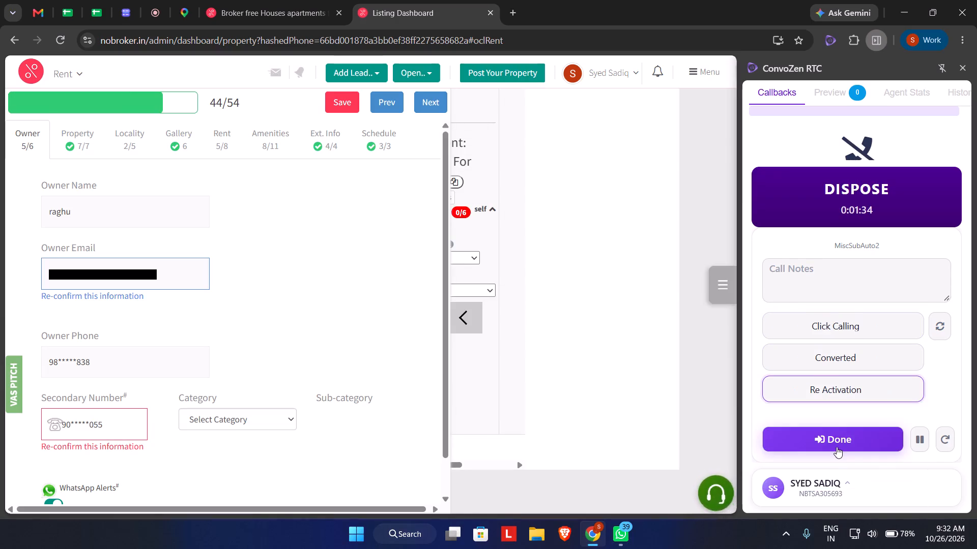
{"action": "left_click", "coordinate": [833, 441]}
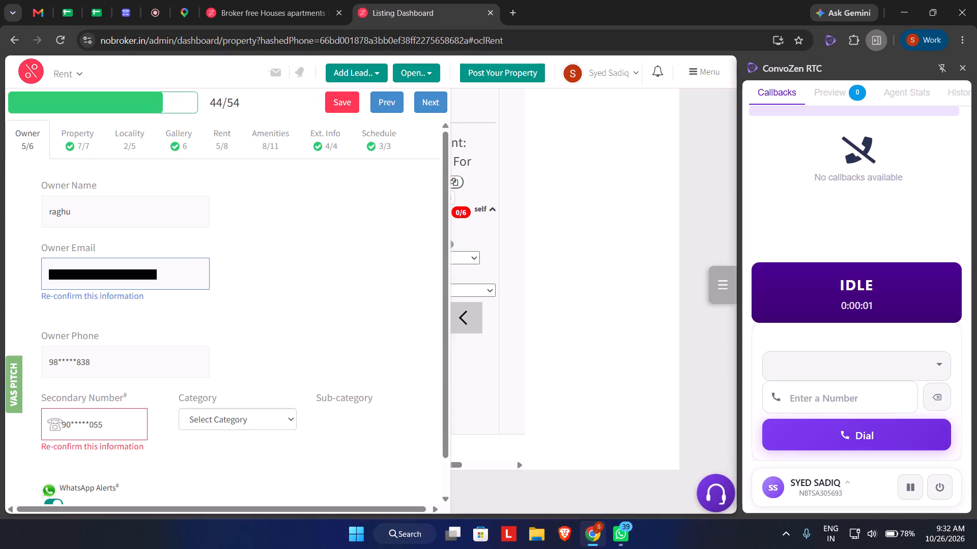
Clear the secondary number in listing 330d05, check its rent details, and close the listing without saving.
{"action": "left_click_drag", "start_coordinate": [109, 423], "coordinate": [40, 423]}
{"action": "key", "text": "BackSpace"}
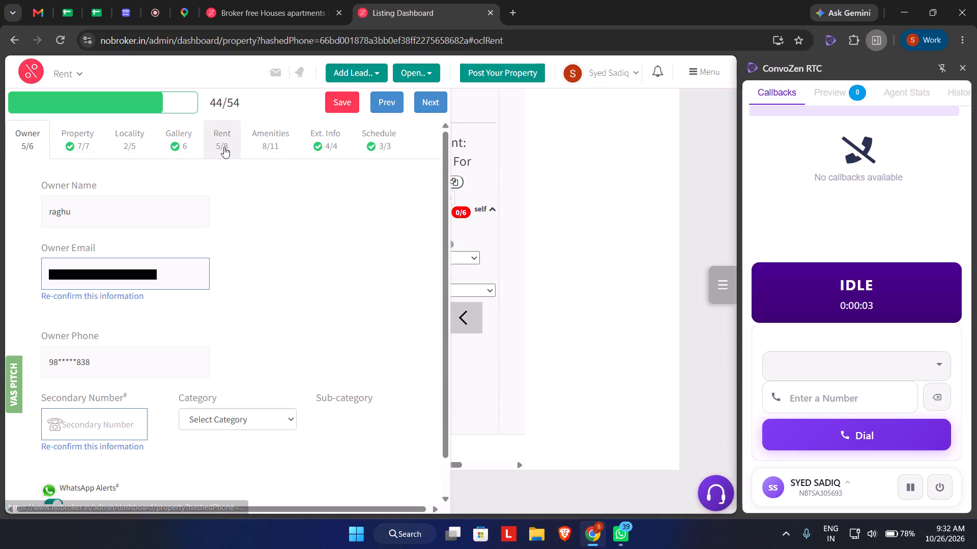
{"action": "left_click", "coordinate": [224, 147]}
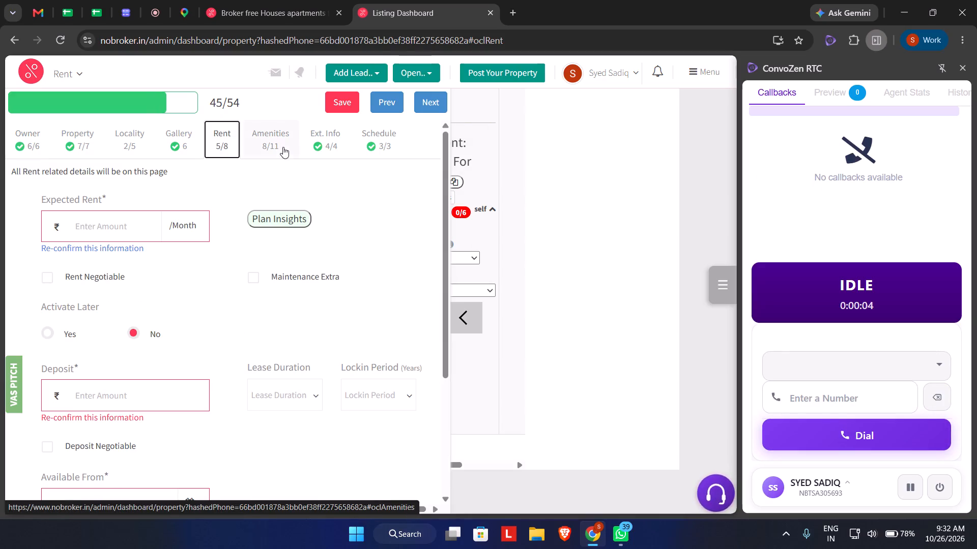
{"action": "left_click", "coordinate": [471, 322]}
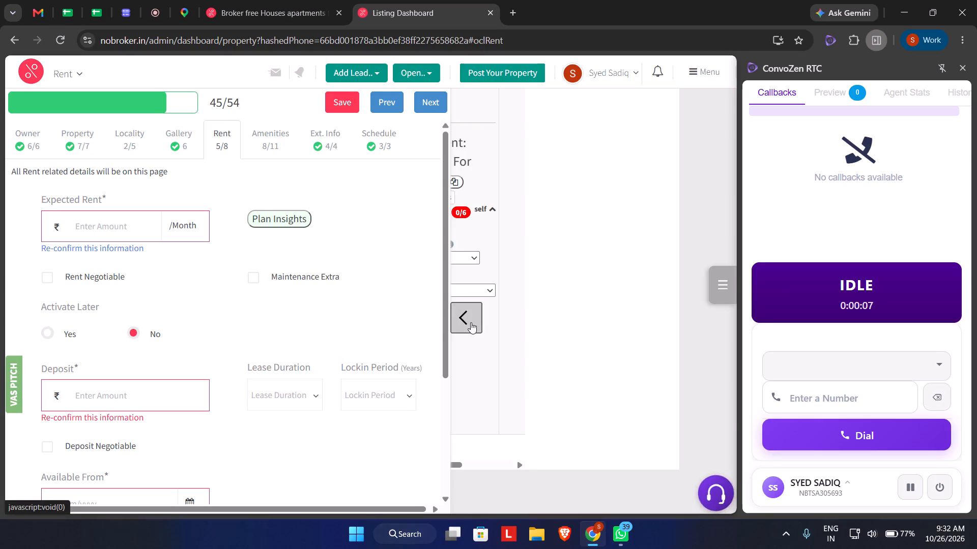
Reopen the Basavanagudi office space listing df5eac, clear its secondary number, and check its rent details without saving.
{"action": "scroll", "coordinate": [507, 331], "scroll_direction": "up", "scroll_amount": 4}
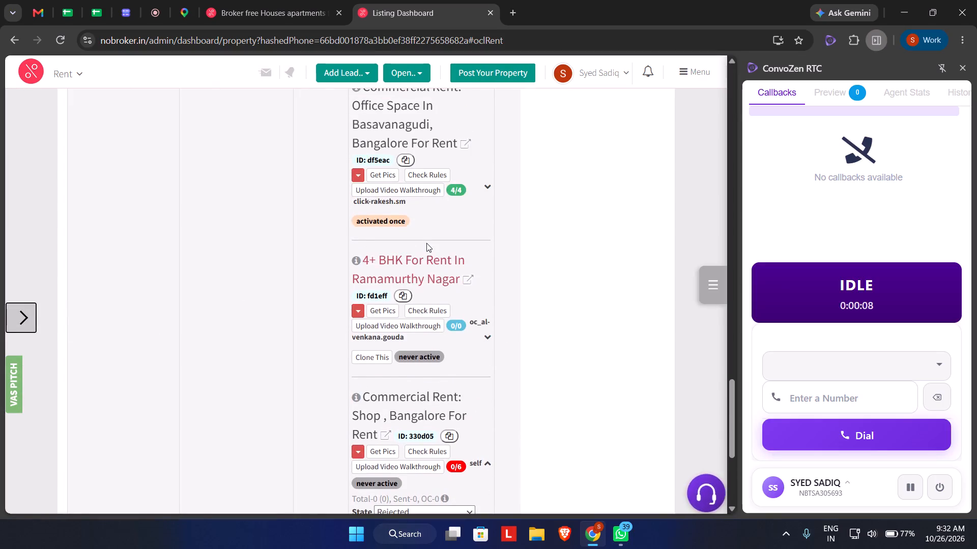
{"action": "scroll", "coordinate": [426, 243], "scroll_direction": "up", "scroll_amount": 1}
{"action": "left_click", "coordinate": [386, 164]}
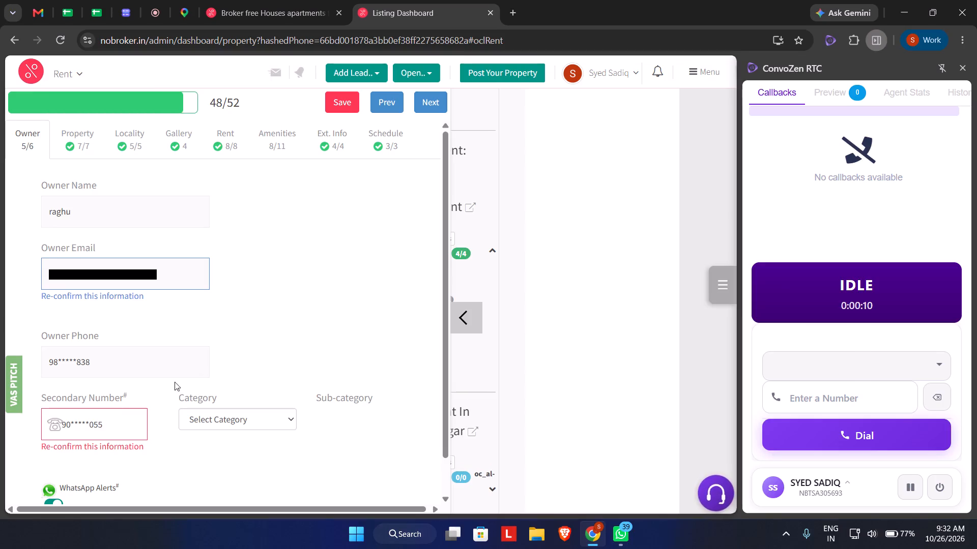
{"action": "left_click_drag", "start_coordinate": [112, 415], "coordinate": [40, 412]}
{"action": "key", "text": "BackSpace"}
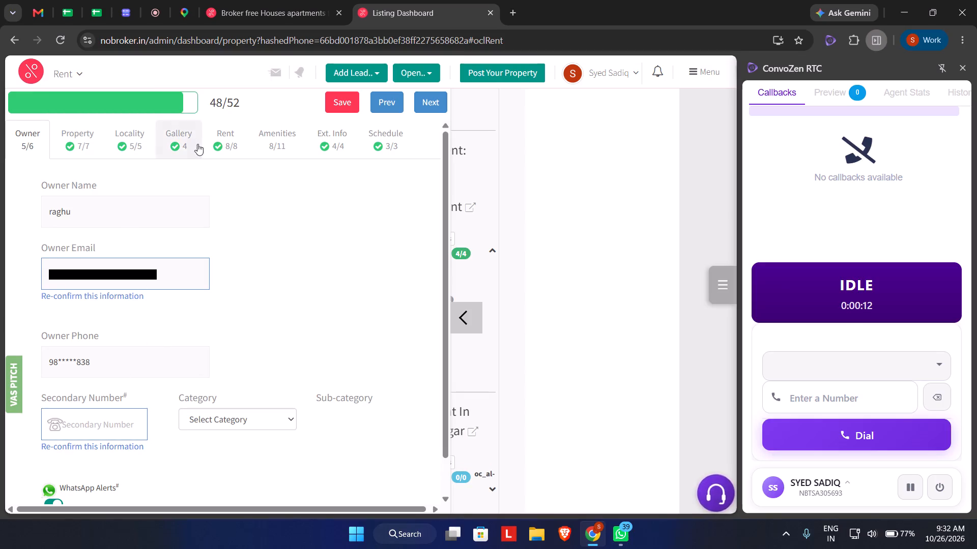
{"action": "left_click", "coordinate": [236, 130]}
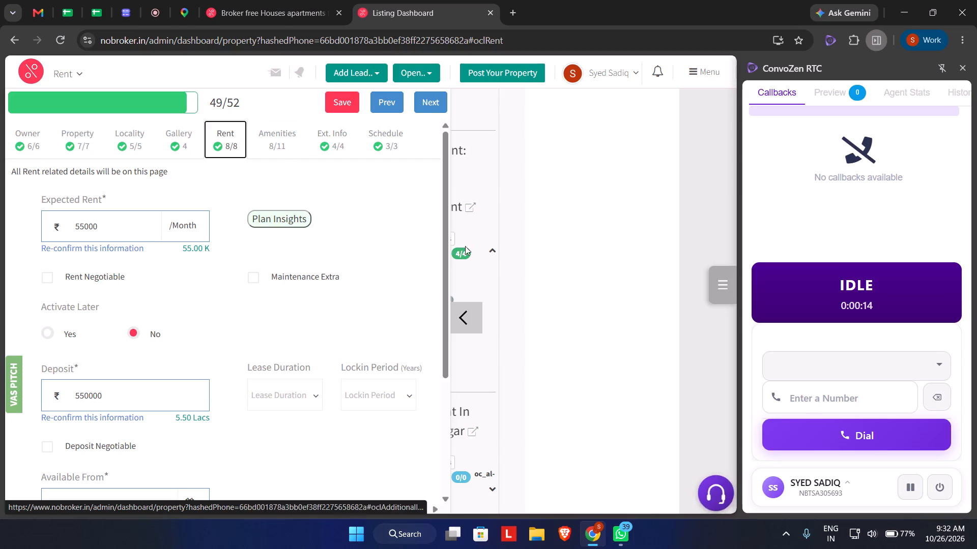
{"action": "left_click", "coordinate": [476, 327]}
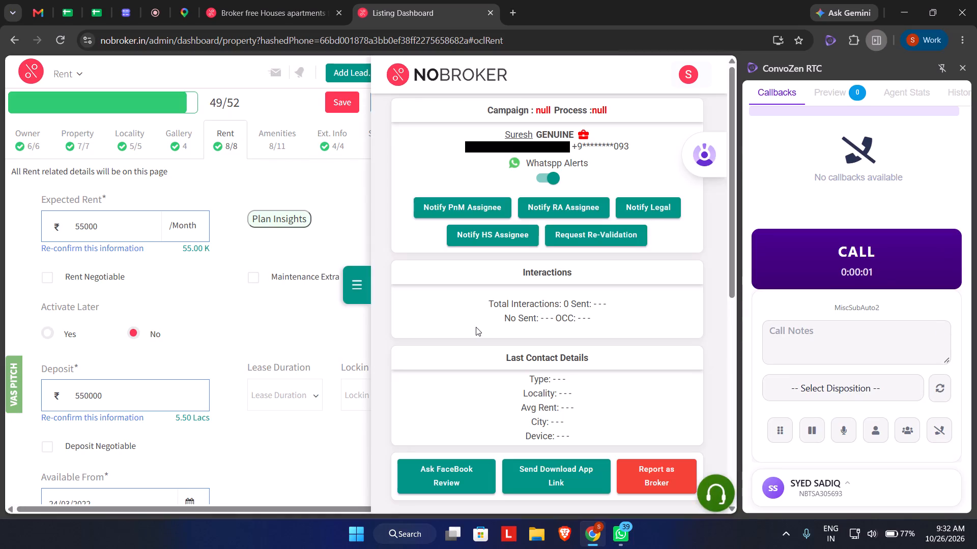
{"action": "left_click", "coordinate": [252, 0]}
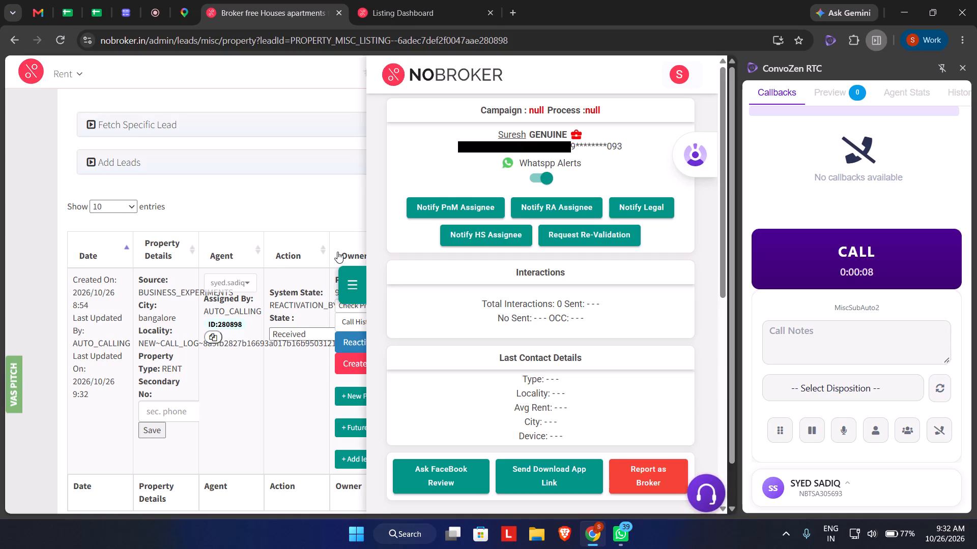
{"action": "scroll", "coordinate": [473, 264], "scroll_direction": "down", "scroll_amount": 2}
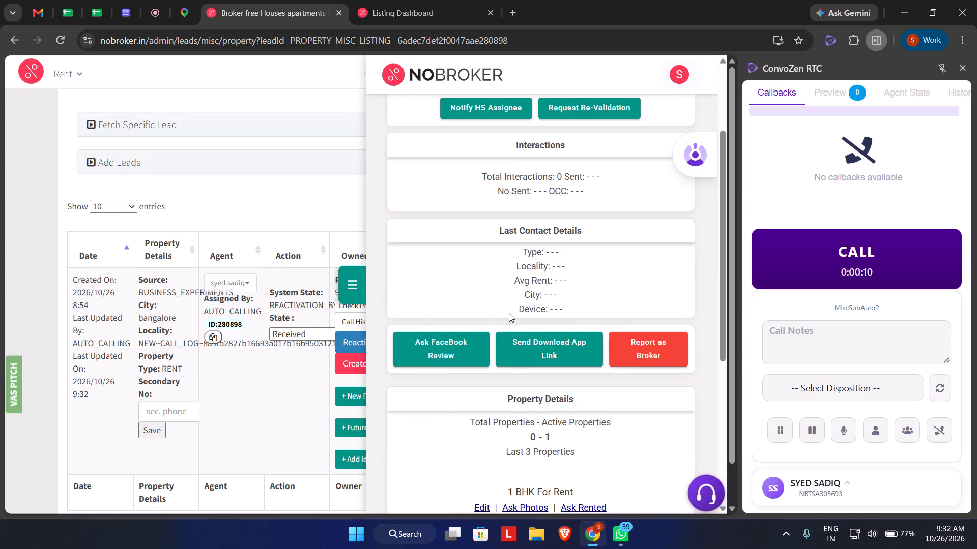
{"action": "scroll", "coordinate": [514, 433], "scroll_direction": "down", "scroll_amount": 2}
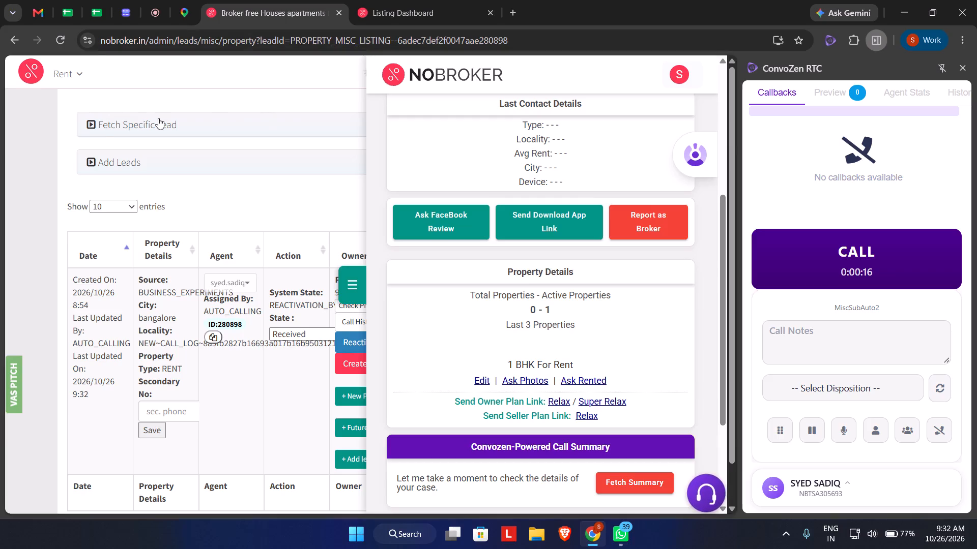
{"action": "scroll", "coordinate": [207, 208], "scroll_direction": "down", "scroll_amount": 7}
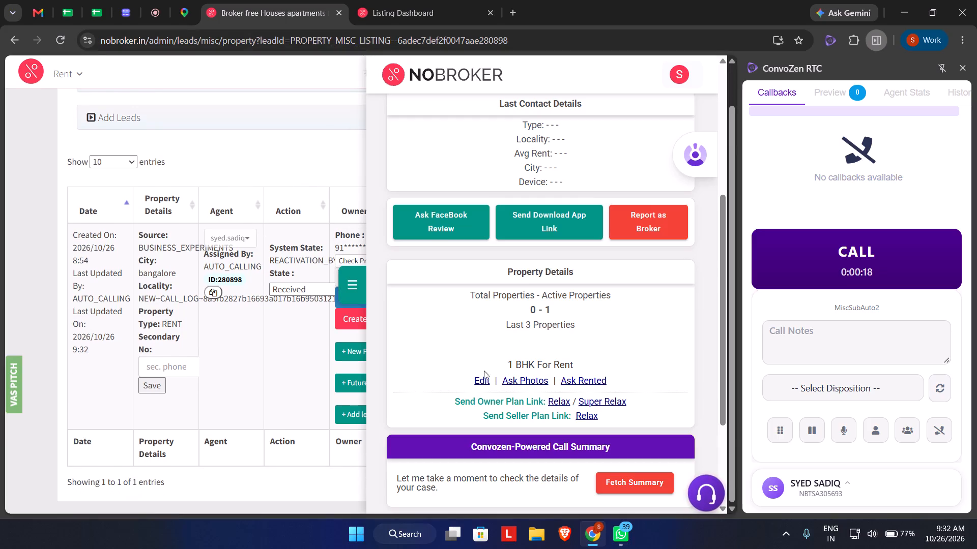
{"action": "left_click", "coordinate": [345, 258]}
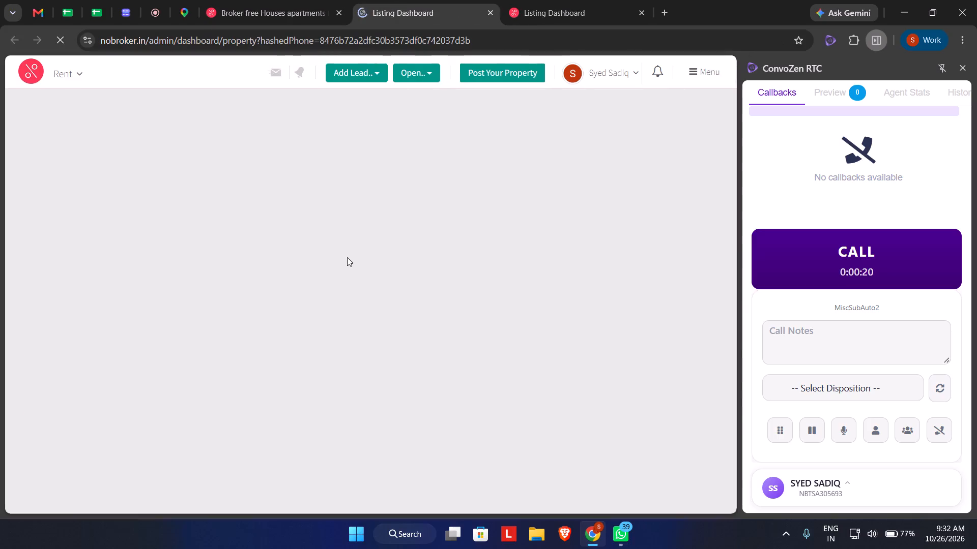
{"action": "scroll", "coordinate": [293, 302], "scroll_direction": "down", "scroll_amount": 20}
{"action": "scroll", "coordinate": [293, 302], "scroll_direction": "down", "scroll_amount": 1}
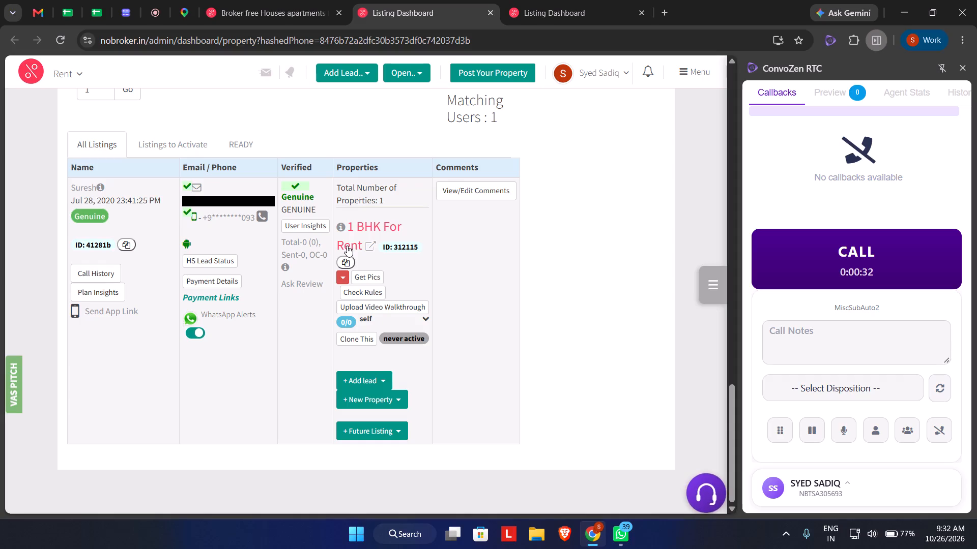
{"action": "left_click", "coordinate": [488, 13]}
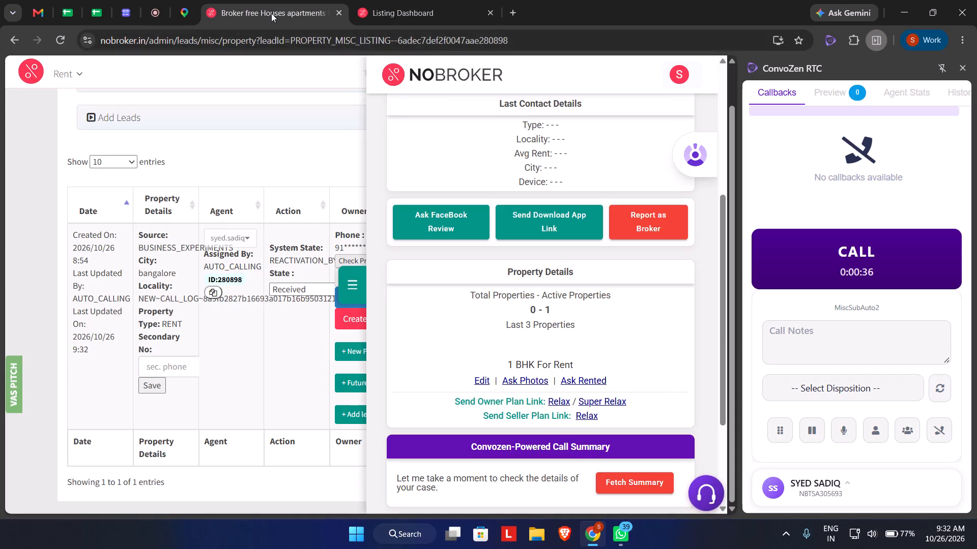
{"action": "left_click", "coordinate": [292, 291]}
{"action": "left_click", "coordinate": [292, 353]}
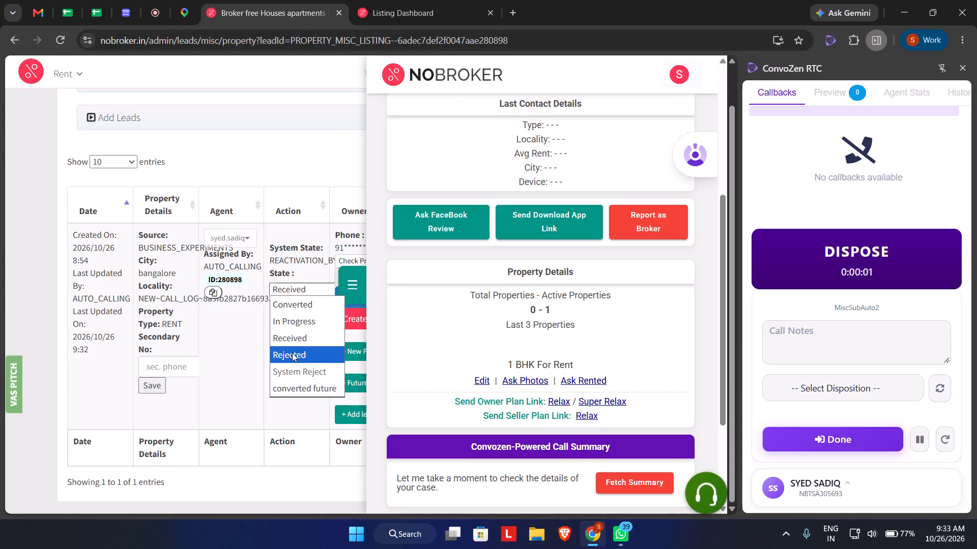
{"action": "left_click", "coordinate": [286, 310]}
{"action": "left_click", "coordinate": [291, 285]}
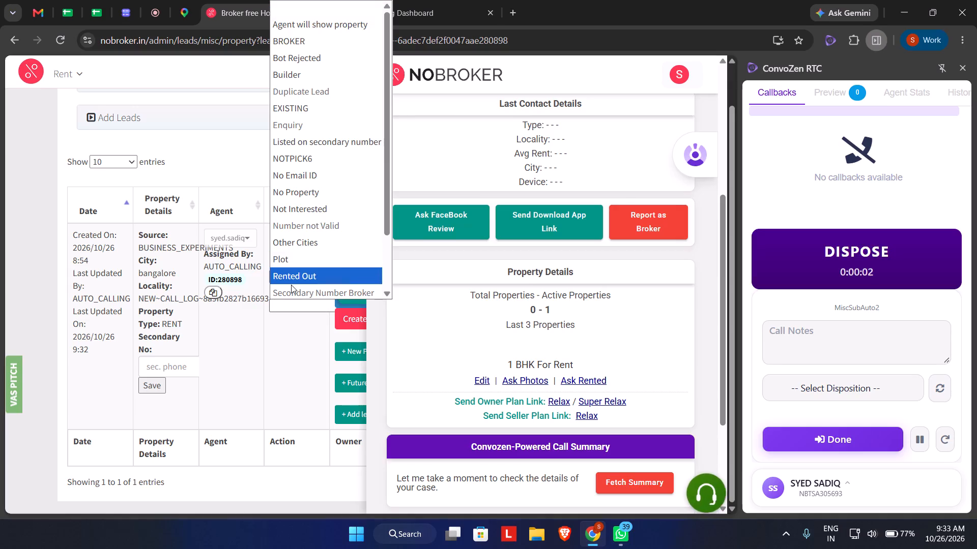
{"action": "left_click", "coordinate": [297, 277]}
{"action": "left_click", "coordinate": [894, 382]}
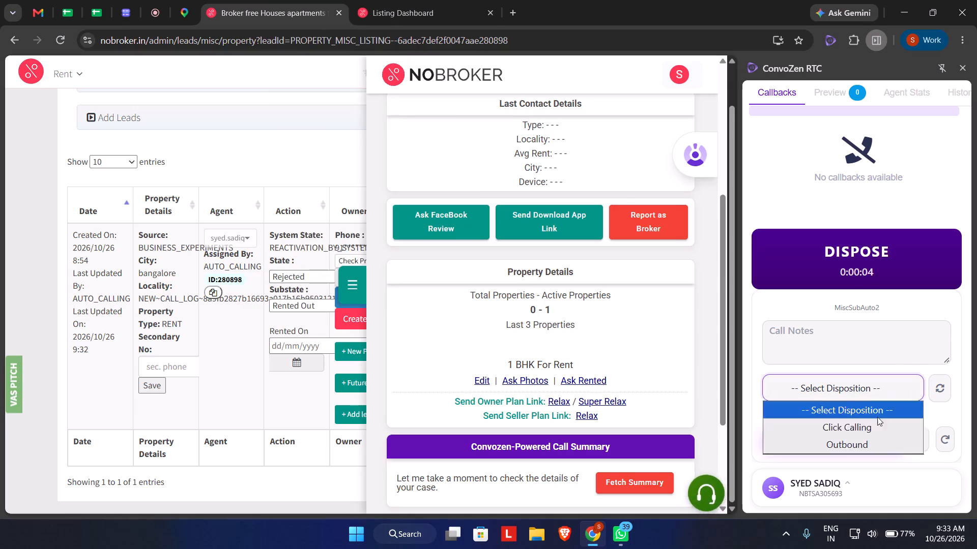
{"action": "left_click", "coordinate": [286, 387]}
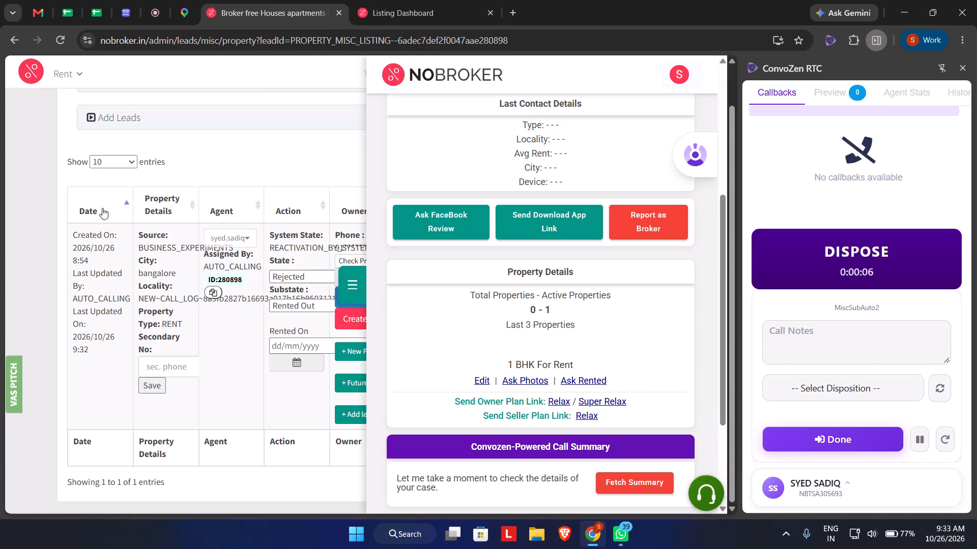
{"action": "left_click", "coordinate": [437, 0]}
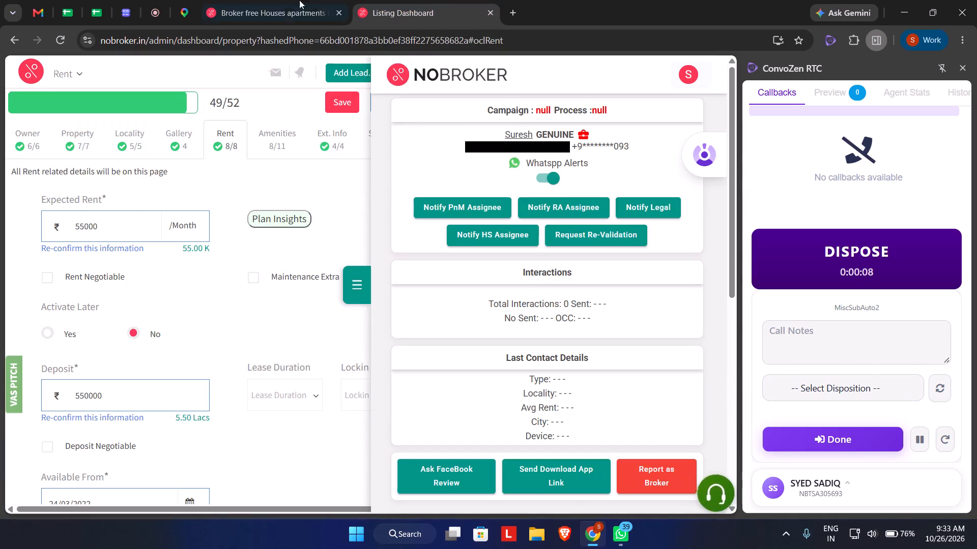
{"action": "left_click", "coordinate": [283, 0]}
{"action": "left_click", "coordinate": [8, 15]}
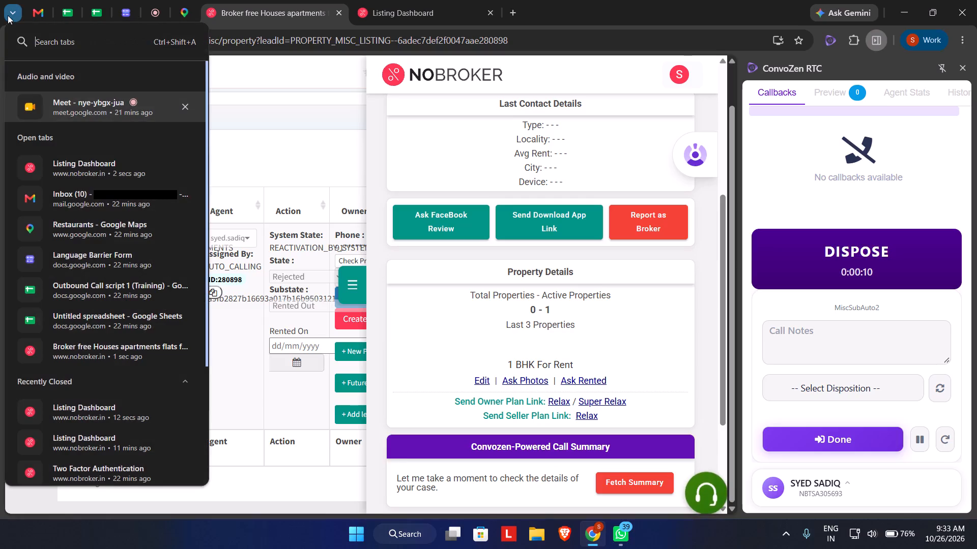
{"action": "left_click", "coordinate": [271, 10]}
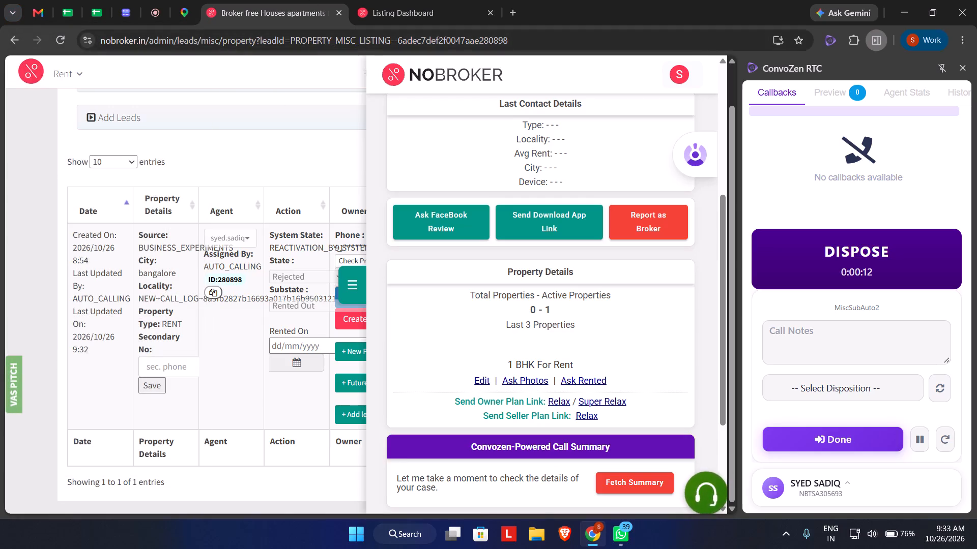
{"action": "left_click", "coordinate": [8, 38]}
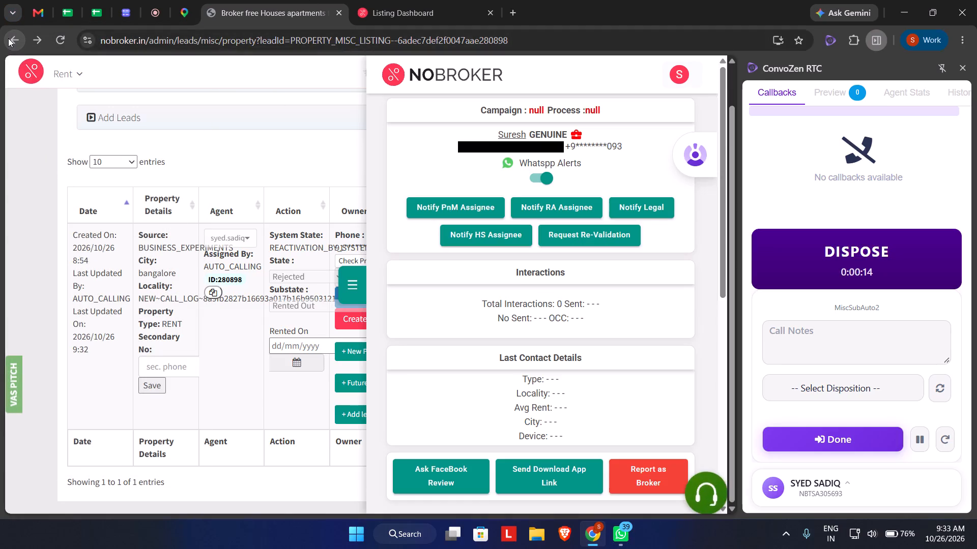
{"action": "left_click", "coordinate": [8, 38]}
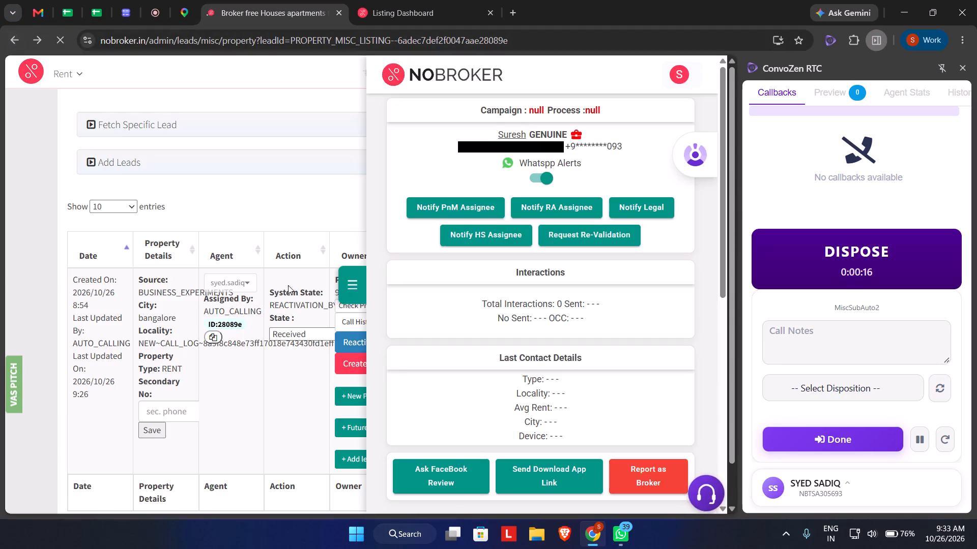
{"action": "left_click", "coordinate": [348, 309]}
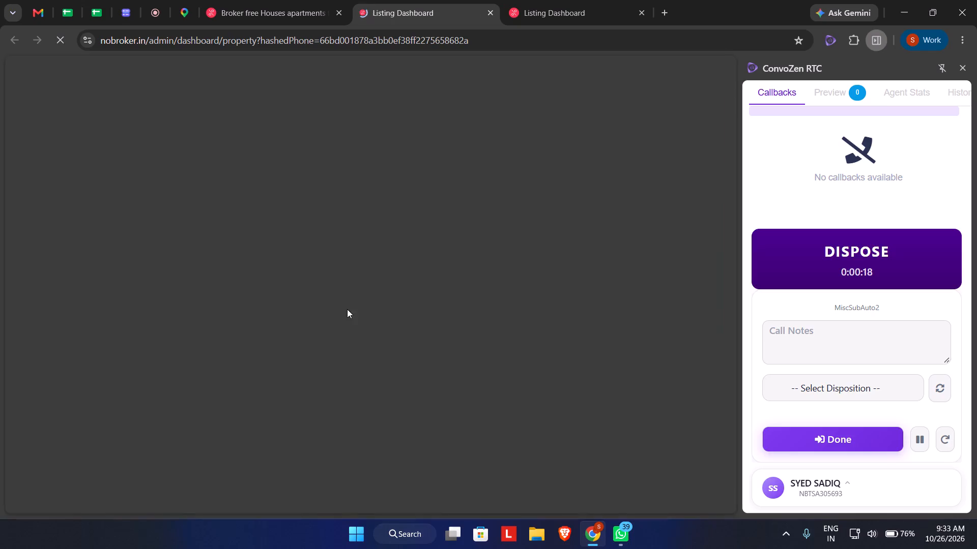
{"action": "scroll", "coordinate": [347, 308], "scroll_direction": "down", "scroll_amount": 20}
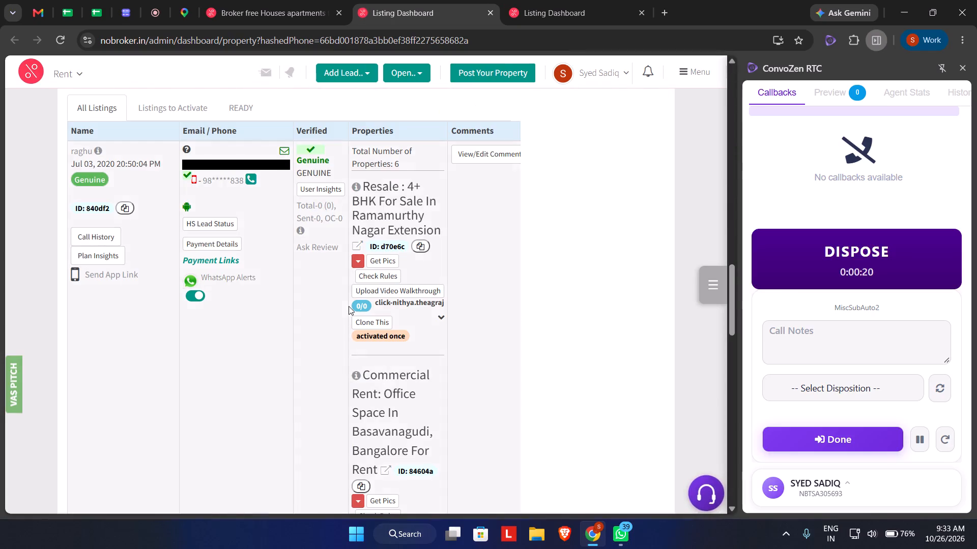
{"action": "left_click", "coordinate": [244, 8]}
{"action": "left_click", "coordinate": [301, 332]}
{"action": "left_click", "coordinate": [301, 354]}
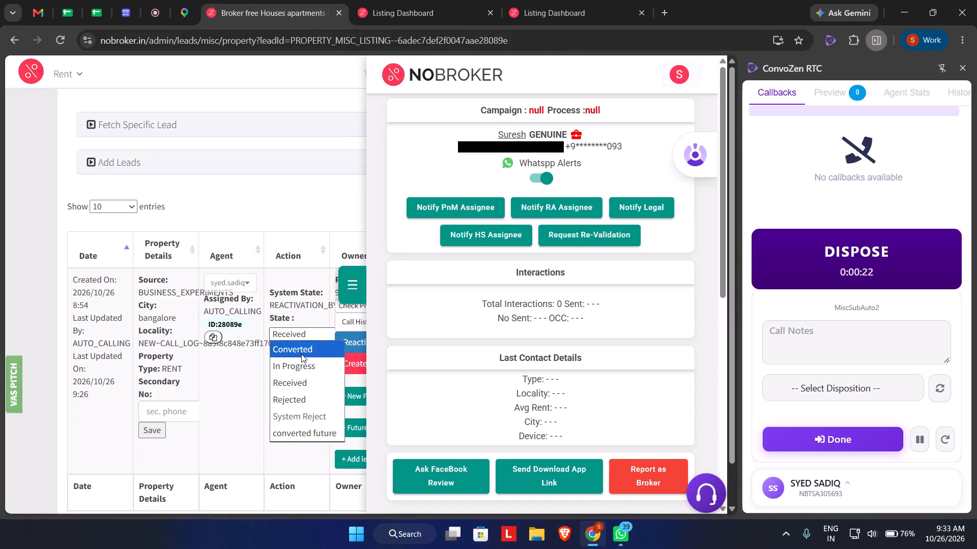
{"action": "left_click", "coordinate": [434, 13]}
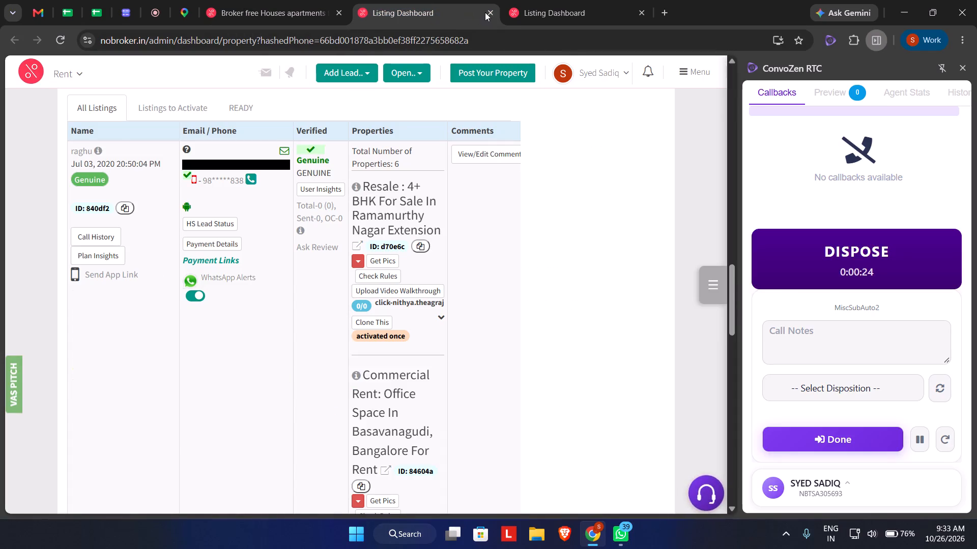
{"action": "double_click", "coordinate": [488, 13]}
Recheck the rent details of the Basavanagudi office space listing df5eac and close its editor.
{"action": "left_click", "coordinate": [403, 7]}
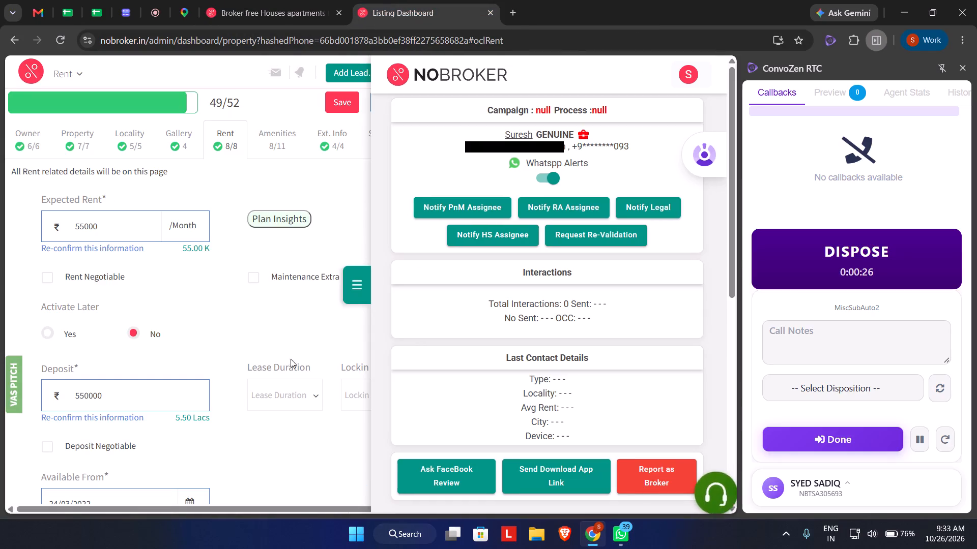
{"action": "left_click", "coordinate": [364, 288]}
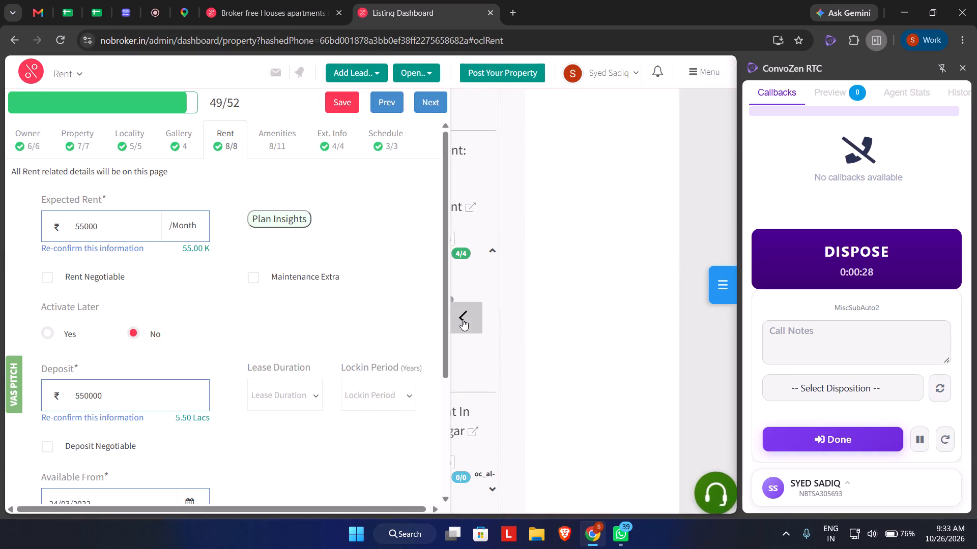
{"action": "scroll", "coordinate": [186, 361], "scroll_direction": "down", "scroll_amount": 3}
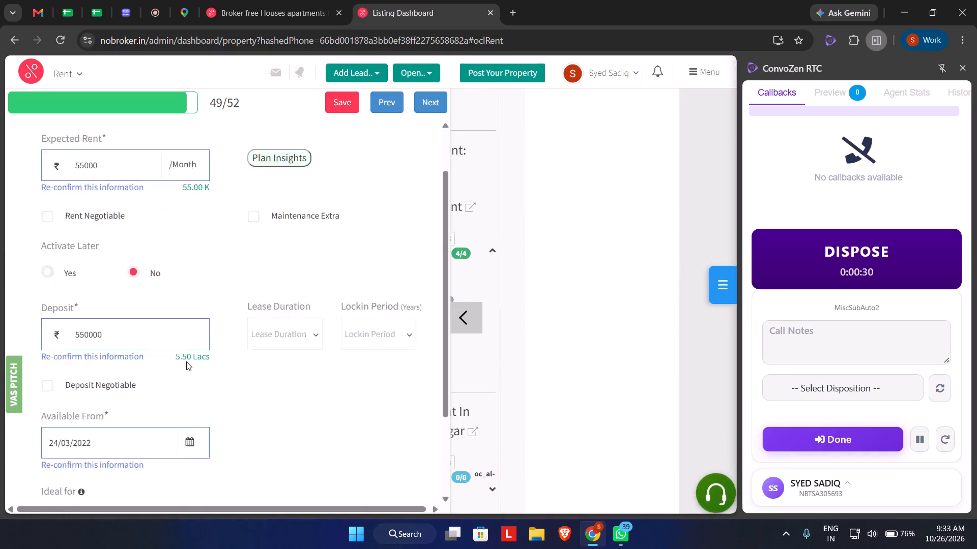
{"action": "left_click", "coordinate": [471, 320]}
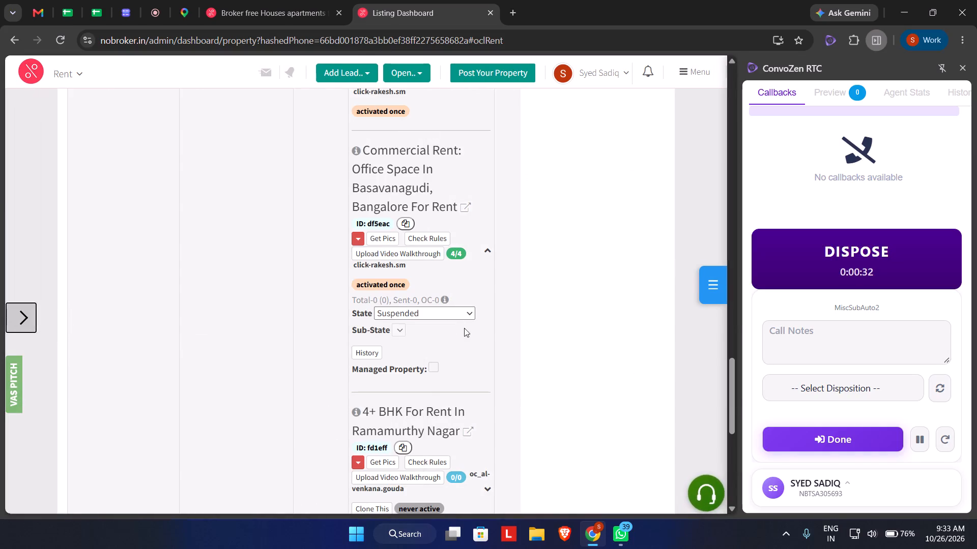
Open the Basavanagudi shop listing 84604a, clear its secondary number, check the rent details, and close the editor.
{"action": "scroll", "coordinate": [466, 359], "scroll_direction": "up", "scroll_amount": 5}
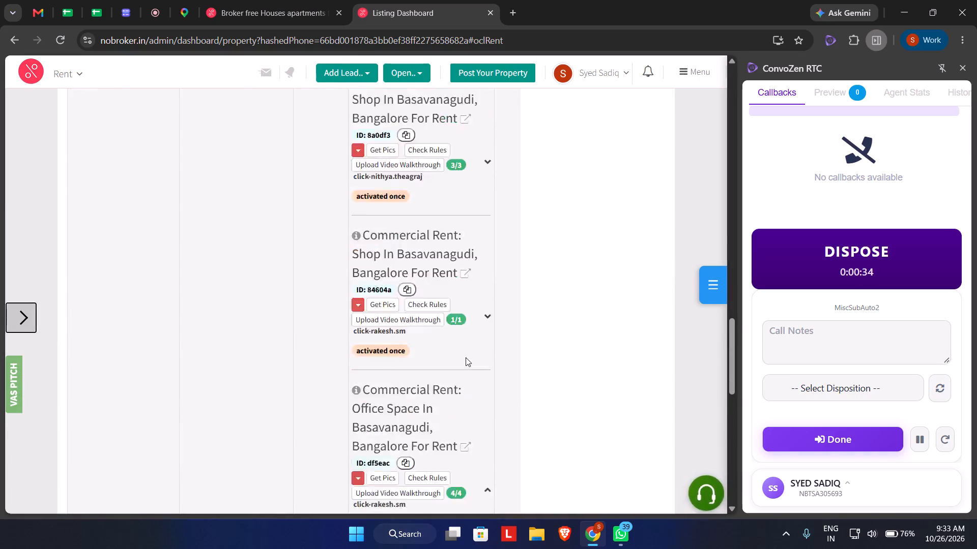
{"action": "scroll", "coordinate": [466, 357], "scroll_direction": "up", "scroll_amount": 1}
{"action": "left_click", "coordinate": [400, 404]}
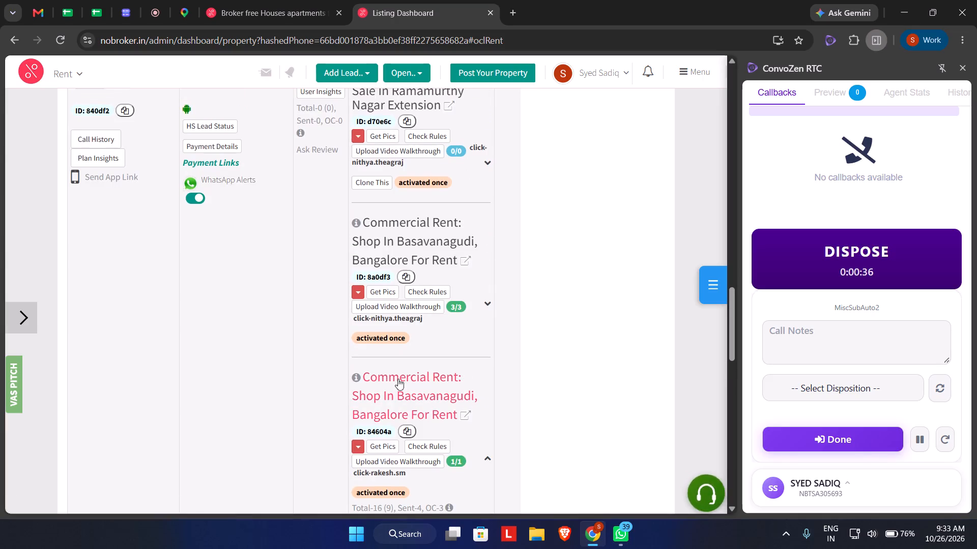
{"action": "left_click", "coordinate": [398, 379]}
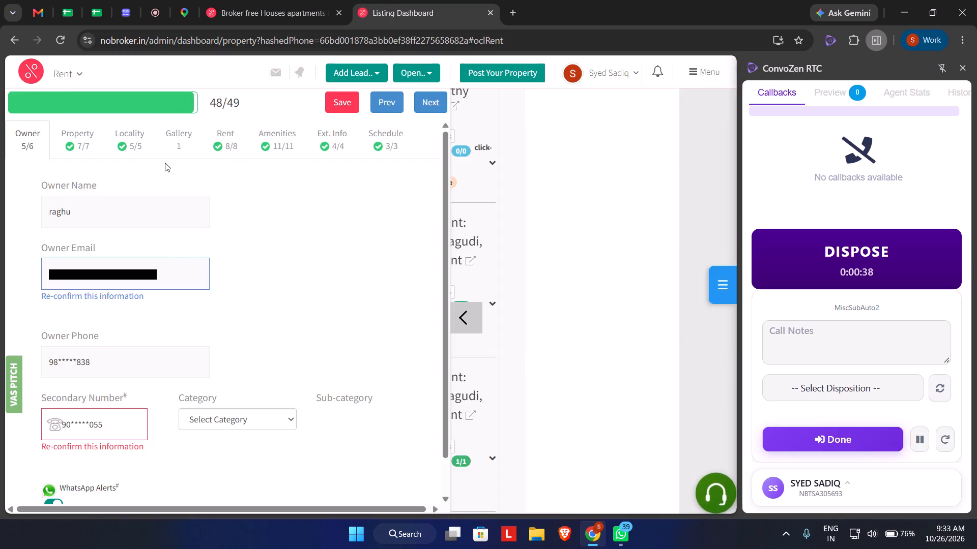
{"action": "left_click_drag", "start_coordinate": [118, 429], "coordinate": [33, 420]}
{"action": "key", "text": "BackSpace"}
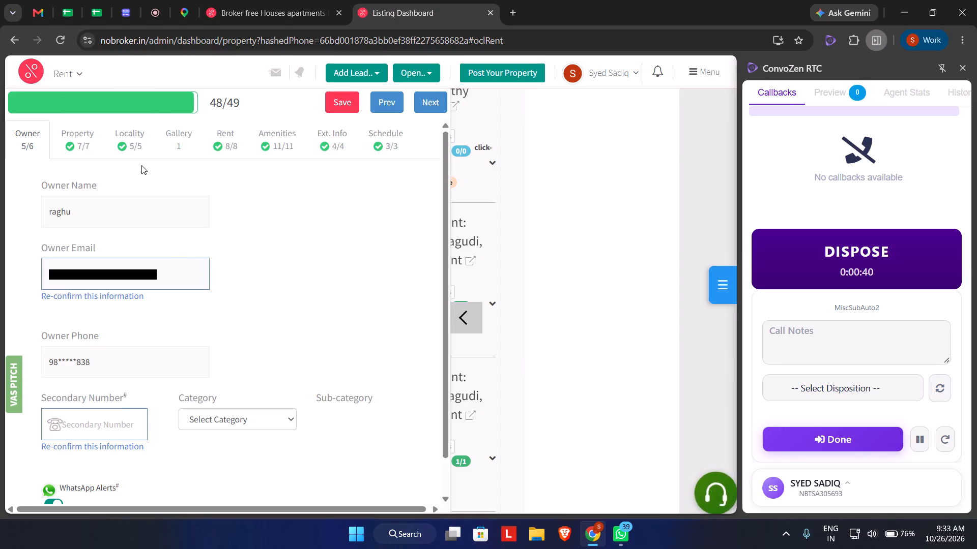
{"action": "left_click", "coordinate": [221, 143]}
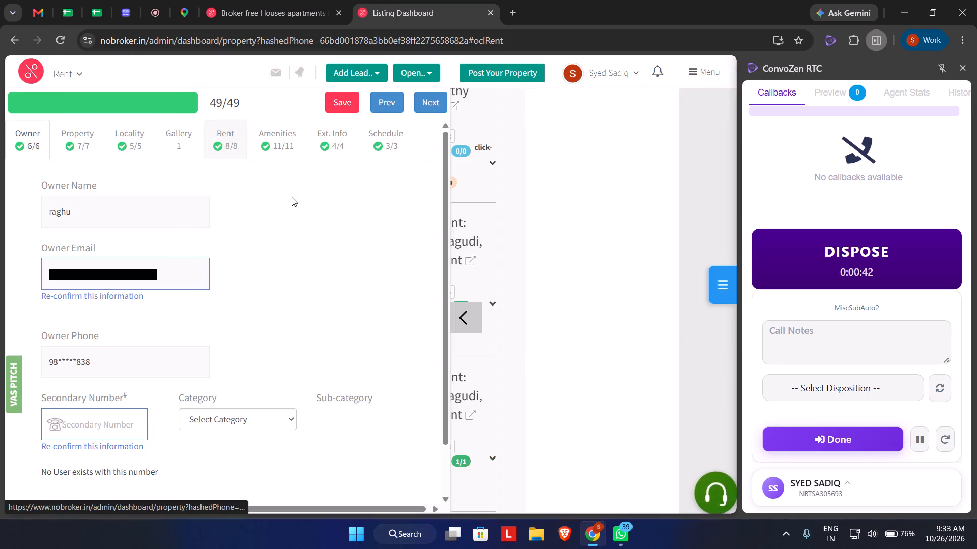
{"action": "left_click", "coordinate": [235, 141]}
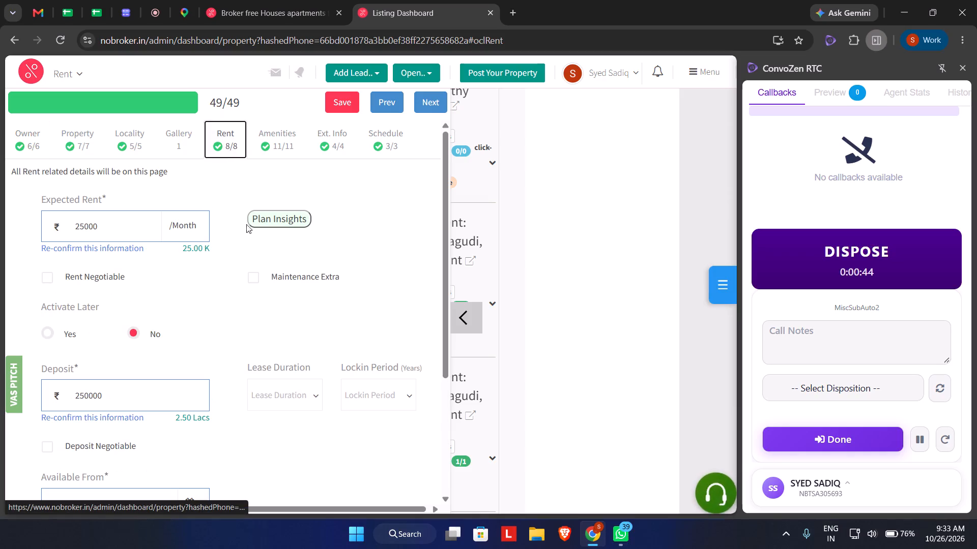
{"action": "left_click", "coordinate": [458, 322]}
Set the state of the Basavanagudi shop listing 84604a to Reactivation.
{"action": "scroll", "coordinate": [379, 296], "scroll_direction": "up", "scroll_amount": 3}
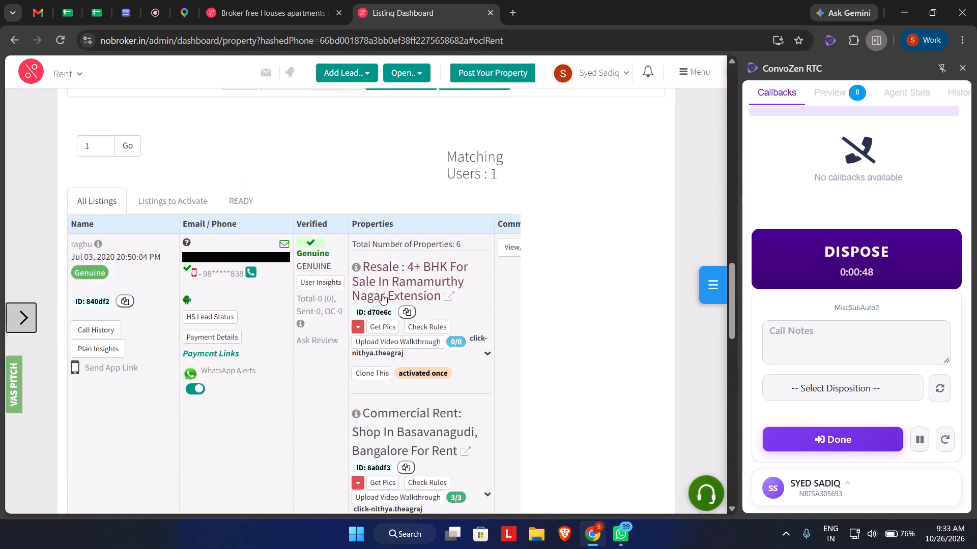
{"action": "scroll", "coordinate": [382, 294], "scroll_direction": "down", "scroll_amount": 4}
{"action": "left_click", "coordinate": [484, 394]}
{"action": "scroll", "coordinate": [482, 375], "scroll_direction": "down", "scroll_amount": 3}
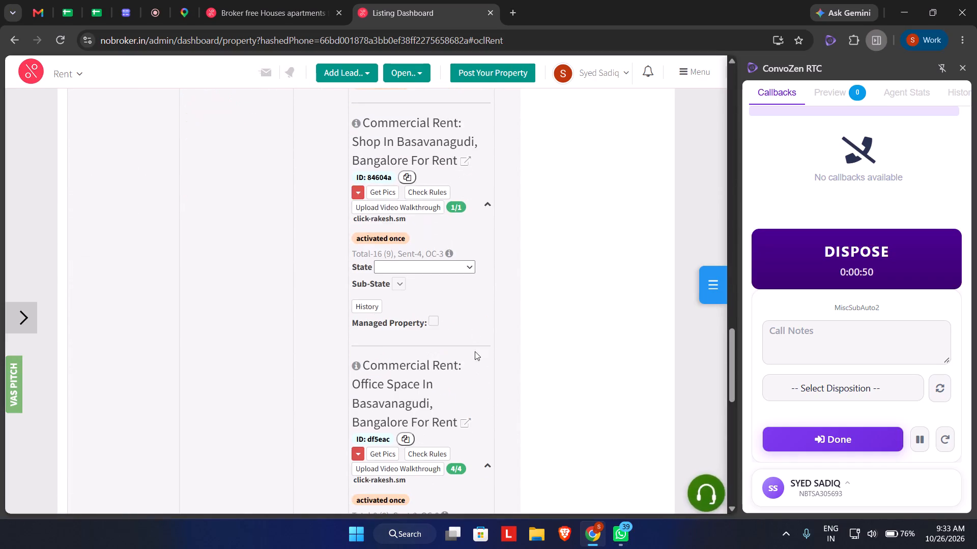
{"action": "left_click", "coordinate": [456, 268]}
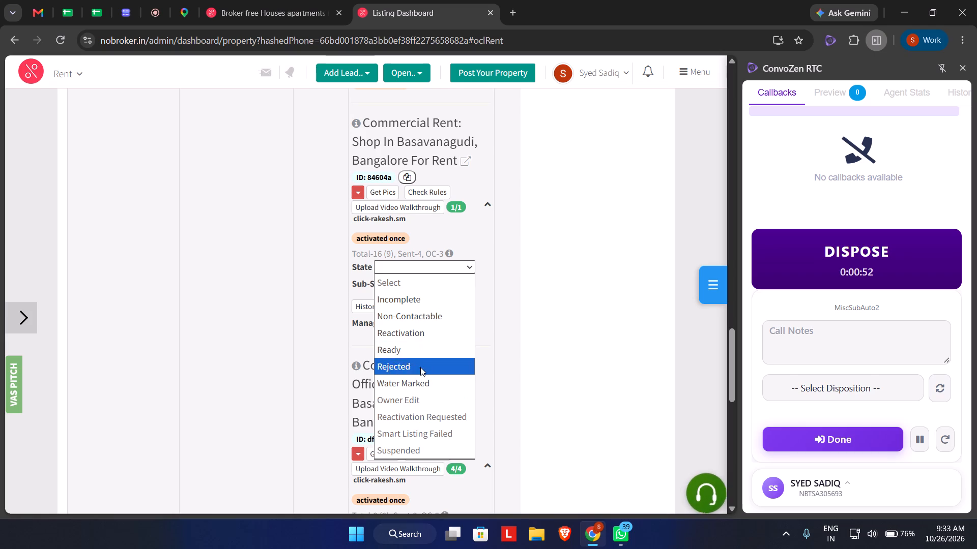
{"action": "left_click", "coordinate": [407, 334]}
{"action": "left_click", "coordinate": [554, 321]}
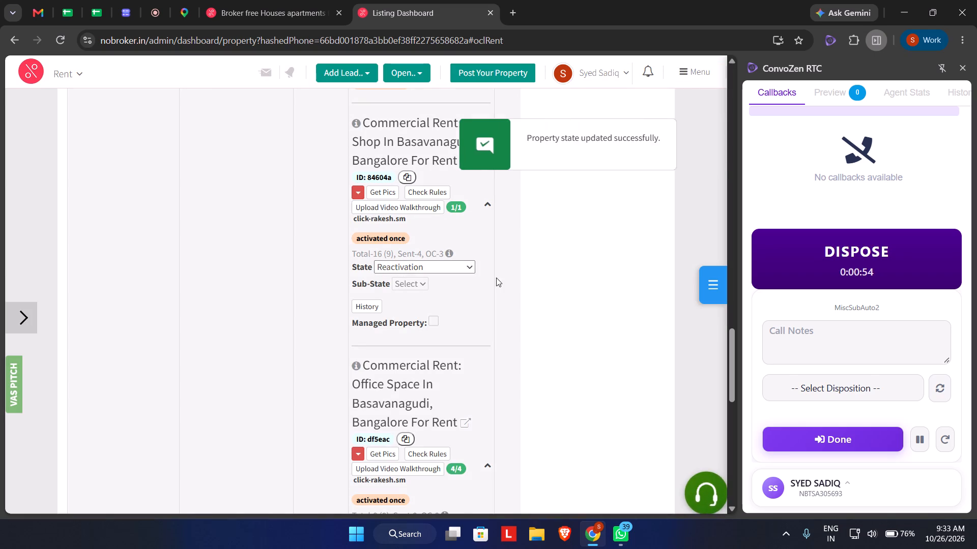
{"action": "scroll", "coordinate": [211, 212], "scroll_direction": "up", "scroll_amount": 3}
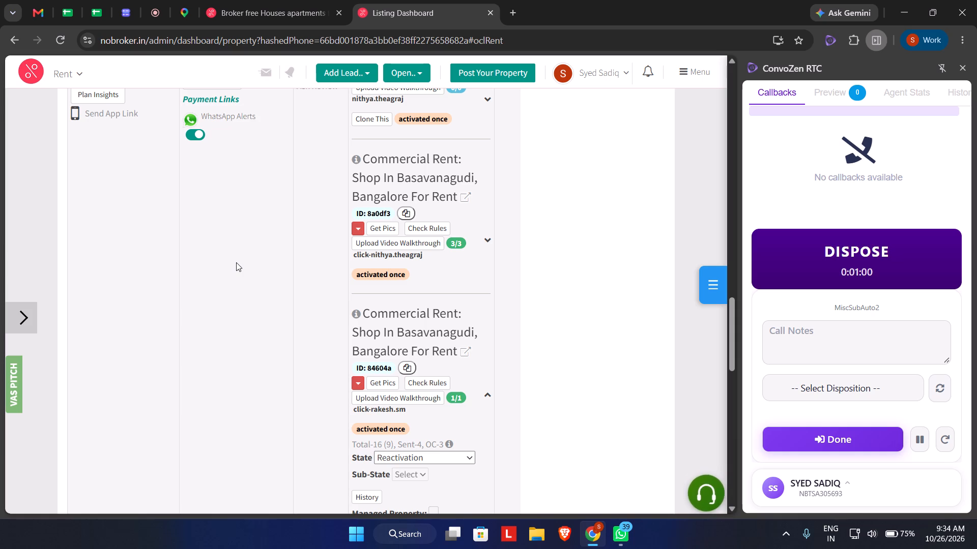
Clear the secondary number on the Basavanagudi shop listing 84604a, check its property details, and close its editor.
{"action": "scroll", "coordinate": [236, 262], "scroll_direction": "down", "scroll_amount": 5}
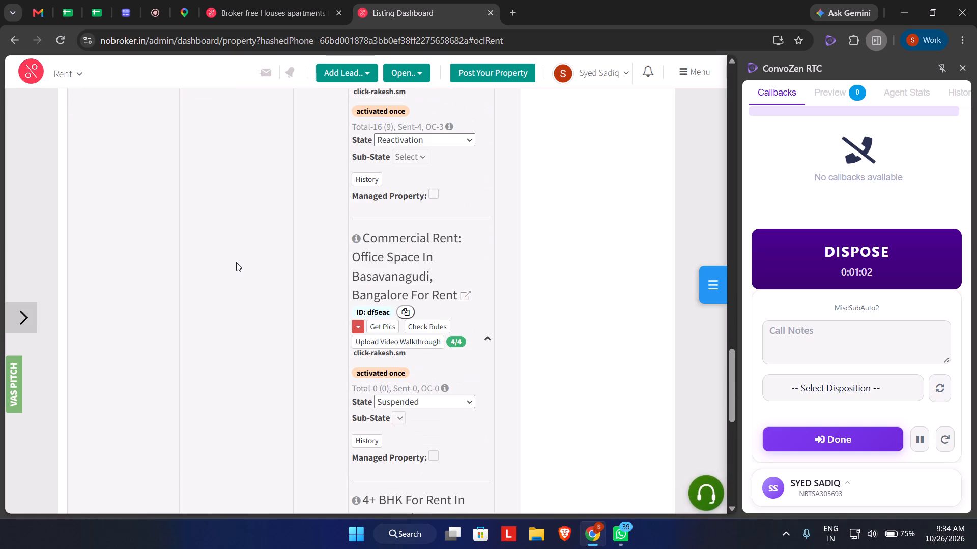
{"action": "scroll", "coordinate": [236, 262], "scroll_direction": "up", "scroll_amount": 1}
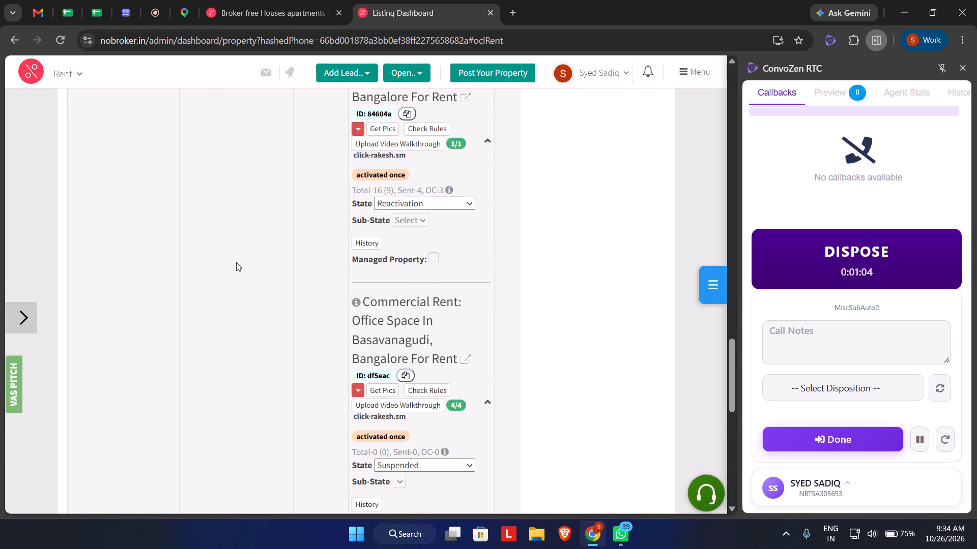
{"action": "scroll", "coordinate": [236, 262], "scroll_direction": "up", "scroll_amount": 2}
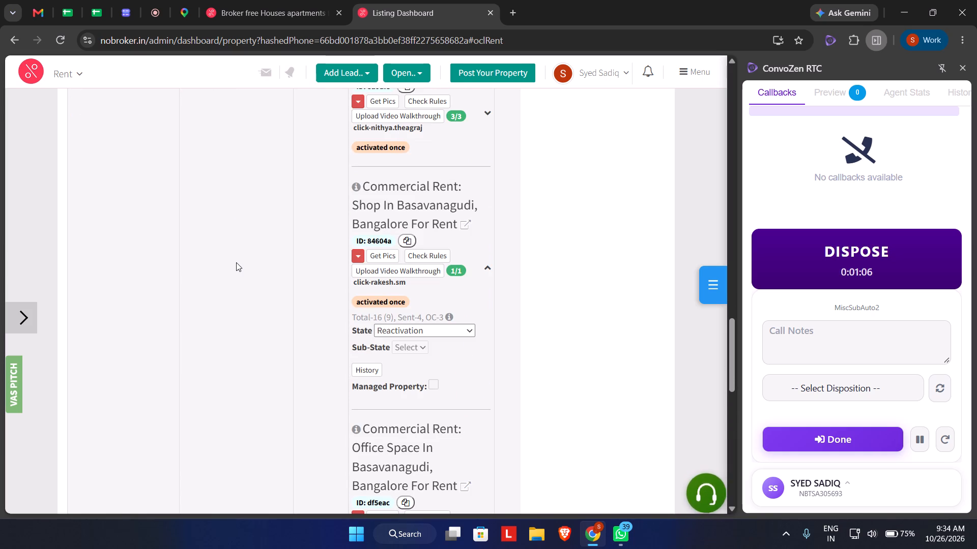
{"action": "scroll", "coordinate": [236, 262], "scroll_direction": "down", "scroll_amount": 2}
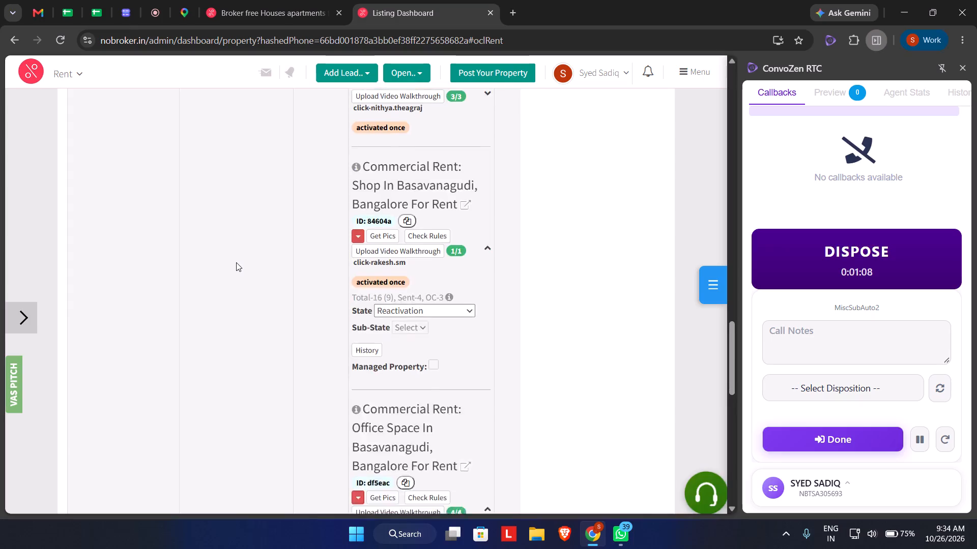
{"action": "scroll", "coordinate": [236, 262], "scroll_direction": "down", "scroll_amount": 1}
{"action": "scroll", "coordinate": [236, 262], "scroll_direction": "up", "scroll_amount": 3}
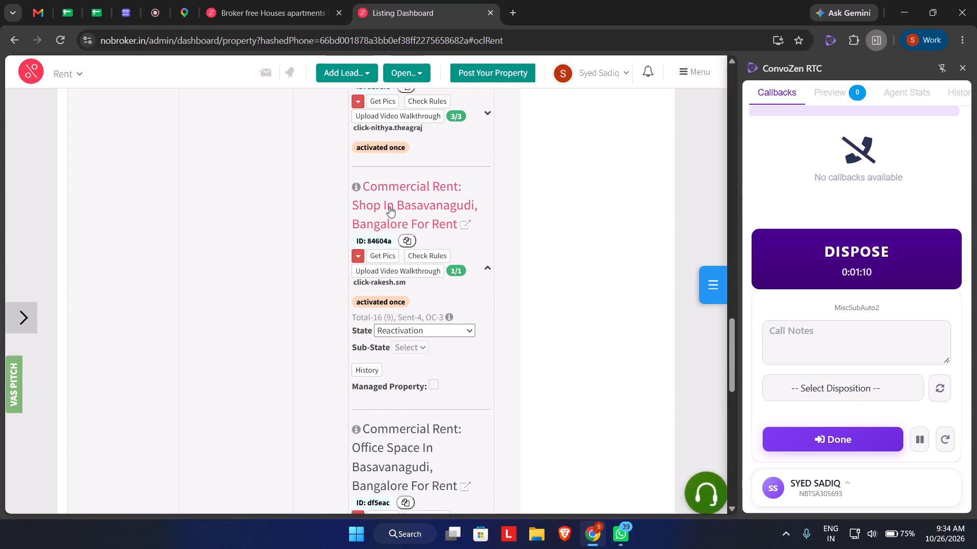
{"action": "left_click", "coordinate": [389, 206]}
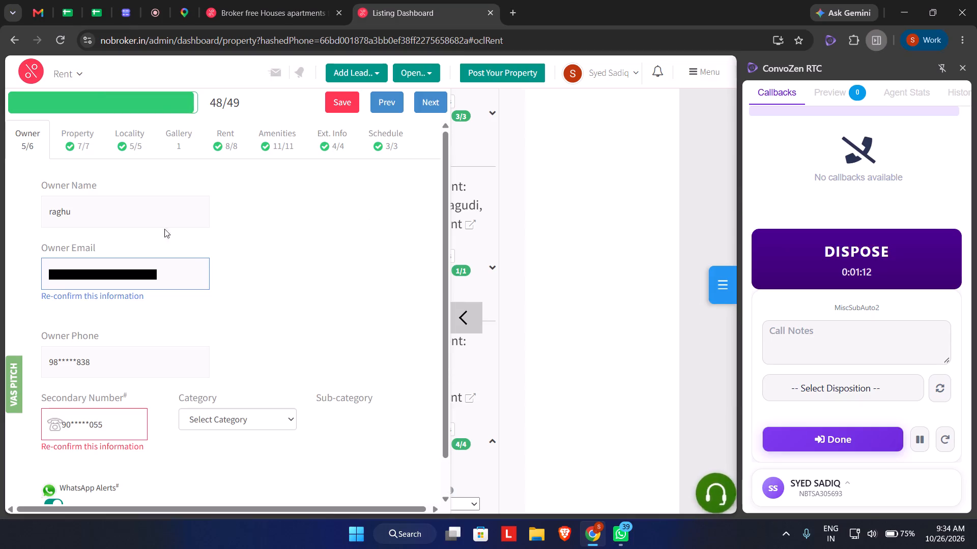
{"action": "left_click_drag", "start_coordinate": [108, 427], "coordinate": [18, 417]}
{"action": "key", "text": "BackSpace"}
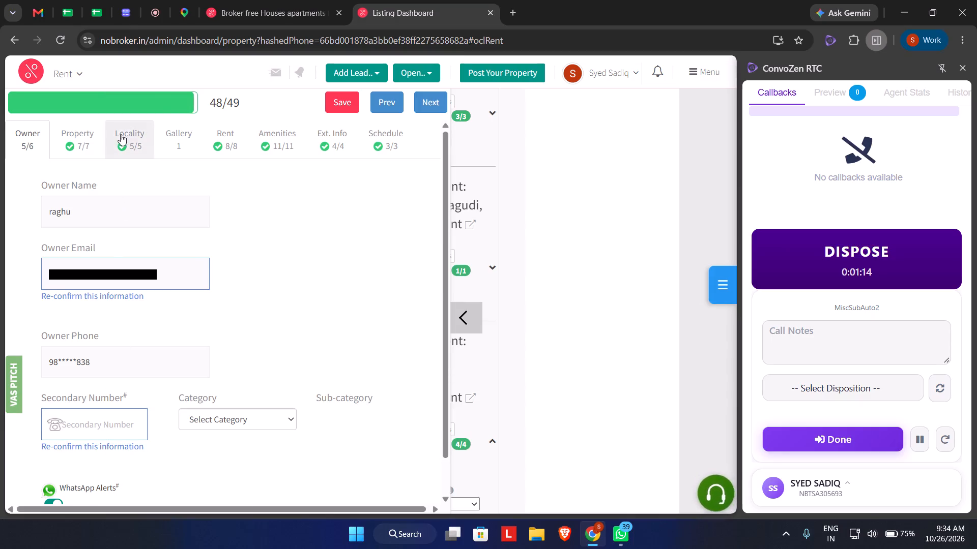
{"action": "left_click", "coordinate": [90, 143]}
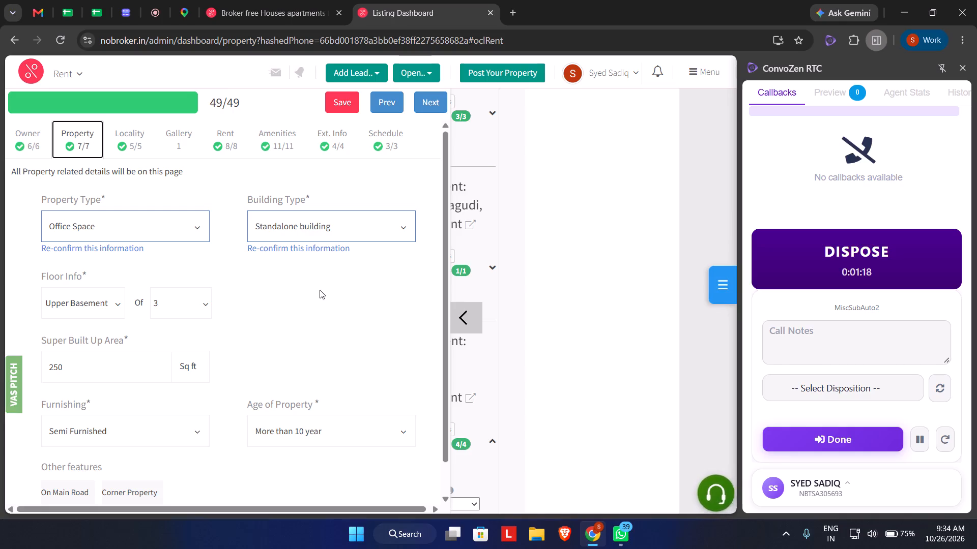
{"action": "left_click", "coordinate": [463, 320]}
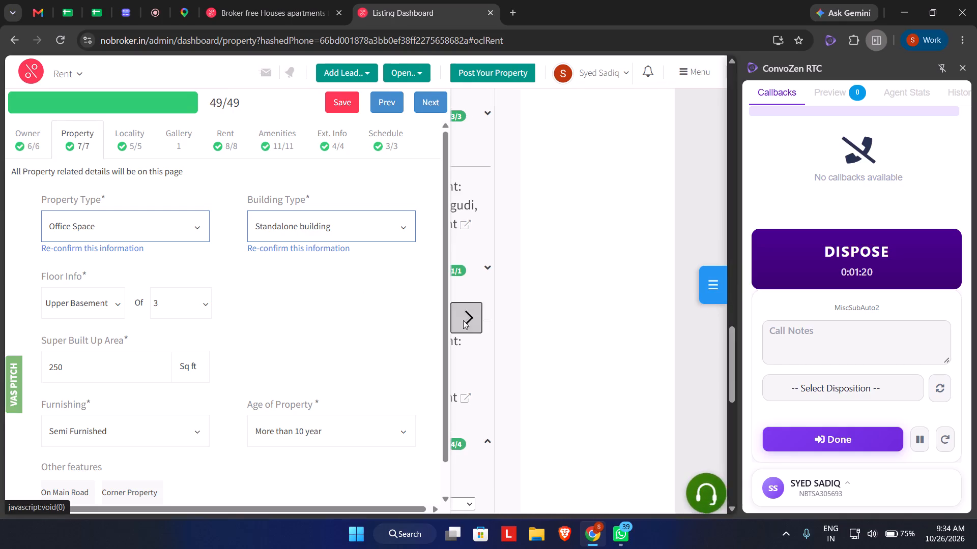
Look over the owner's Basavanagudi listings and reload the listing dashboard.
{"action": "scroll", "coordinate": [375, 323], "scroll_direction": "up", "scroll_amount": 2}
{"action": "scroll", "coordinate": [375, 323], "scroll_direction": "down", "scroll_amount": 3}
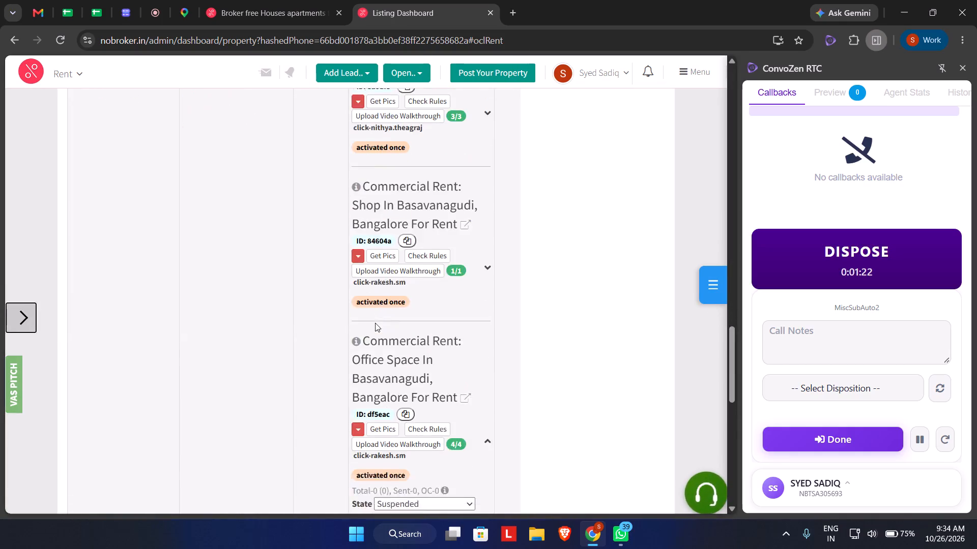
{"action": "scroll", "coordinate": [375, 323], "scroll_direction": "down", "scroll_amount": 2}
{"action": "scroll", "coordinate": [375, 323], "scroll_direction": "up", "scroll_amount": 6}
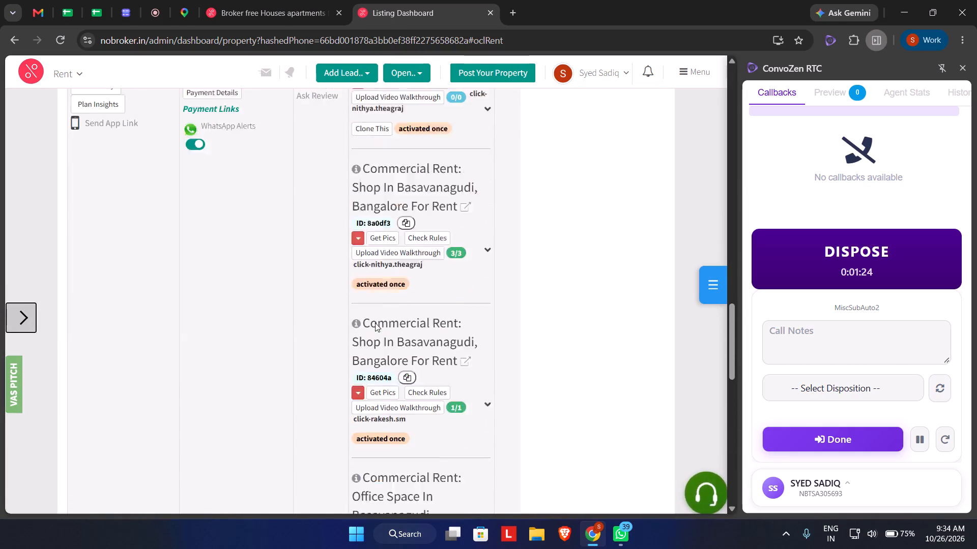
{"action": "scroll", "coordinate": [375, 323], "scroll_direction": "up", "scroll_amount": 1}
{"action": "scroll", "coordinate": [375, 323], "scroll_direction": "down", "scroll_amount": 2}
{"action": "scroll", "coordinate": [375, 323], "scroll_direction": "up", "scroll_amount": 1}
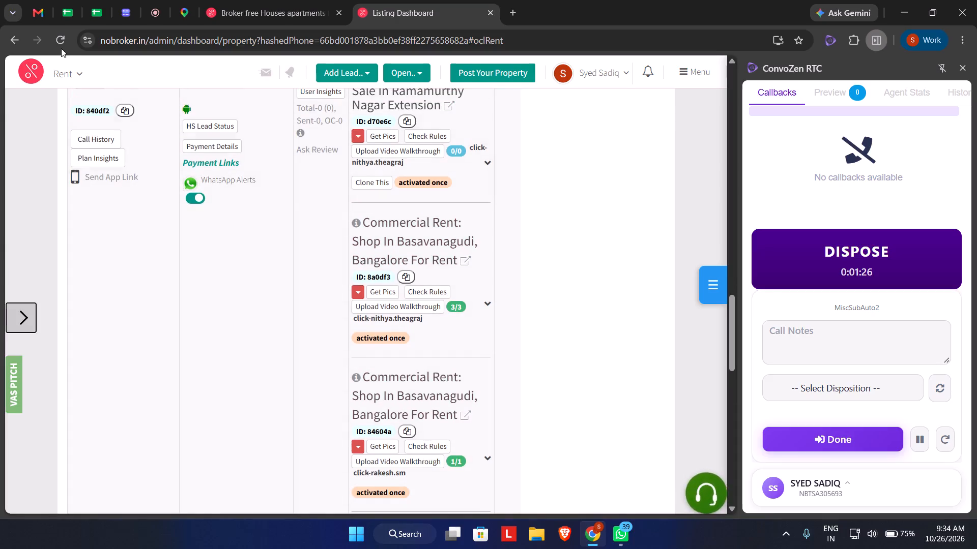
{"action": "left_click", "coordinate": [61, 46]}
Dispose the ended call as Click Calling with the outcome Rejected, choose a third-level disposition, and finish it.
{"action": "left_click", "coordinate": [781, 384]}
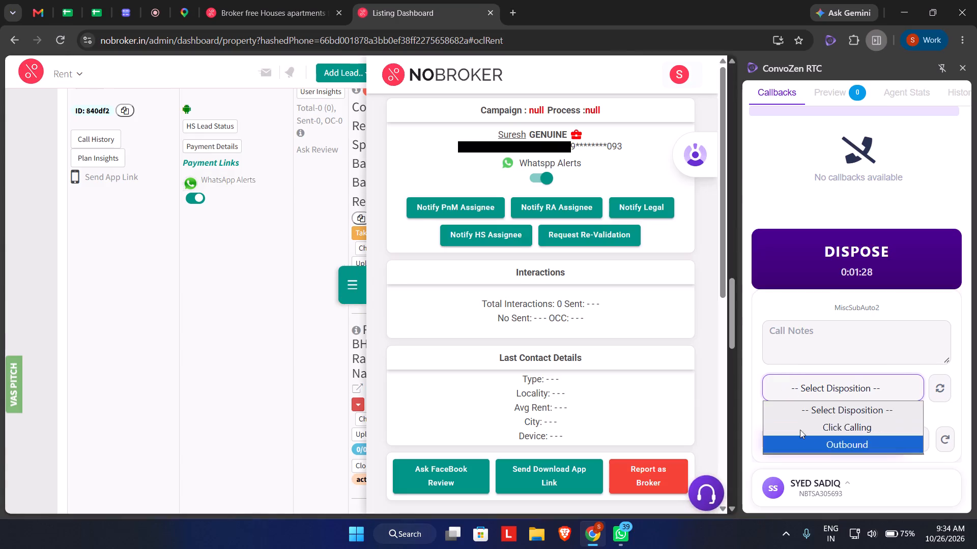
{"action": "left_click", "coordinate": [799, 419]}
{"action": "double_click", "coordinate": [817, 390]}
{"action": "left_click", "coordinate": [814, 383]}
{"action": "left_click_drag", "start_coordinate": [845, 473], "coordinate": [845, 478]}
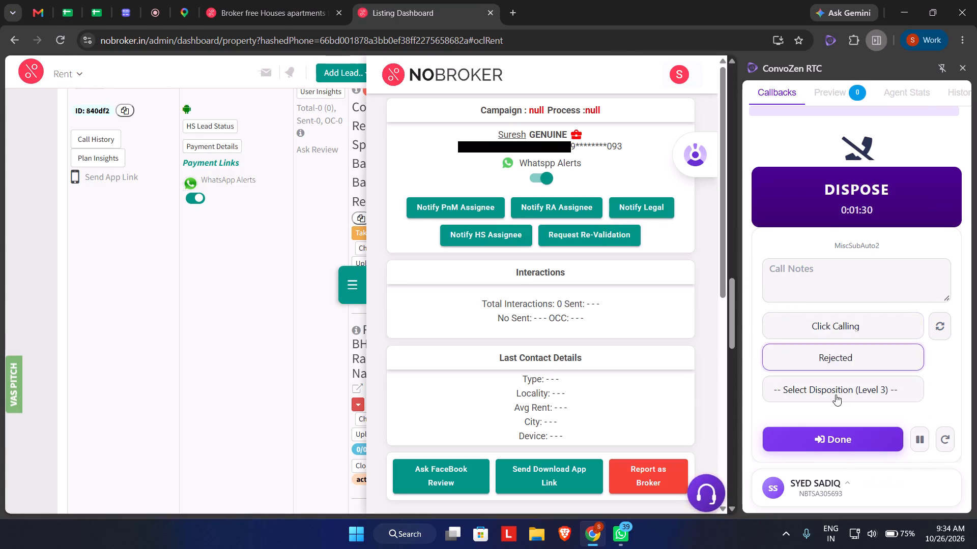
{"action": "left_click", "coordinate": [835, 392]}
{"action": "left_click", "coordinate": [829, 345]}
{"action": "left_click", "coordinate": [836, 447]}
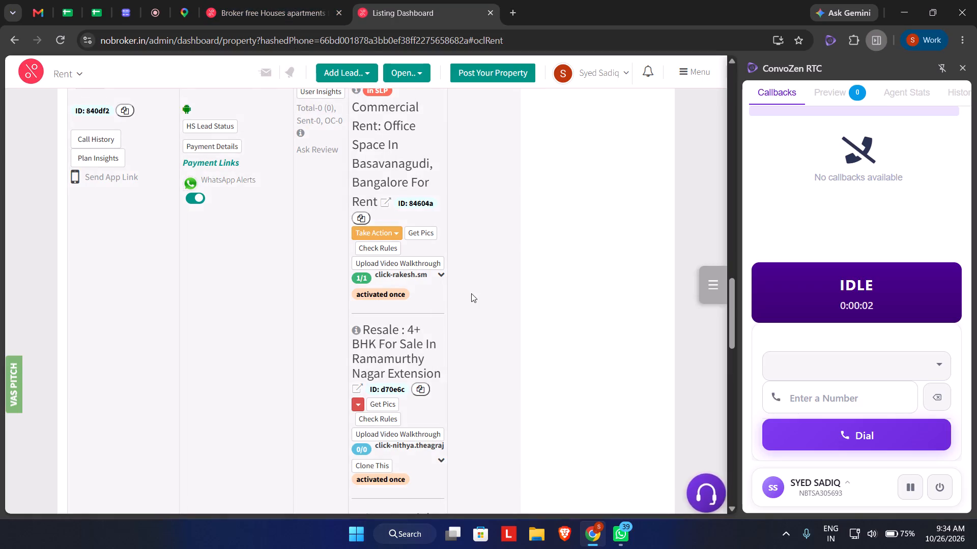
Review the owner's reloaded listings, from office space 84604a down to shop 330d05 and back.
{"action": "scroll", "coordinate": [471, 293], "scroll_direction": "up", "scroll_amount": 4}
{"action": "scroll", "coordinate": [471, 293], "scroll_direction": "down", "scroll_amount": 6}
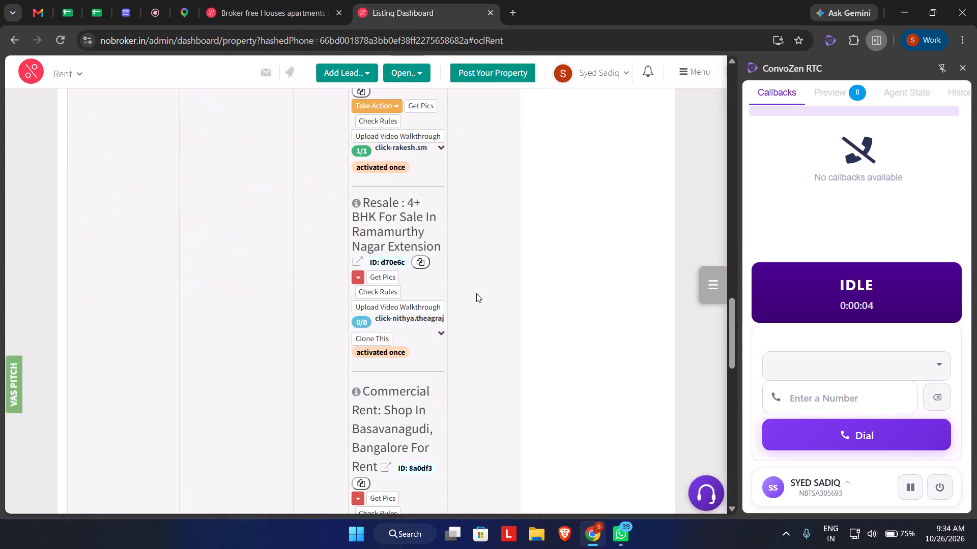
{"action": "scroll", "coordinate": [481, 322], "scroll_direction": "down", "scroll_amount": 2}
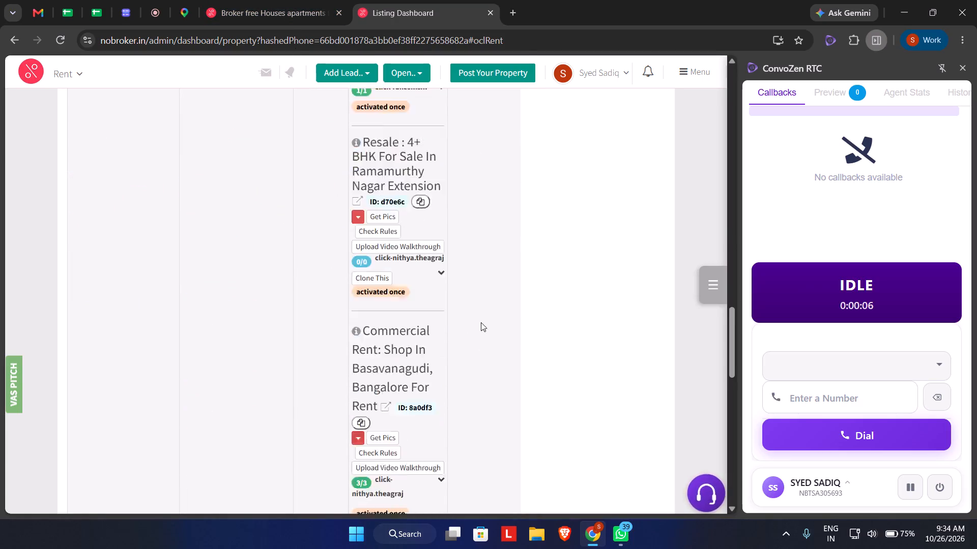
{"action": "scroll", "coordinate": [488, 316], "scroll_direction": "down", "scroll_amount": 1}
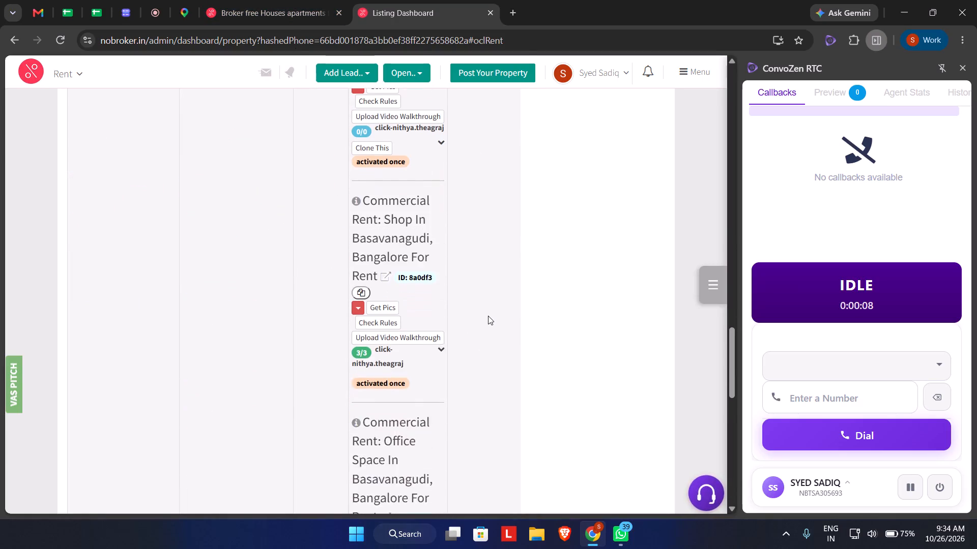
{"action": "scroll", "coordinate": [496, 314], "scroll_direction": "down", "scroll_amount": 7}
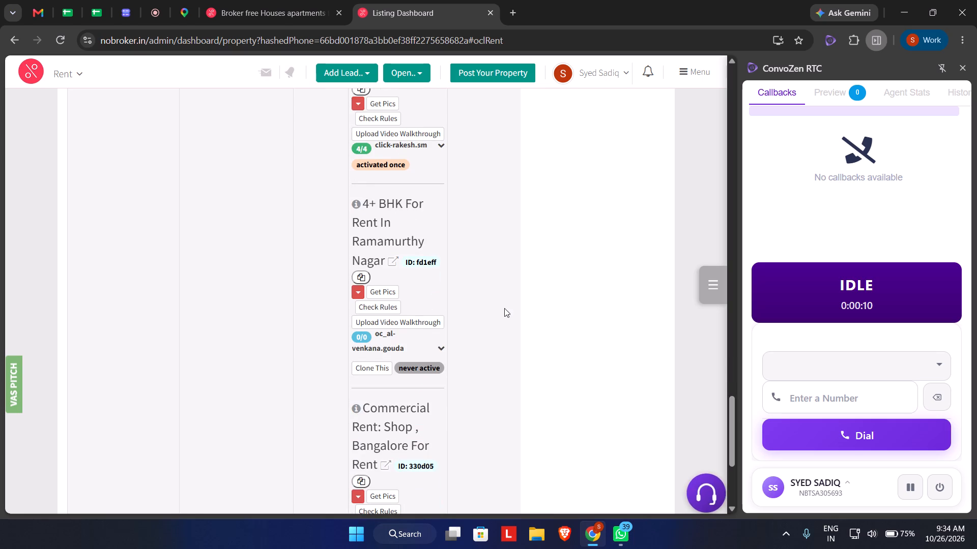
{"action": "scroll", "coordinate": [505, 308], "scroll_direction": "down", "scroll_amount": 2}
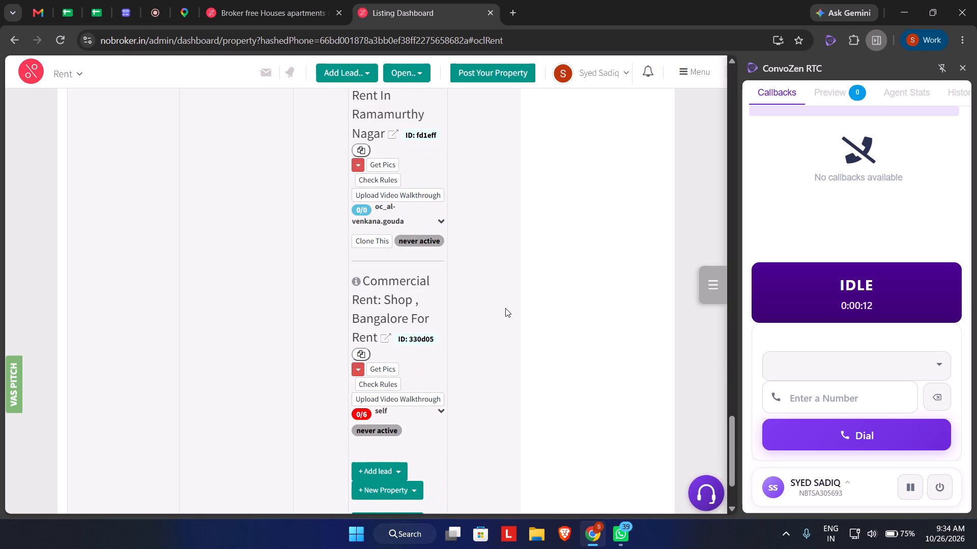
{"action": "scroll", "coordinate": [505, 308], "scroll_direction": "up", "scroll_amount": 5}
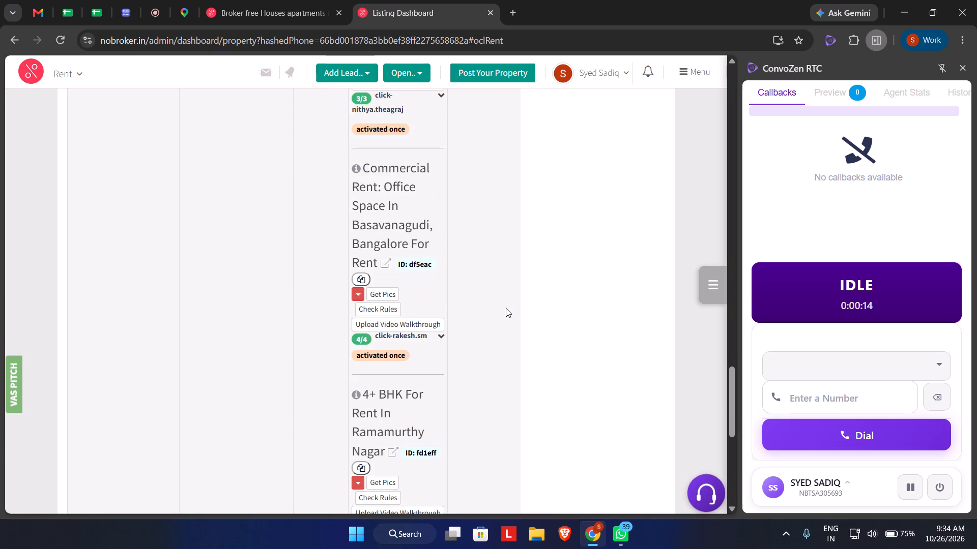
{"action": "scroll", "coordinate": [506, 308], "scroll_direction": "up", "scroll_amount": 3}
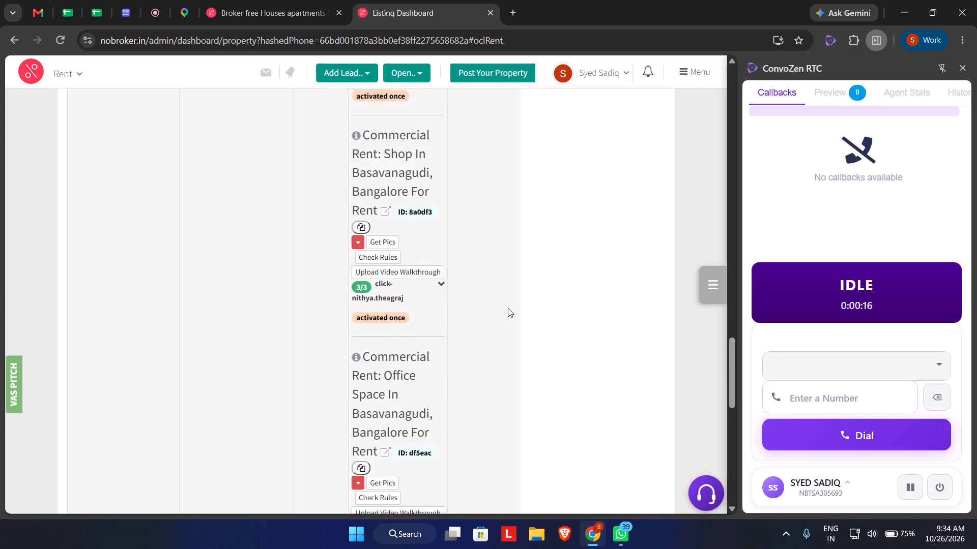
{"action": "scroll", "coordinate": [508, 308], "scroll_direction": "down", "scroll_amount": 1}
{"action": "scroll", "coordinate": [508, 308], "scroll_direction": "up", "scroll_amount": 2}
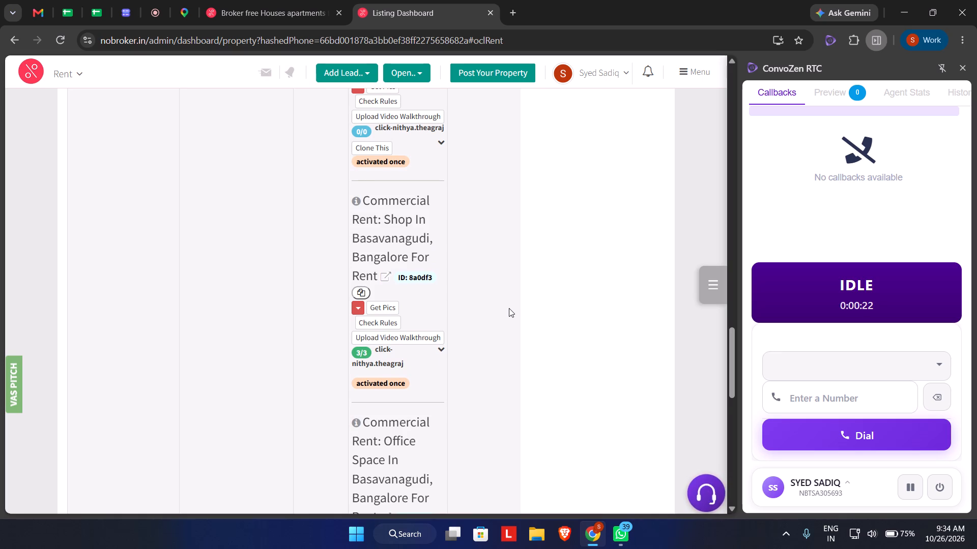
{"action": "scroll", "coordinate": [462, 341], "scroll_direction": "up", "scroll_amount": 2}
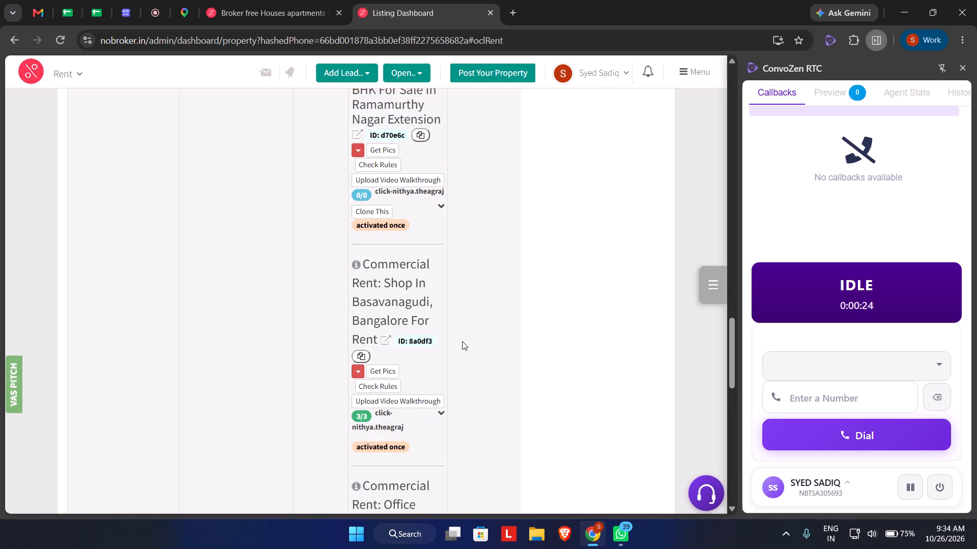
{"action": "scroll", "coordinate": [462, 341], "scroll_direction": "up", "scroll_amount": 2}
{"action": "scroll", "coordinate": [464, 345], "scroll_direction": "down", "scroll_amount": 1}
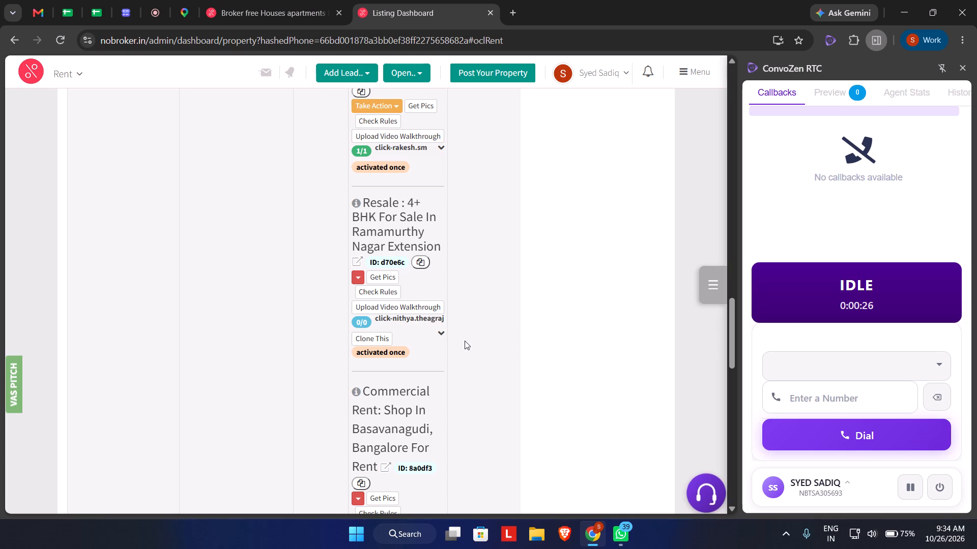
Check the state details of the Ramamurthy Nagar Extension resale listing d70e6c, collapse them, and look through the listings below it.
{"action": "scroll", "coordinate": [315, 257], "scroll_direction": "up", "scroll_amount": 1}
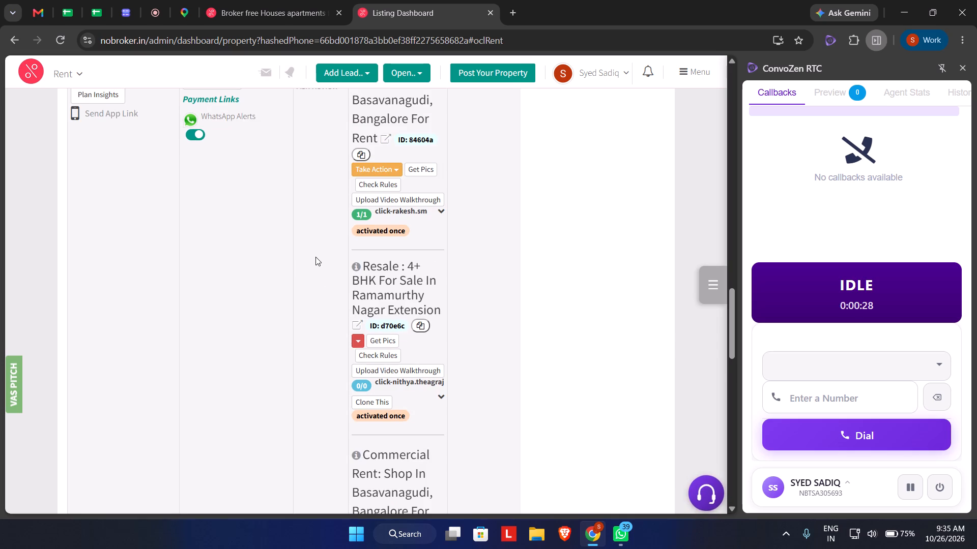
{"action": "left_click", "coordinate": [440, 399]}
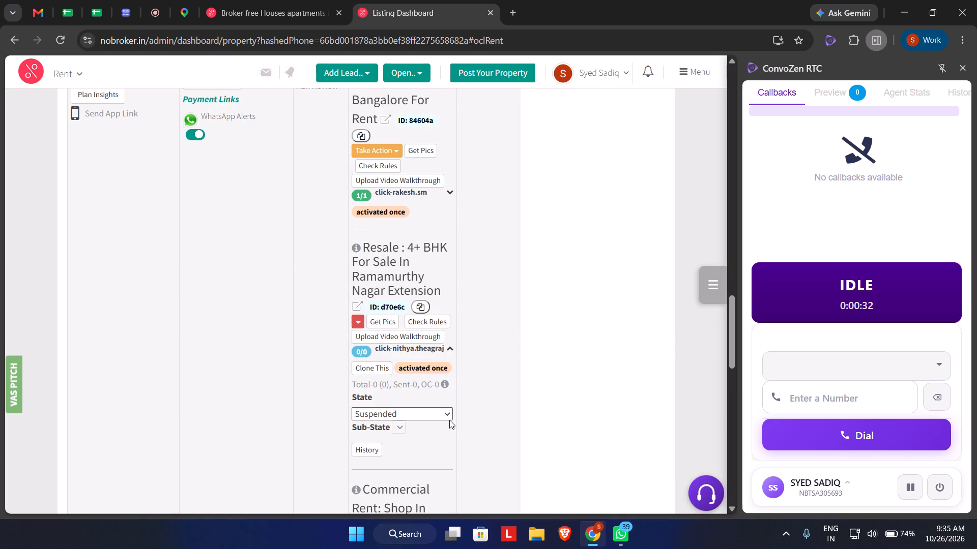
{"action": "left_click", "coordinate": [449, 353]}
{"action": "scroll", "coordinate": [482, 343], "scroll_direction": "up", "scroll_amount": 1}
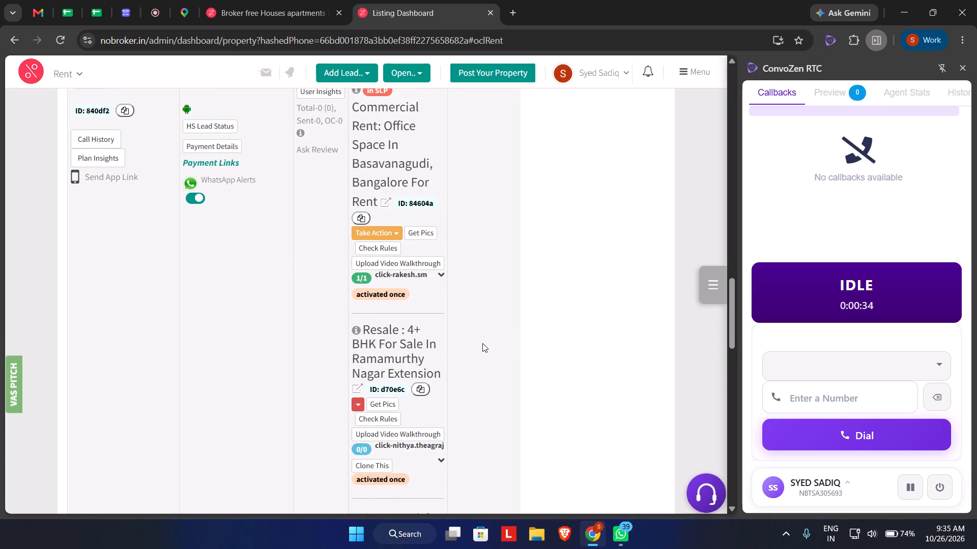
{"action": "scroll", "coordinate": [516, 235], "scroll_direction": "down", "scroll_amount": 8}
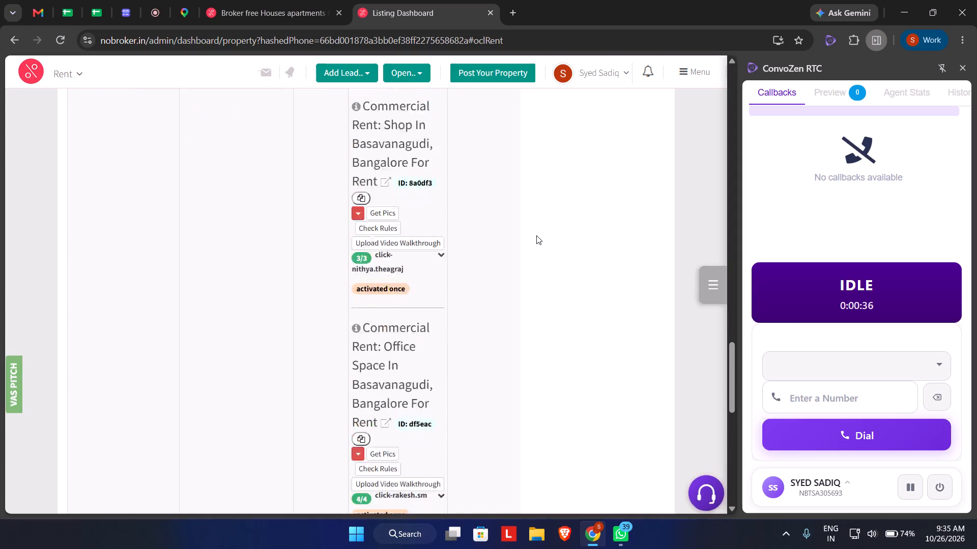
{"action": "scroll", "coordinate": [536, 235], "scroll_direction": "down", "scroll_amount": 3}
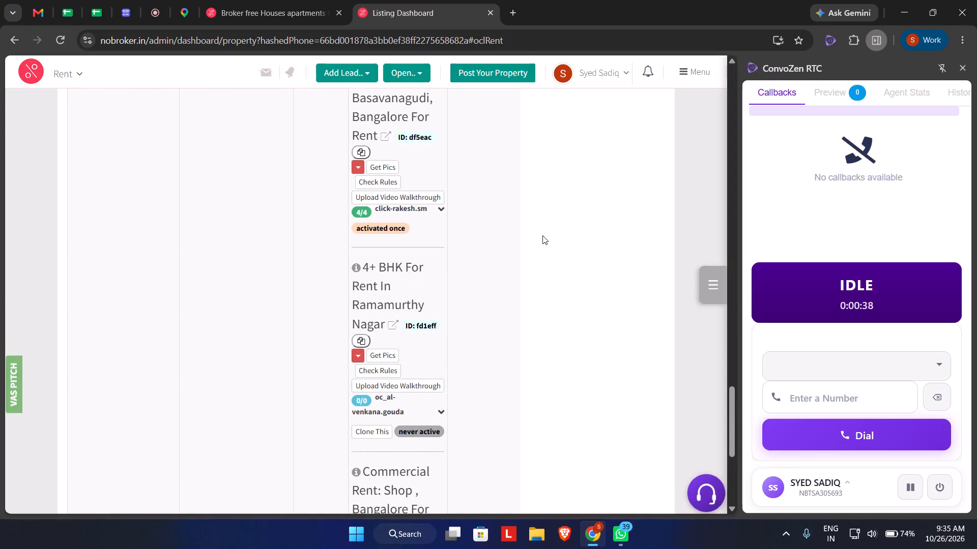
{"action": "scroll", "coordinate": [464, 227], "scroll_direction": "up", "scroll_amount": 3}
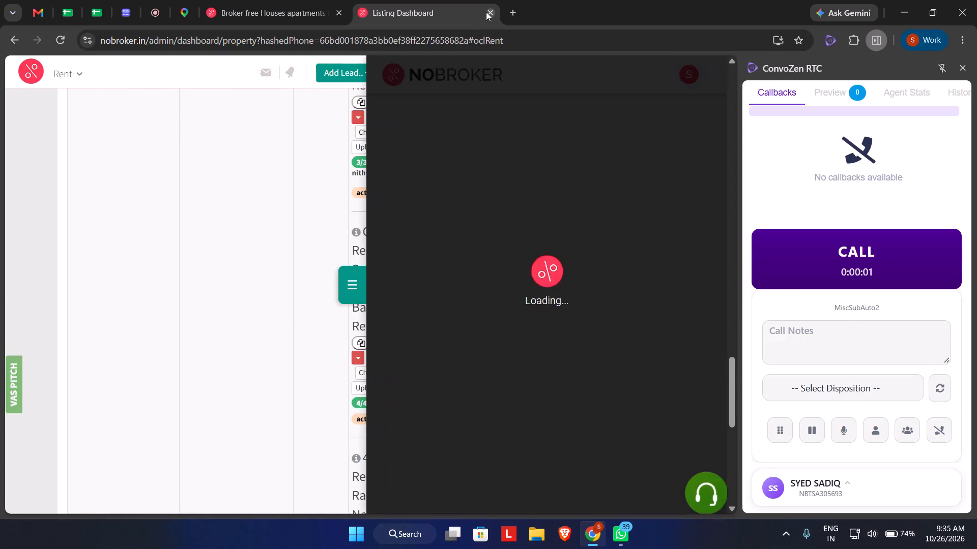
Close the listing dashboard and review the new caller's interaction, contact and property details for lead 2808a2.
{"action": "left_click", "coordinate": [491, 12]}
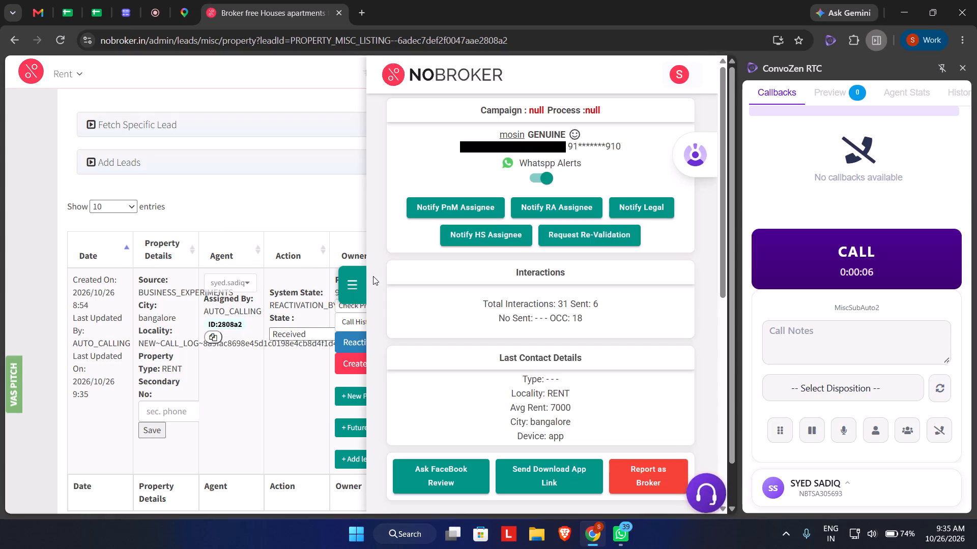
{"action": "scroll", "coordinate": [485, 340], "scroll_direction": "down", "scroll_amount": 8}
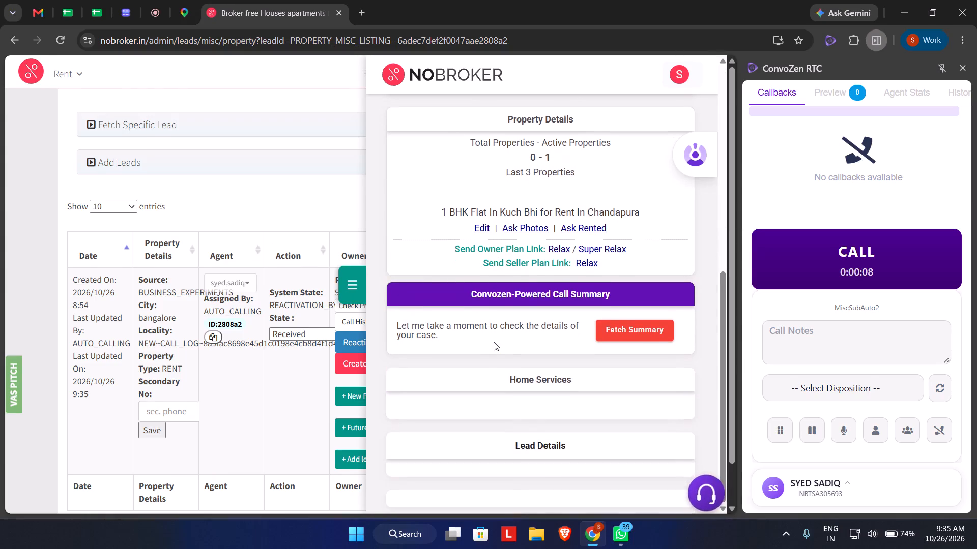
{"action": "scroll", "coordinate": [496, 343], "scroll_direction": "down", "scroll_amount": 3}
{"action": "scroll", "coordinate": [501, 344], "scroll_direction": "up", "scroll_amount": 4}
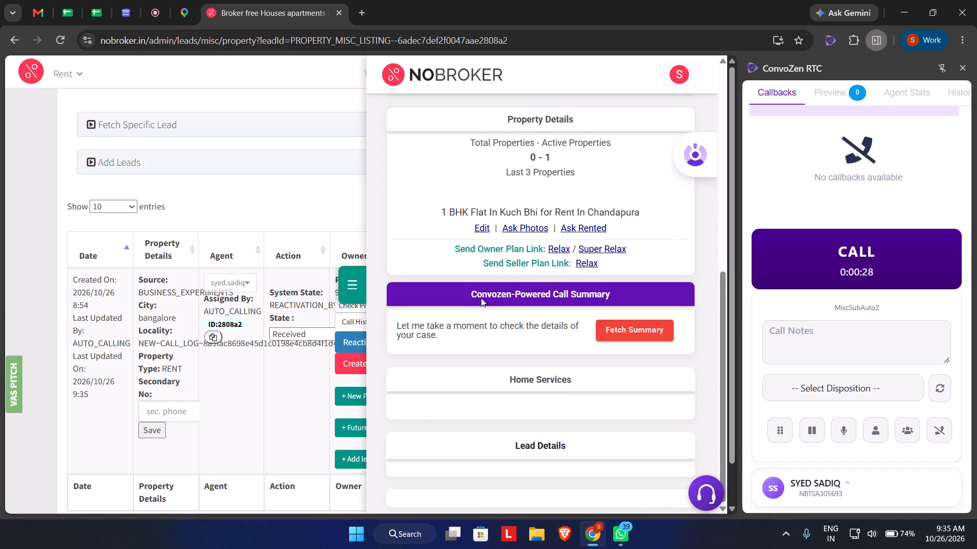
{"action": "scroll", "coordinate": [481, 298], "scroll_direction": "up", "scroll_amount": 9}
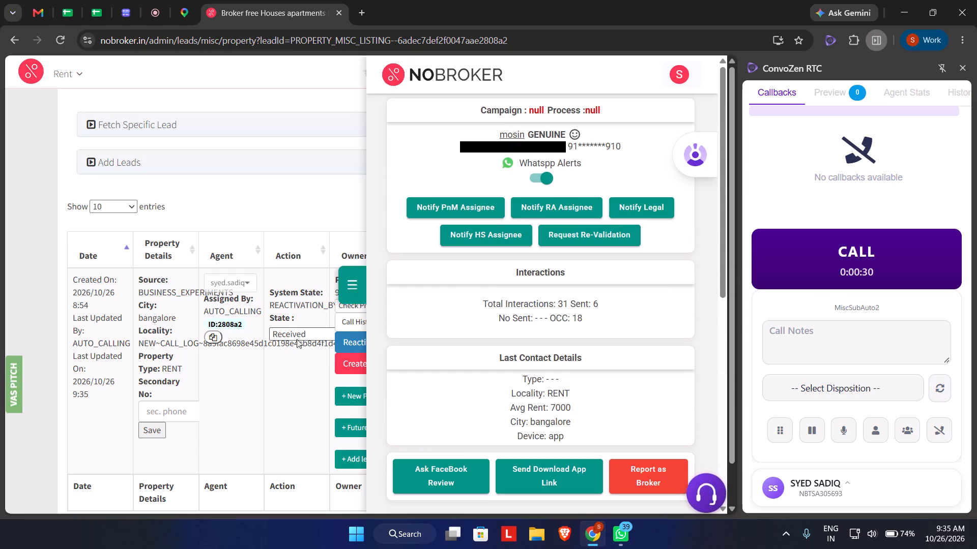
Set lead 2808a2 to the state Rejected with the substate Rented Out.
{"action": "left_click", "coordinate": [297, 335]}
{"action": "left_click", "coordinate": [306, 401]}
{"action": "left_click", "coordinate": [306, 351]}
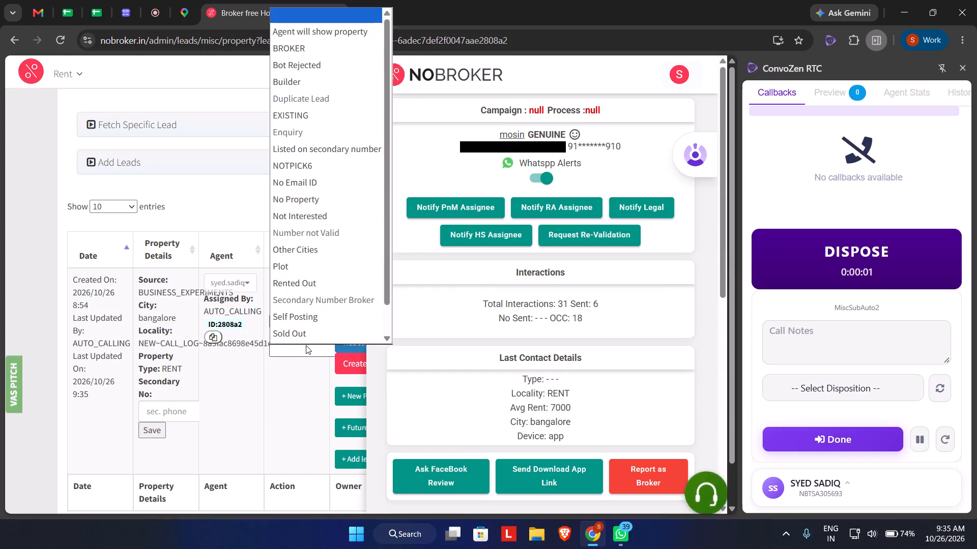
{"action": "left_click", "coordinate": [306, 269]}
Dispose the ended call as Click Calling with the third-level disposition Rented Out, and finish it.
{"action": "left_click", "coordinate": [803, 380]}
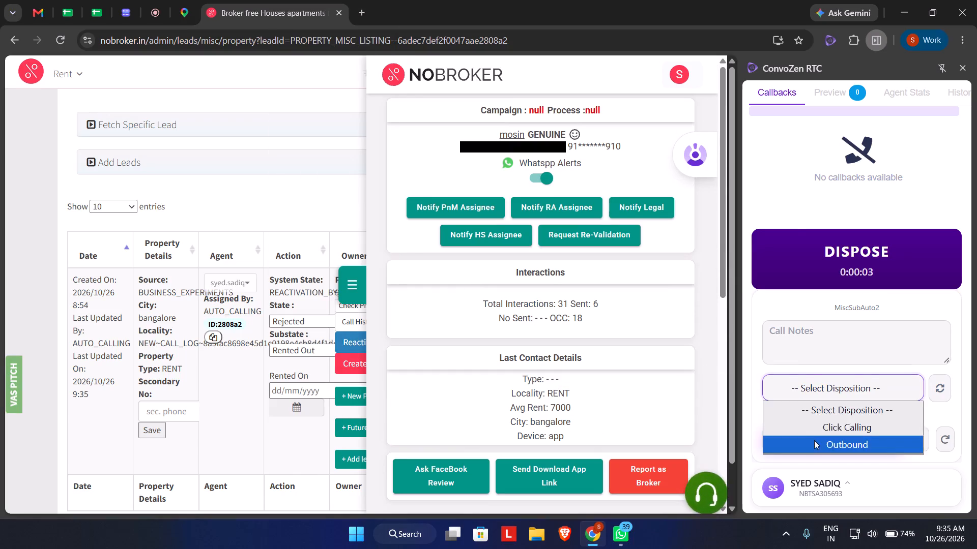
{"action": "left_click", "coordinate": [814, 427]}
{"action": "left_click", "coordinate": [803, 389]}
{"action": "left_click", "coordinate": [826, 483]}
{"action": "left_click", "coordinate": [810, 411]}
{"action": "left_click", "coordinate": [810, 390]}
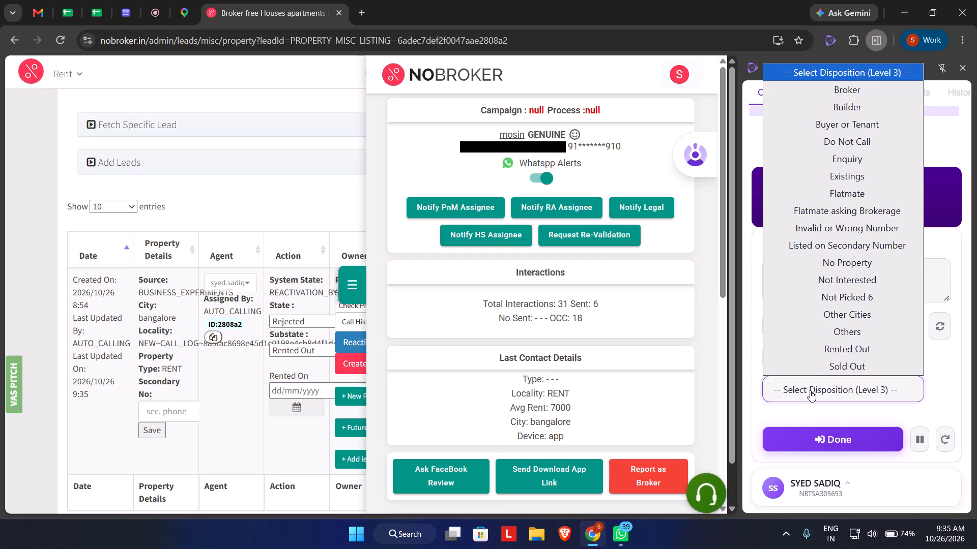
{"action": "left_click", "coordinate": [819, 350]}
{"action": "left_click", "coordinate": [835, 445]}
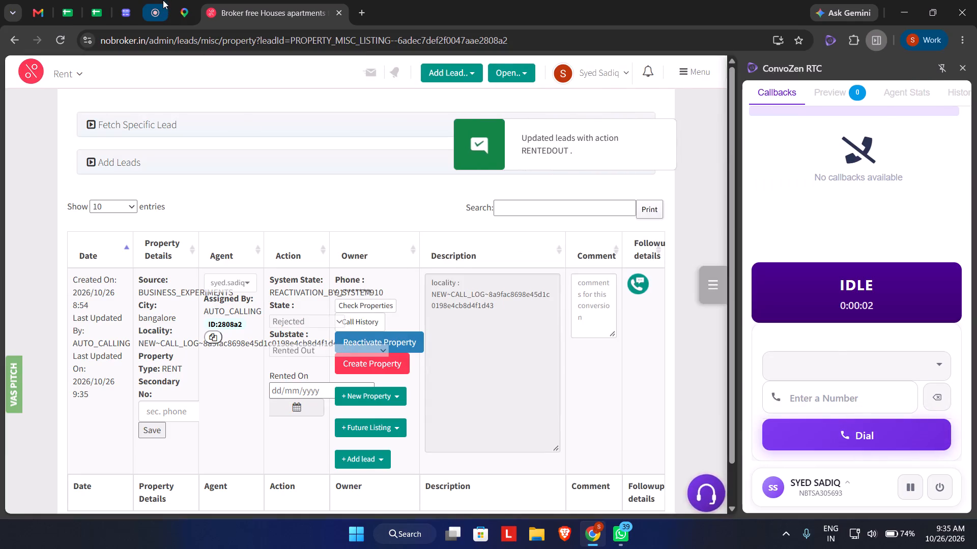
Open a blank browser tab and return to the NoBroker lead page.
{"action": "left_click", "coordinate": [361, 9]}
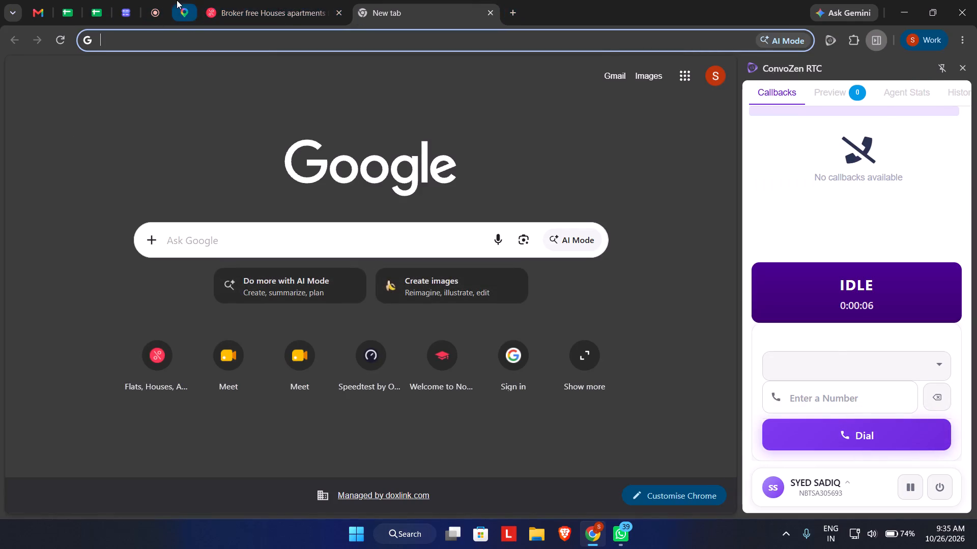
{"action": "left_click", "coordinate": [244, 7]}
Switch to the daily call-count spreadsheet and add the date 26/10/25 in cell A9, reusing the date from the row above.
{"action": "left_click", "coordinate": [73, 13]}
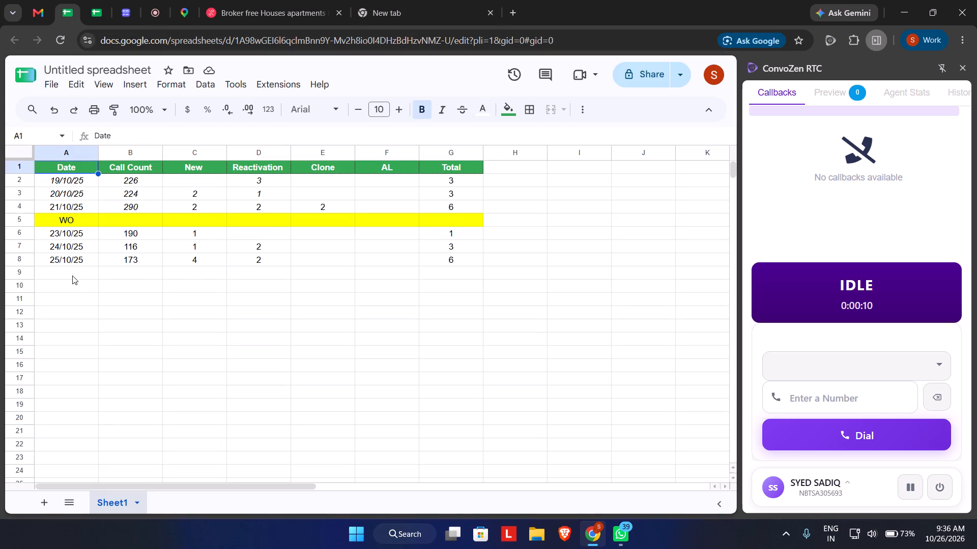
{"action": "left_click", "coordinate": [66, 272]}
{"action": "left_click", "coordinate": [70, 255]}
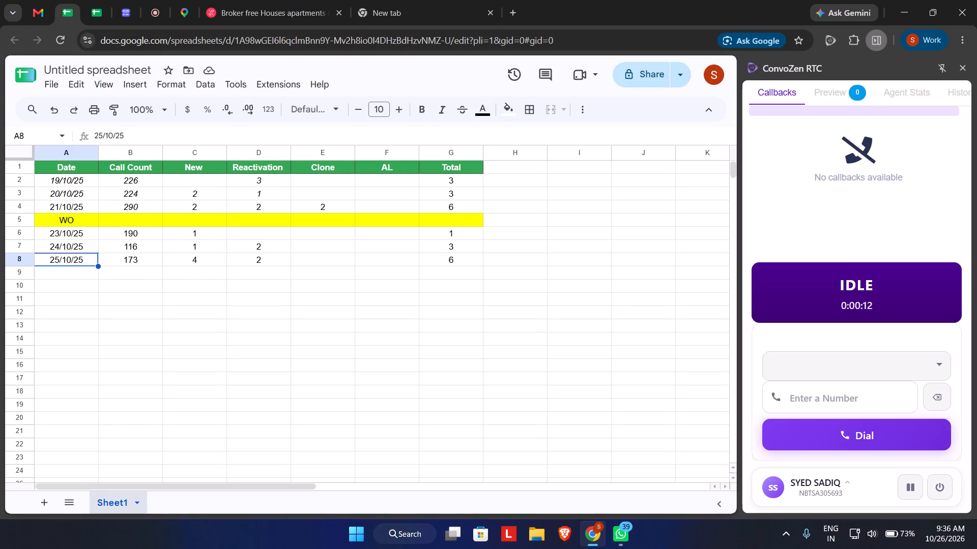
{"action": "key", "text": "ctrl+c"}
{"action": "left_click", "coordinate": [70, 272]}
{"action": "key", "text": "ctrl+v"}
{"action": "triple_click", "coordinate": [58, 272]}
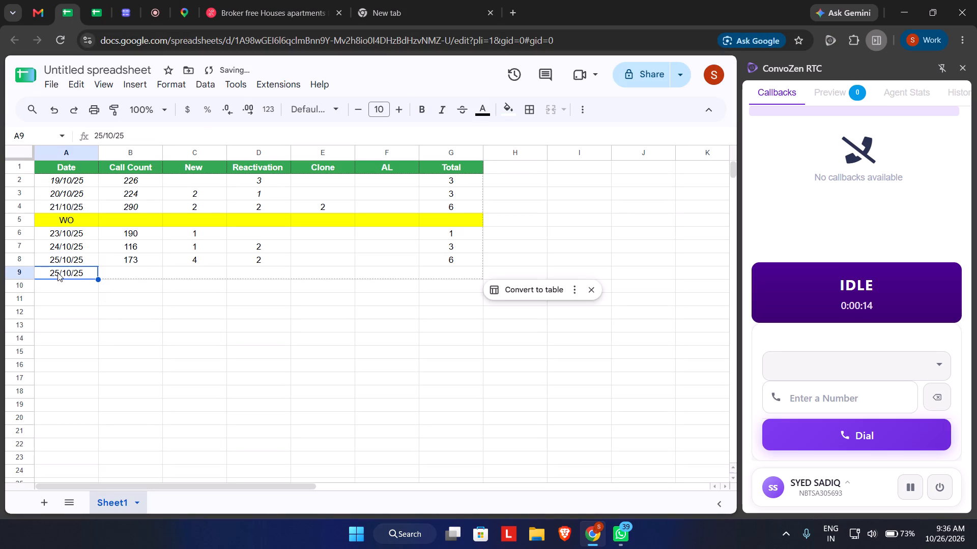
{"action": "triple_click", "coordinate": [58, 272]}
{"action": "double_click", "coordinate": [58, 272]}
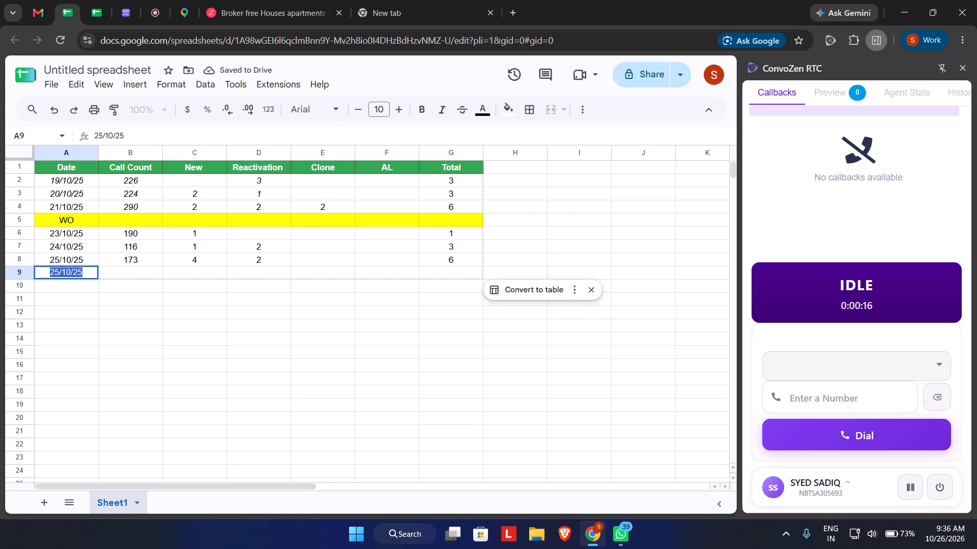
{"action": "double_click", "coordinate": [61, 273]}
{"action": "key", "text": "Left"}
{"action": "key", "text": "Left"}
{"action": "key", "text": "BackSpace"}
{"action": "key", "text": "6"}
{"action": "left_click", "coordinate": [141, 275]}
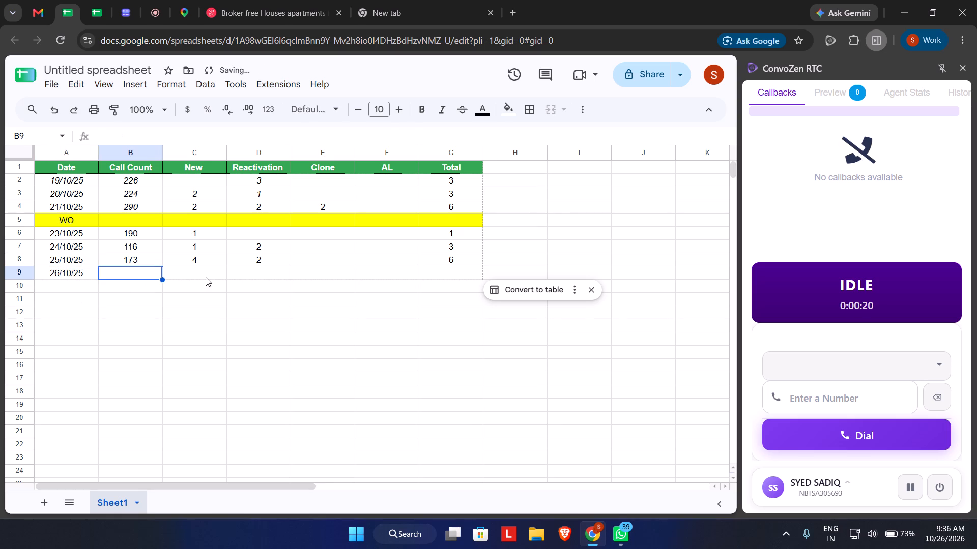
Enter 1 in the Reactivation column for 26/10/25.
{"action": "double_click", "coordinate": [204, 272]}
{"action": "triple_click", "coordinate": [246, 270]}
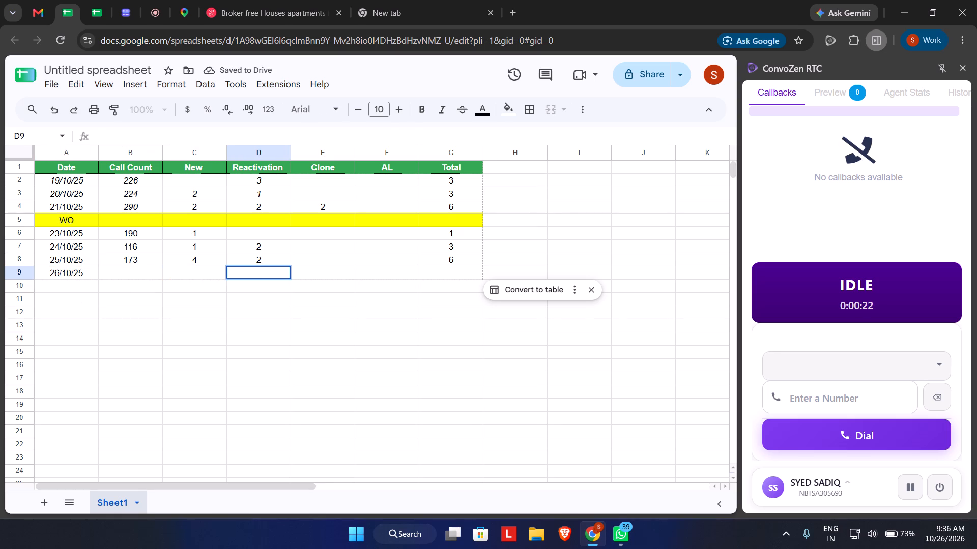
{"action": "key", "text": "1"}
{"action": "left_click", "coordinate": [303, 312]}
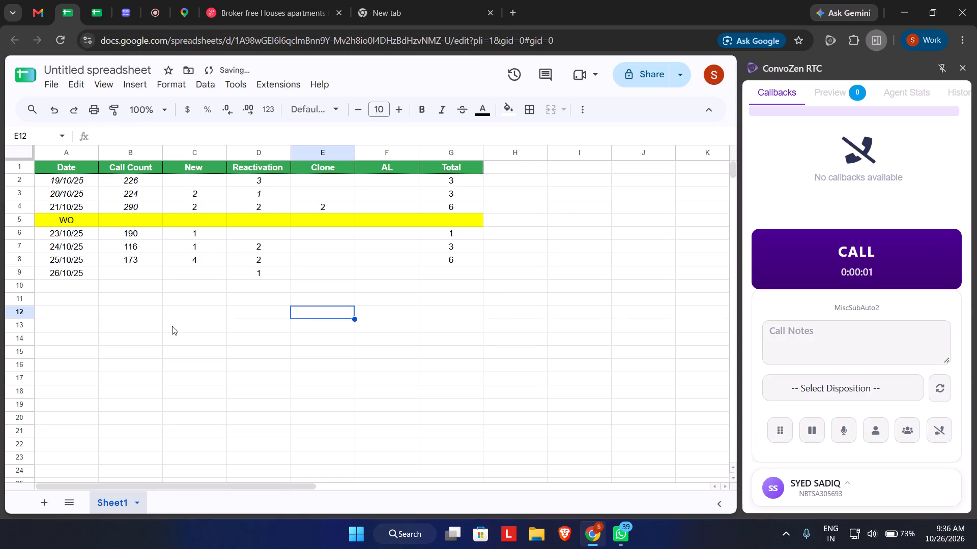
{"action": "left_click_drag", "start_coordinate": [244, 0], "coordinate": [252, 26]}
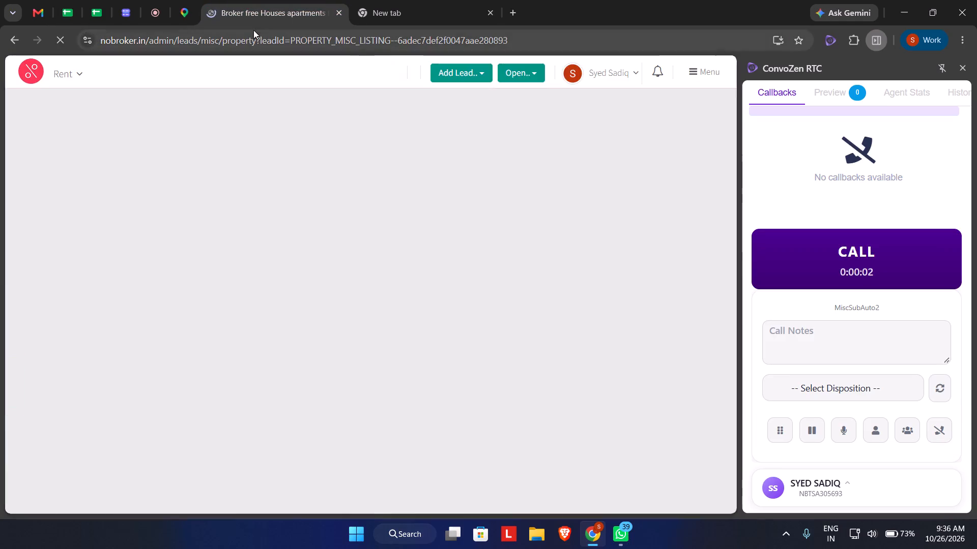
{"action": "left_click", "coordinate": [279, 335]}
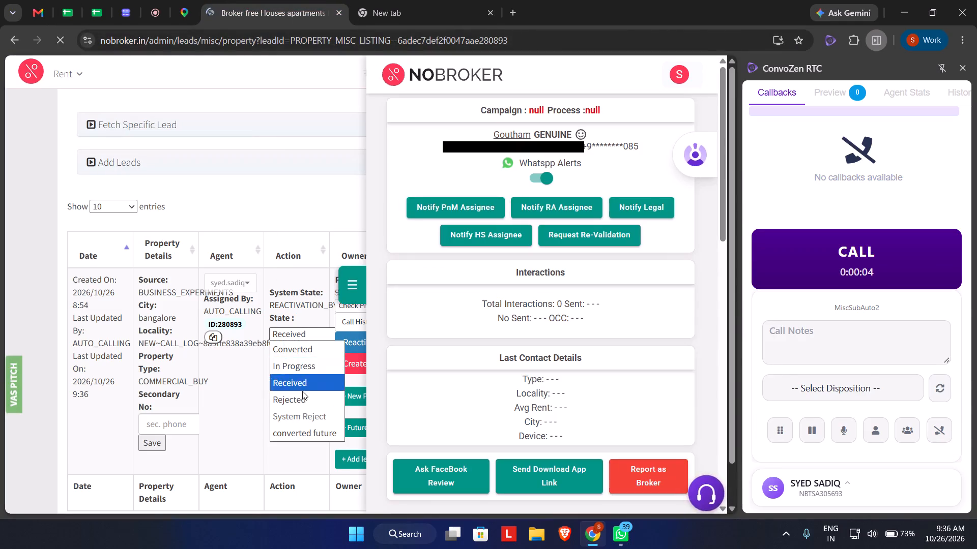
{"action": "left_click", "coordinate": [299, 363]}
{"action": "left_click", "coordinate": [298, 353]}
{"action": "left_click", "coordinate": [312, 429]}
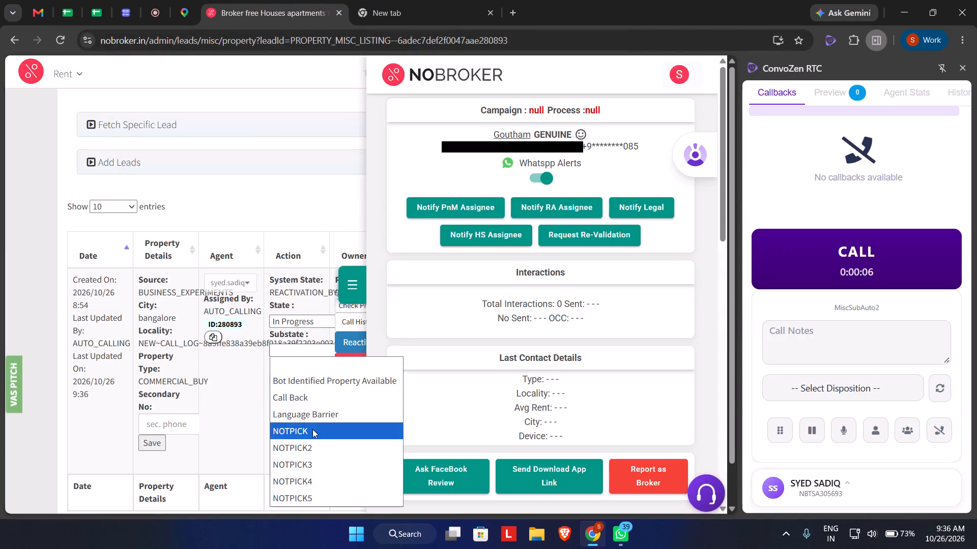
Dispose the call as Outbound, Not Picked, Voice Mail, hang up, and finish it.
{"action": "left_click", "coordinate": [811, 383]}
{"action": "left_click", "coordinate": [828, 441]}
{"action": "left_click", "coordinate": [824, 402]}
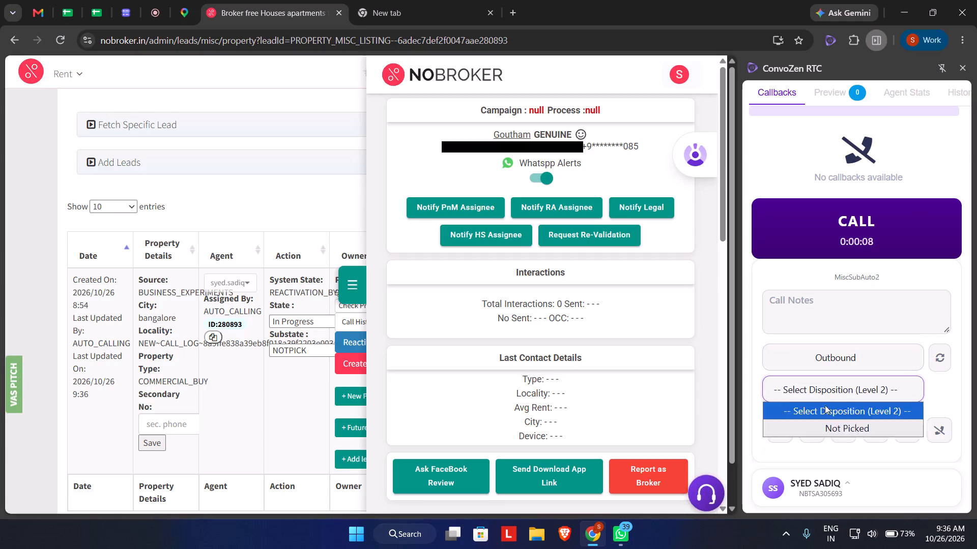
{"action": "left_click", "coordinate": [837, 431]}
{"action": "left_click", "coordinate": [834, 377]}
{"action": "left_click", "coordinate": [856, 478]}
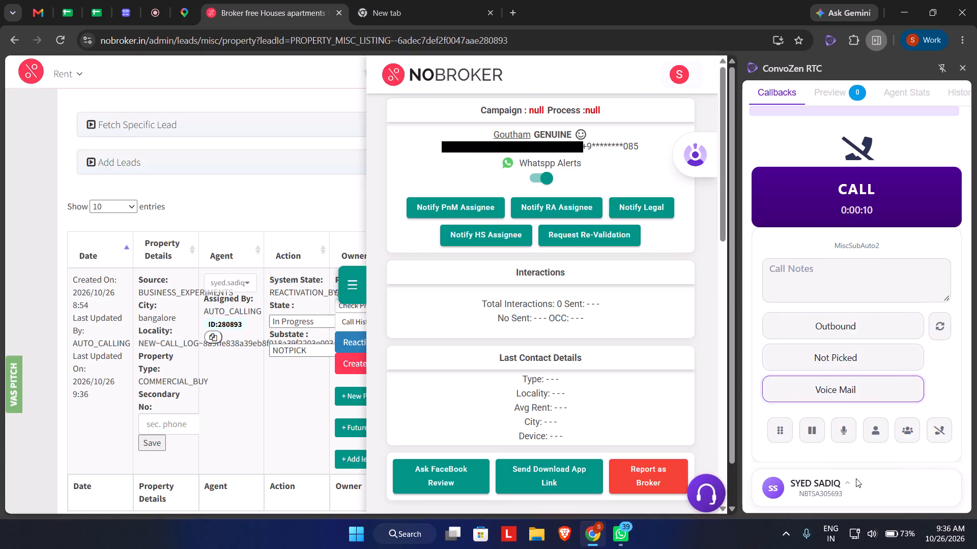
{"action": "left_click", "coordinate": [935, 434]}
{"action": "left_click", "coordinate": [873, 437]}
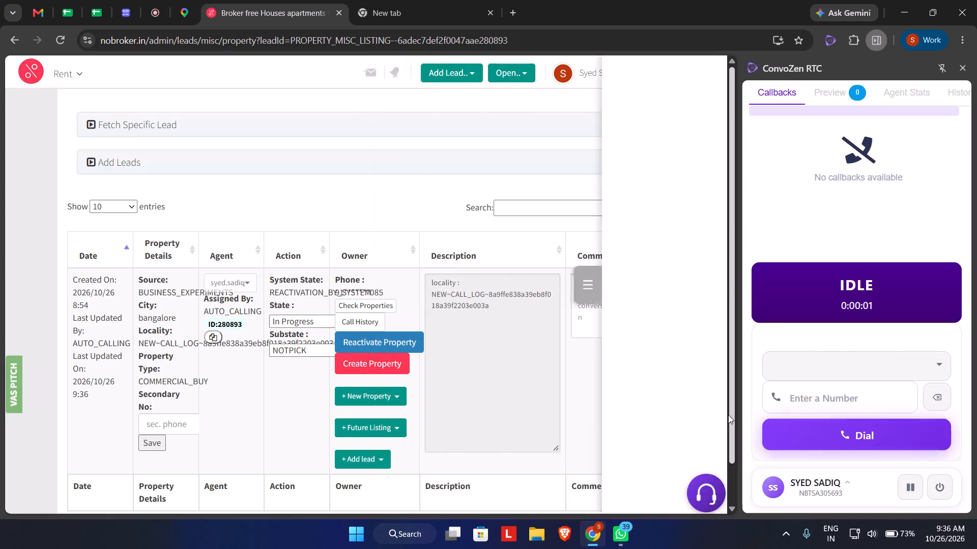
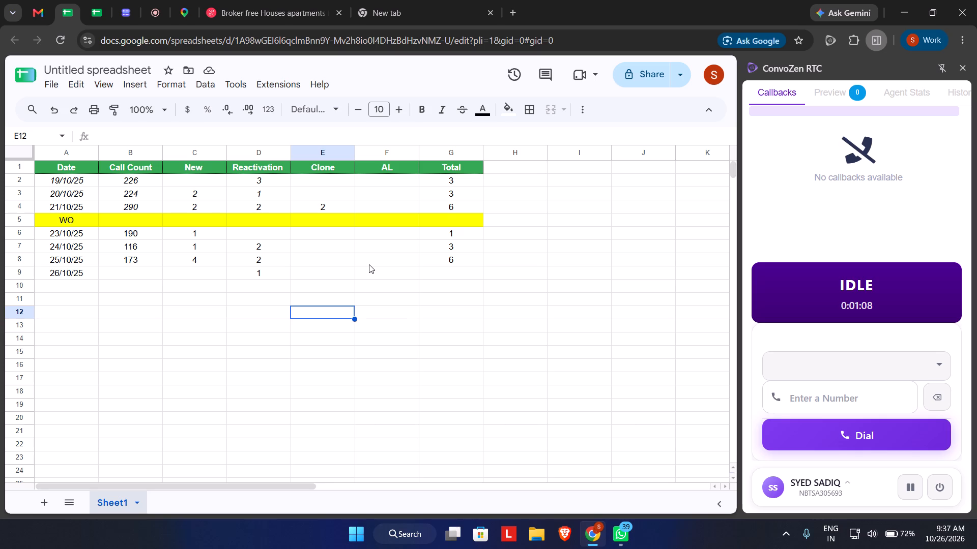
Return from the call-count spreadsheet to the NoBroker property lead page.
{"action": "left_click", "coordinate": [300, 0]}
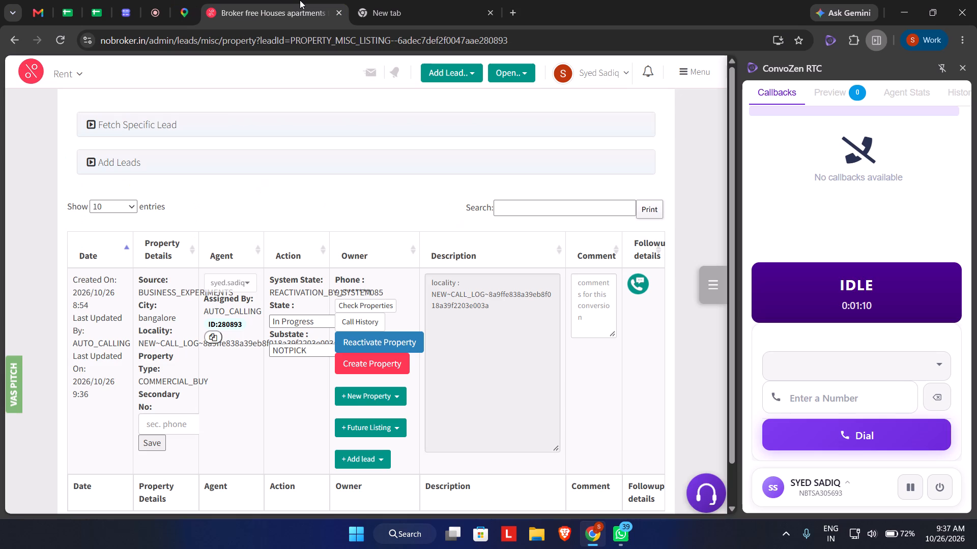
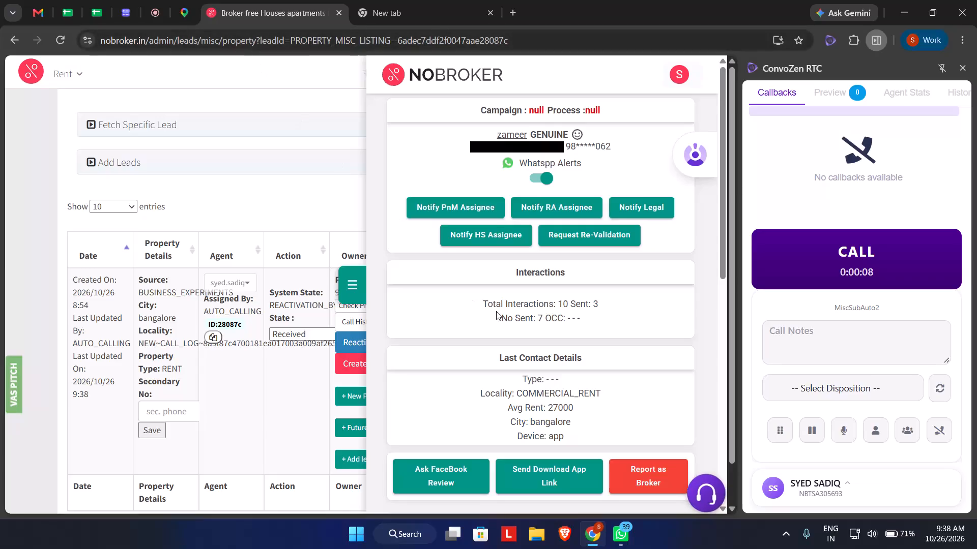
Check the owner's listed properties during the call, and set the lead's state to Rejected with substate Not Interested.
{"action": "scroll", "coordinate": [496, 311], "scroll_direction": "down", "scroll_amount": 4}
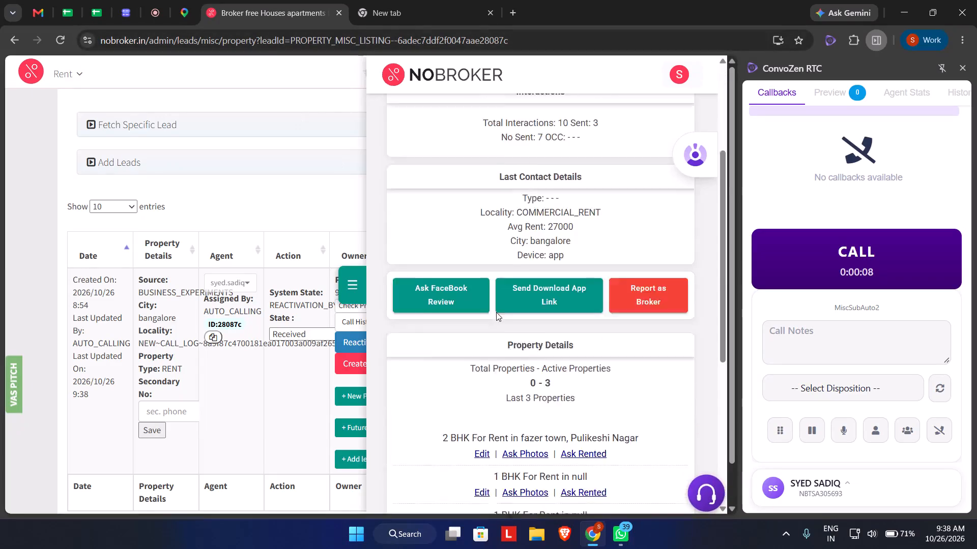
{"action": "scroll", "coordinate": [496, 312], "scroll_direction": "down", "scroll_amount": 1}
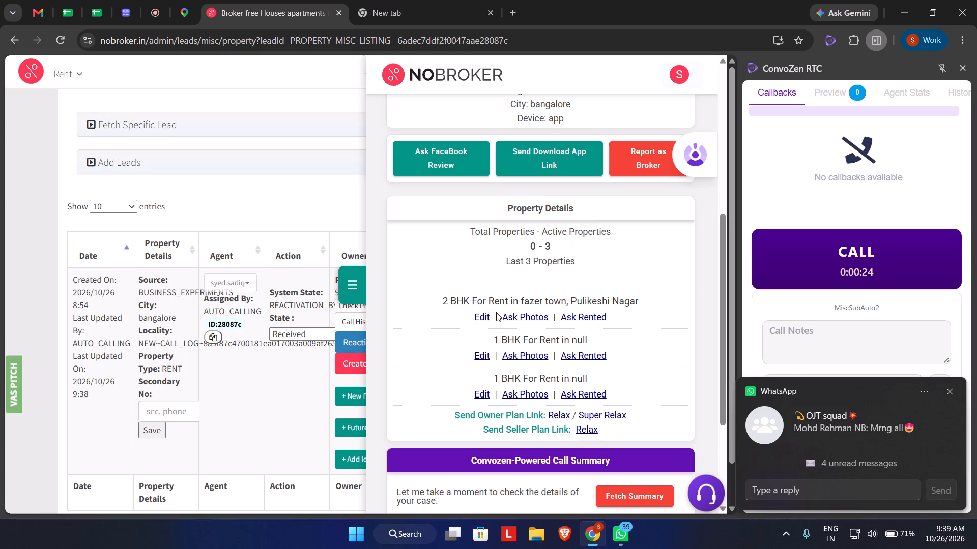
{"action": "left_click", "coordinate": [290, 339]}
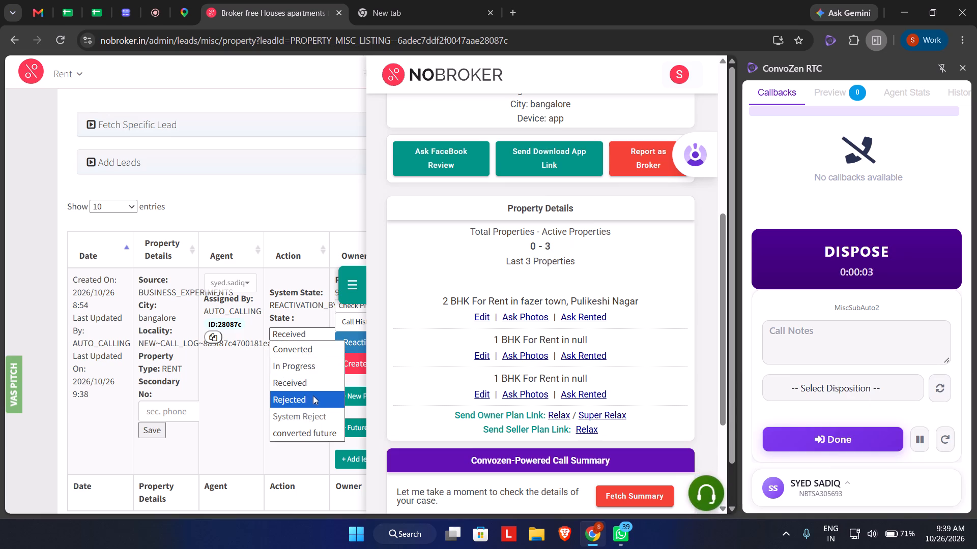
{"action": "left_click", "coordinate": [313, 395]}
{"action": "left_click", "coordinate": [302, 348]}
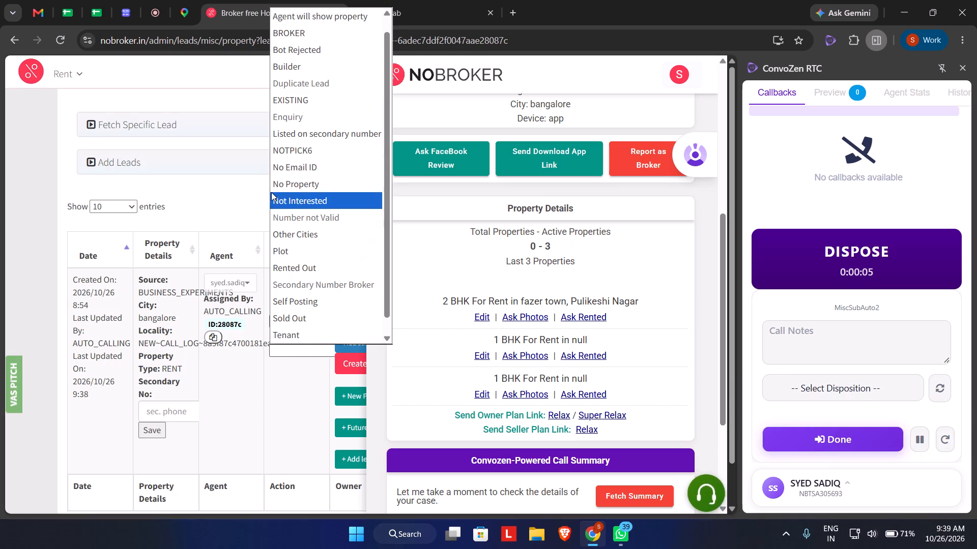
{"action": "left_click", "coordinate": [271, 192]}
Dispose the ended call as Click Calling, Rejected, Not Interested and submit the disposition.
{"action": "left_click", "coordinate": [789, 378]}
{"action": "left_click", "coordinate": [802, 429]}
{"action": "left_click", "coordinate": [798, 379]}
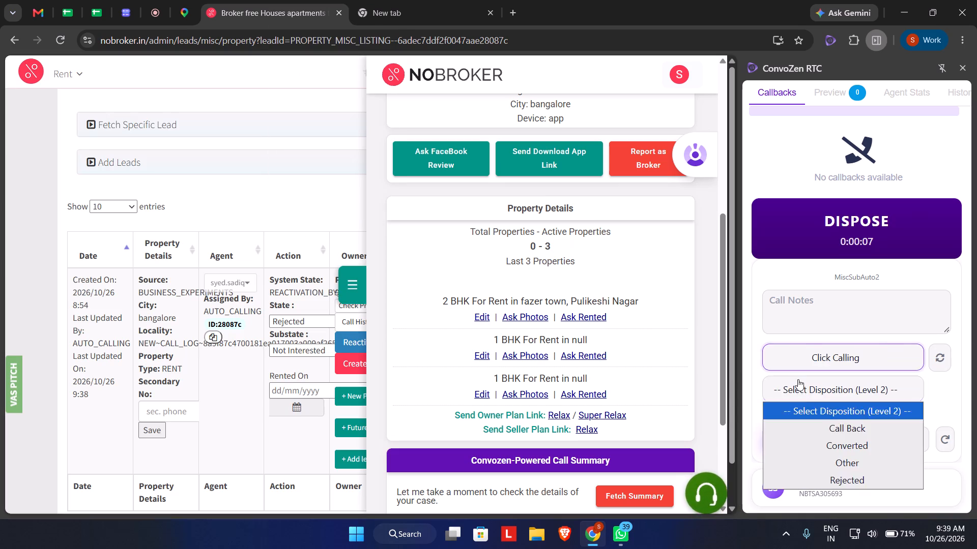
{"action": "left_click", "coordinate": [817, 479]}
{"action": "left_click", "coordinate": [827, 384]}
{"action": "left_click", "coordinate": [811, 279]}
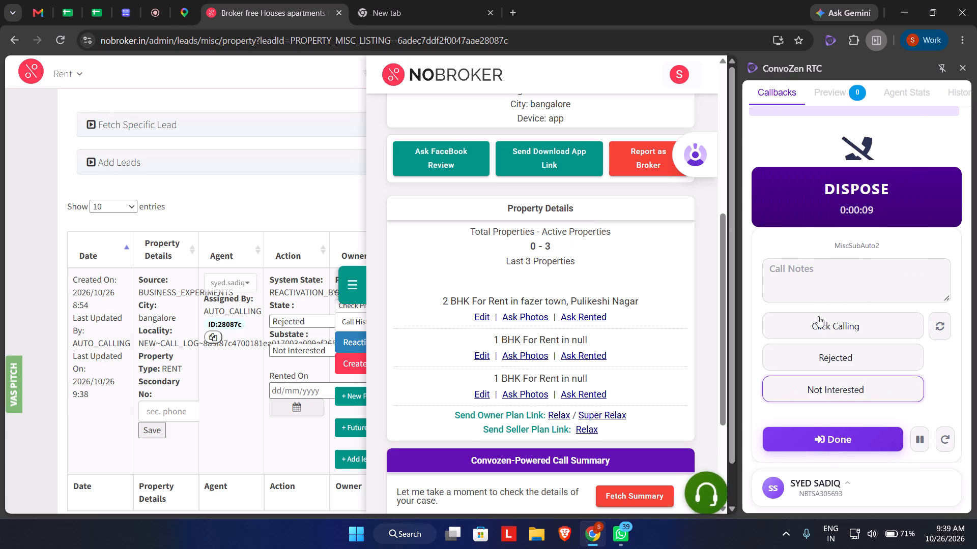
{"action": "left_click", "coordinate": [827, 449]}
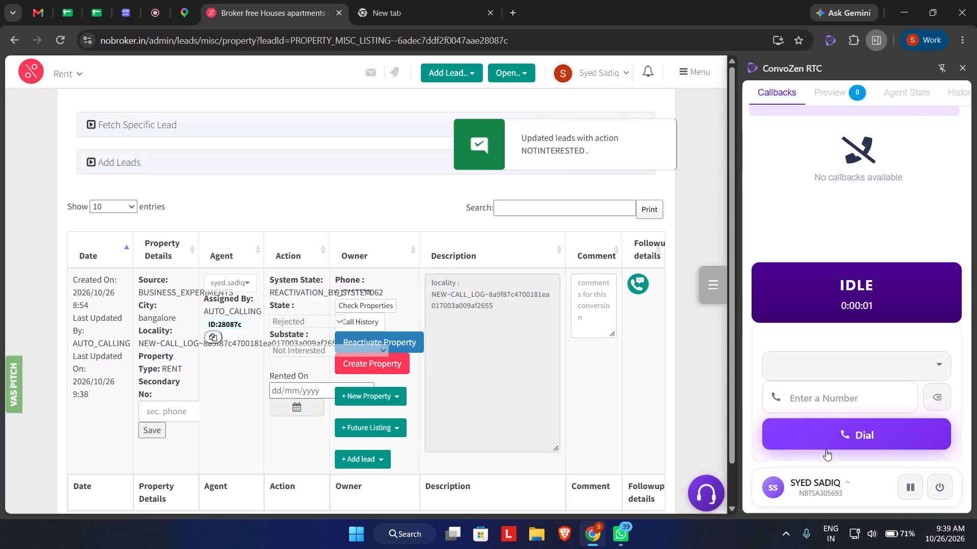
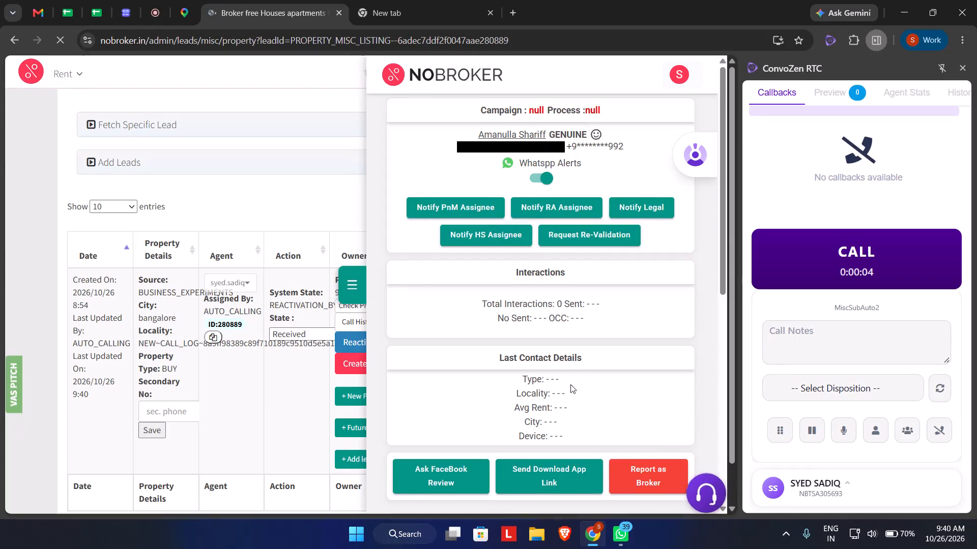
Check the owner's listed property during the call, and set the lead's state to Rejected with substate Sold Out.
{"action": "scroll", "coordinate": [570, 384], "scroll_direction": "down", "scroll_amount": 6}
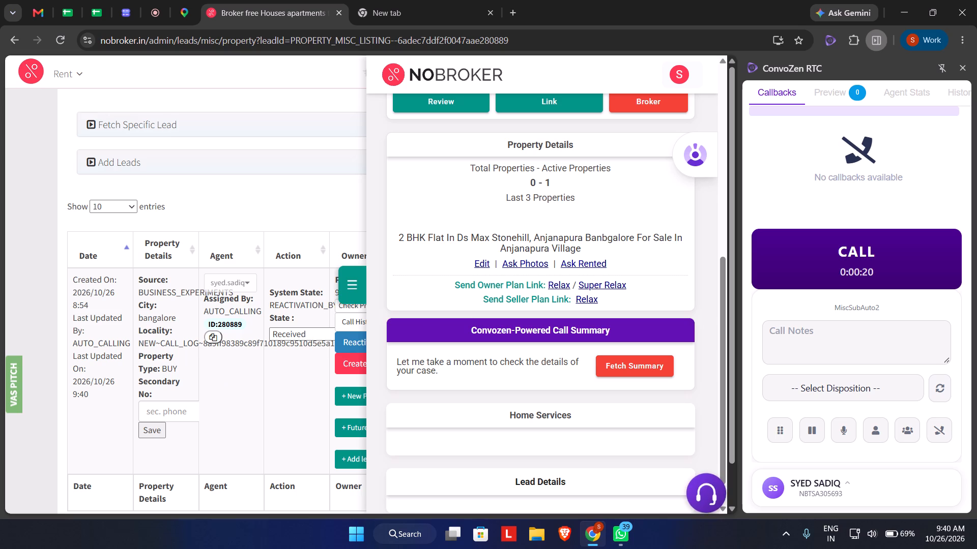
{"action": "left_click", "coordinate": [308, 330]}
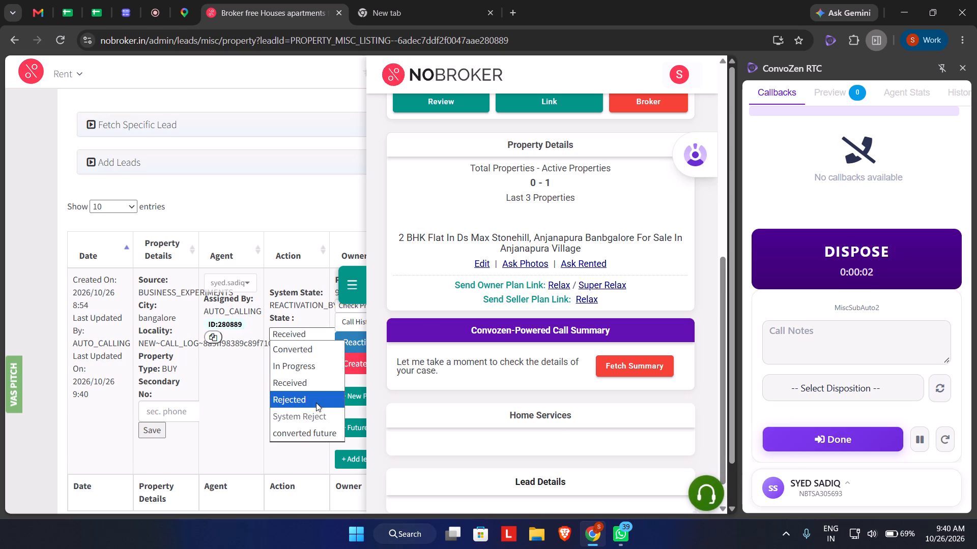
{"action": "left_click", "coordinate": [308, 402]}
{"action": "left_click", "coordinate": [297, 354]}
{"action": "left_click", "coordinate": [272, 260]}
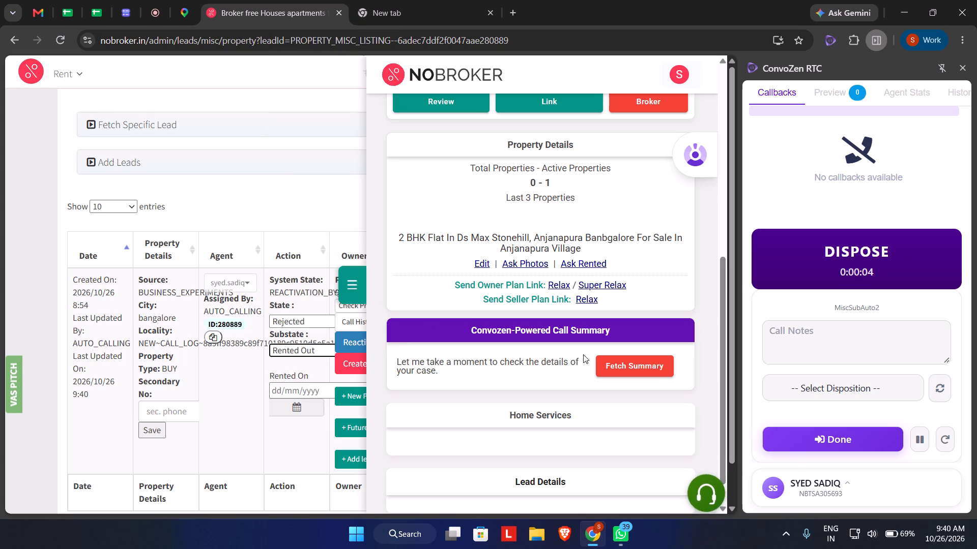
{"action": "left_click", "coordinate": [809, 383]}
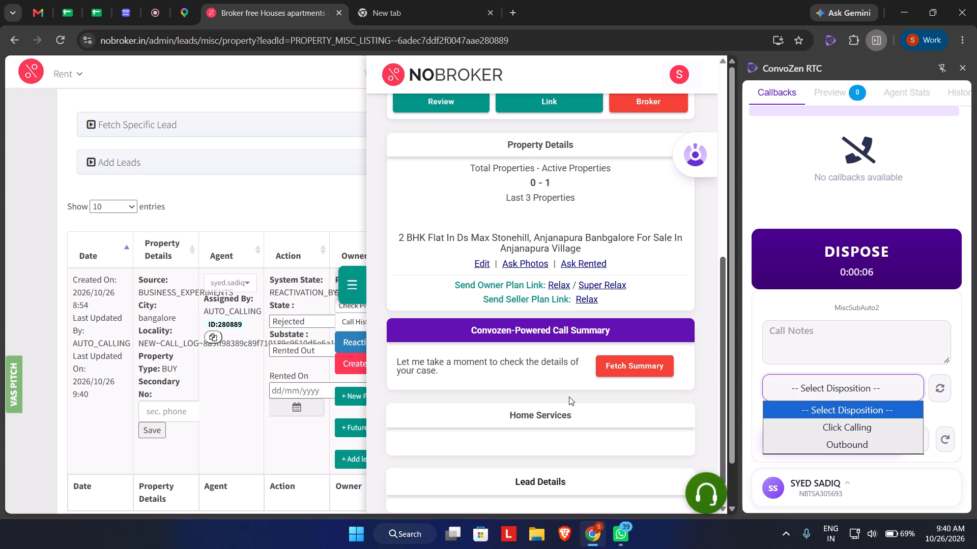
{"action": "left_click", "coordinate": [299, 352]}
{"action": "left_click", "coordinate": [294, 322]}
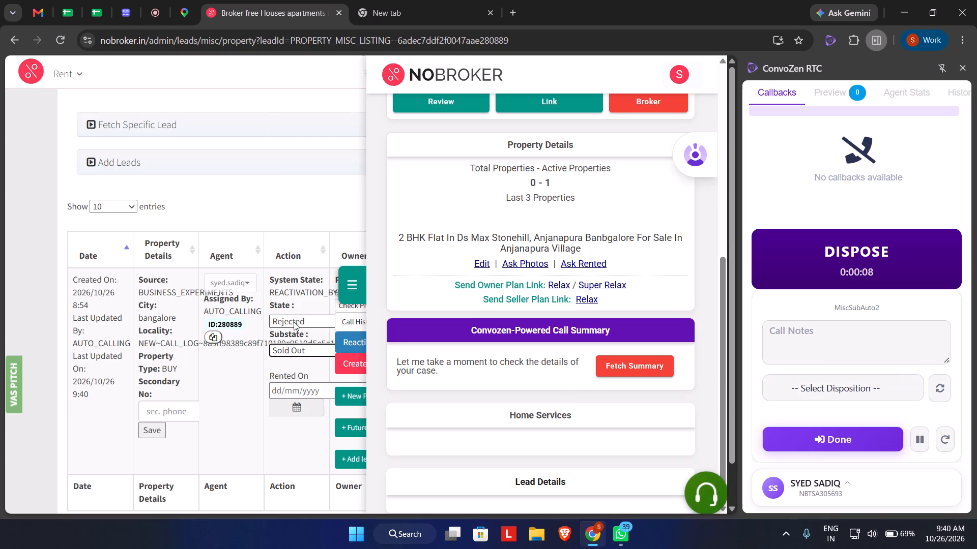
Dispose the ended call as Click Calling, Rejected, Sold Out and submit the disposition.
{"action": "left_click", "coordinate": [808, 388]}
{"action": "left_click", "coordinate": [823, 426]}
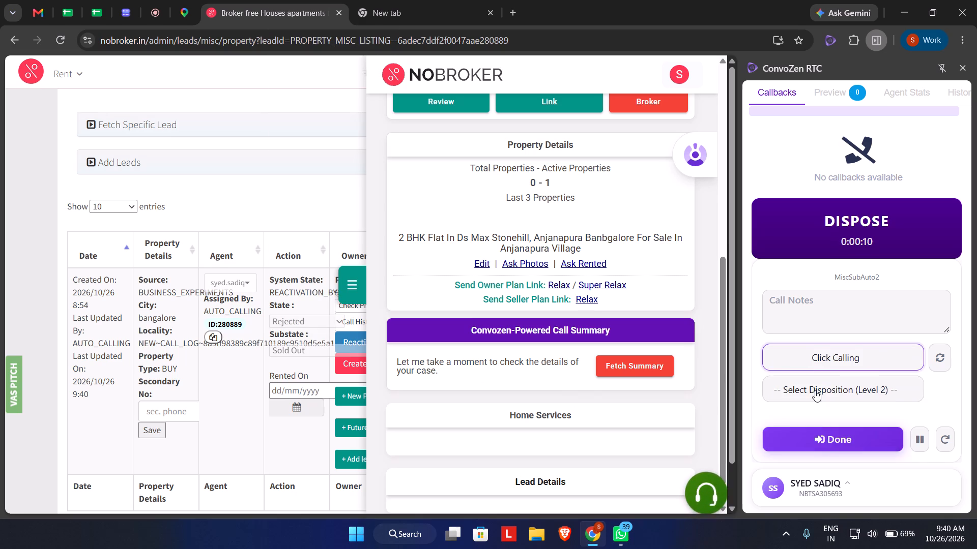
{"action": "left_click", "coordinate": [813, 383]}
{"action": "left_click", "coordinate": [847, 477]}
{"action": "left_click", "coordinate": [835, 393]}
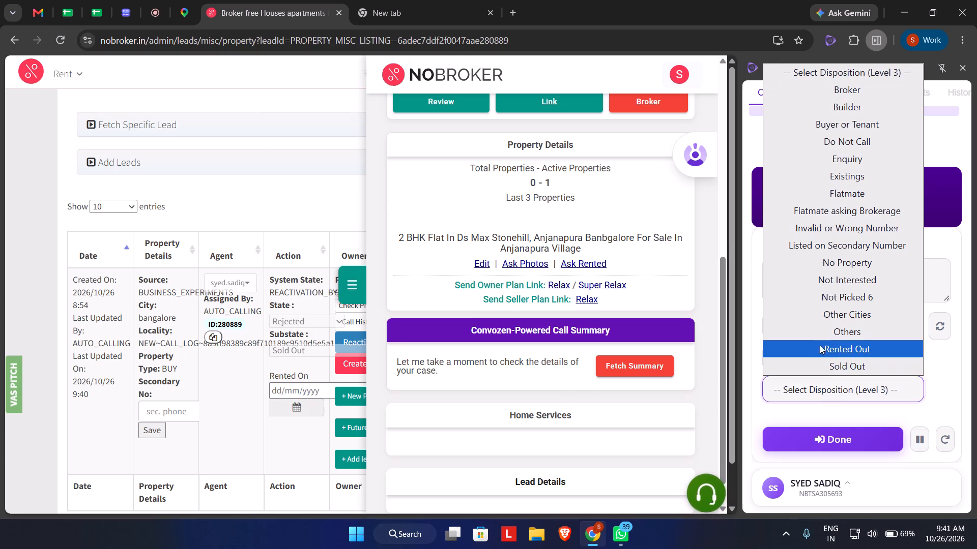
{"action": "left_click", "coordinate": [818, 364]}
{"action": "left_click", "coordinate": [817, 429]}
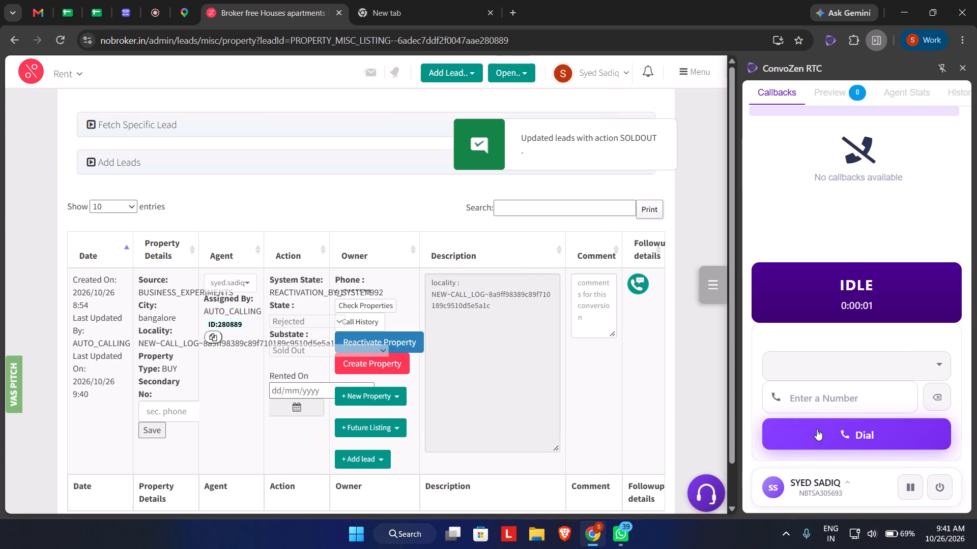
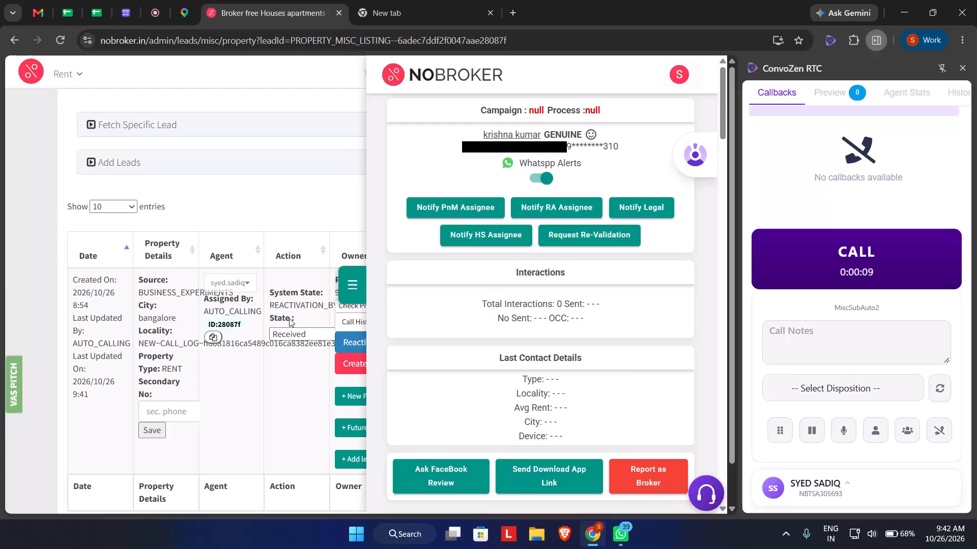
Set the lead's state to In Progress with substate NOTPICK.
{"action": "left_click", "coordinate": [295, 320]}
{"action": "left_click", "coordinate": [290, 339]}
{"action": "left_click", "coordinate": [299, 369]}
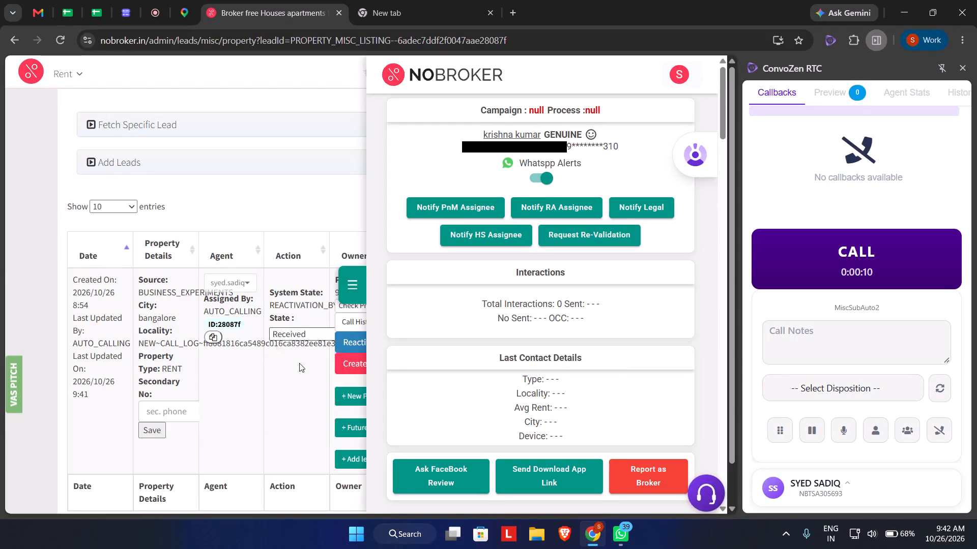
{"action": "left_click", "coordinate": [300, 358]}
{"action": "left_click", "coordinate": [301, 349]}
{"action": "left_click", "coordinate": [308, 436]}
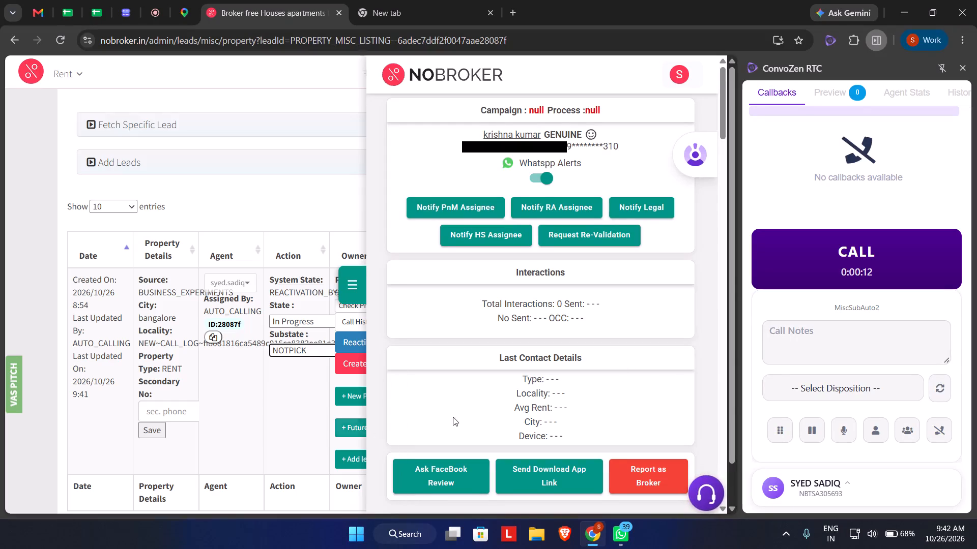
Dispose the call as Outbound, Not Picked, Voice Mail, end it, and submit the disposition.
{"action": "left_click", "coordinate": [814, 392]}
{"action": "left_click", "coordinate": [814, 436]}
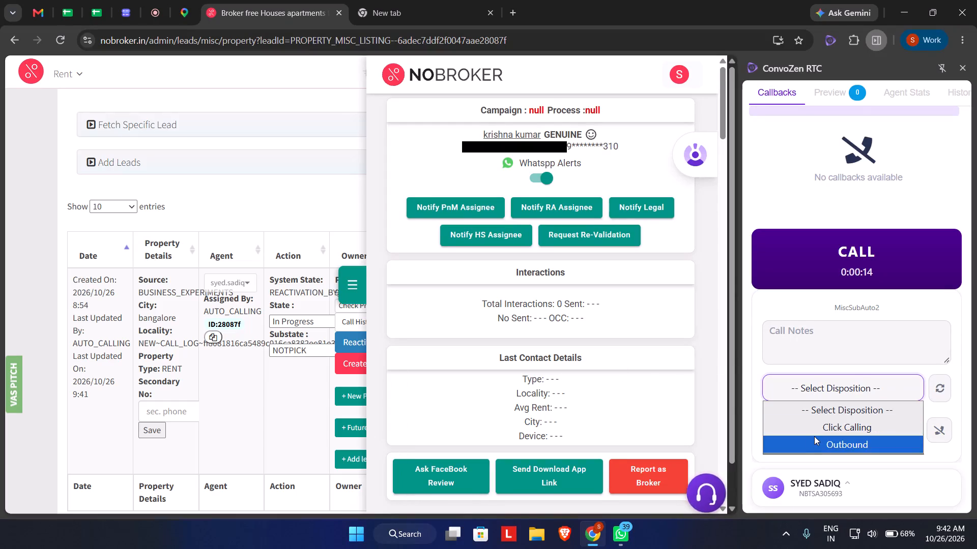
{"action": "left_click", "coordinate": [812, 389]}
{"action": "left_click", "coordinate": [814, 425]}
{"action": "left_click", "coordinate": [817, 387]}
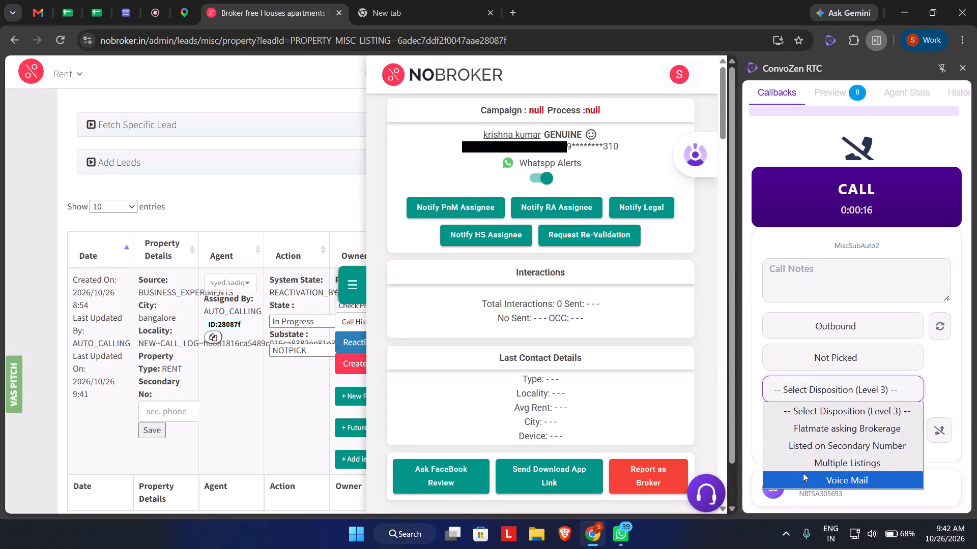
{"action": "left_click", "coordinate": [803, 473]}
{"action": "left_click", "coordinate": [932, 441]}
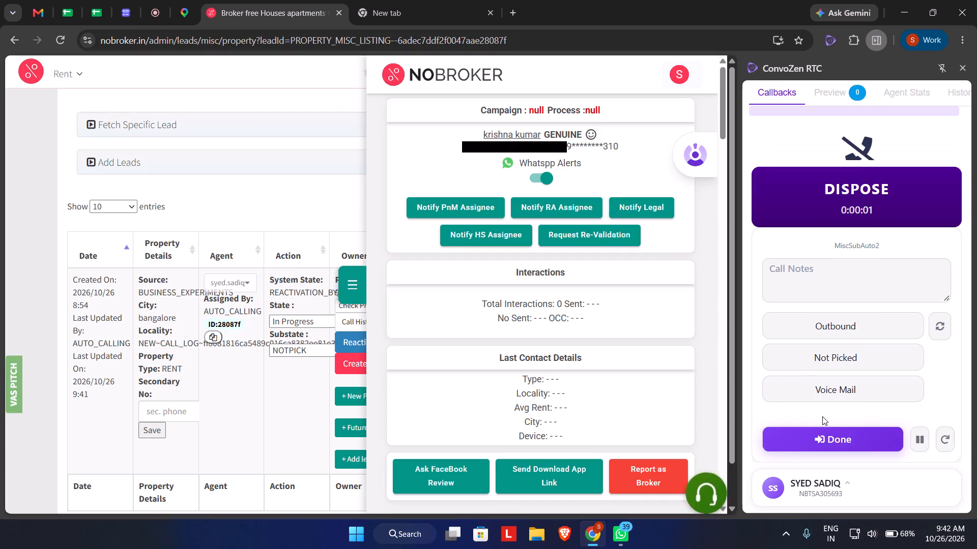
{"action": "left_click", "coordinate": [818, 434]}
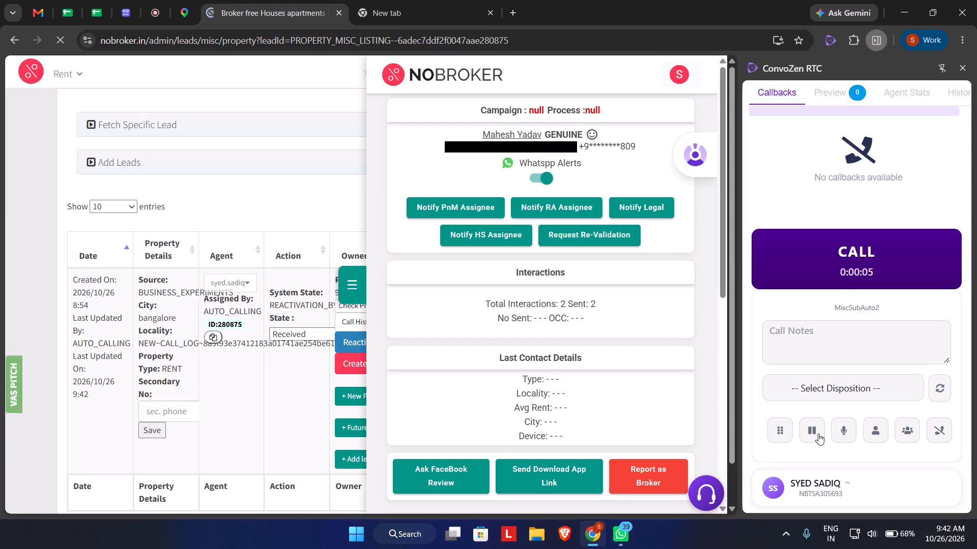
Review the owner's interactions, last contact details and property details during the call.
{"action": "scroll", "coordinate": [730, 455], "scroll_direction": "down", "scroll_amount": 4}
{"action": "scroll", "coordinate": [630, 369], "scroll_direction": "down", "scroll_amount": 6}
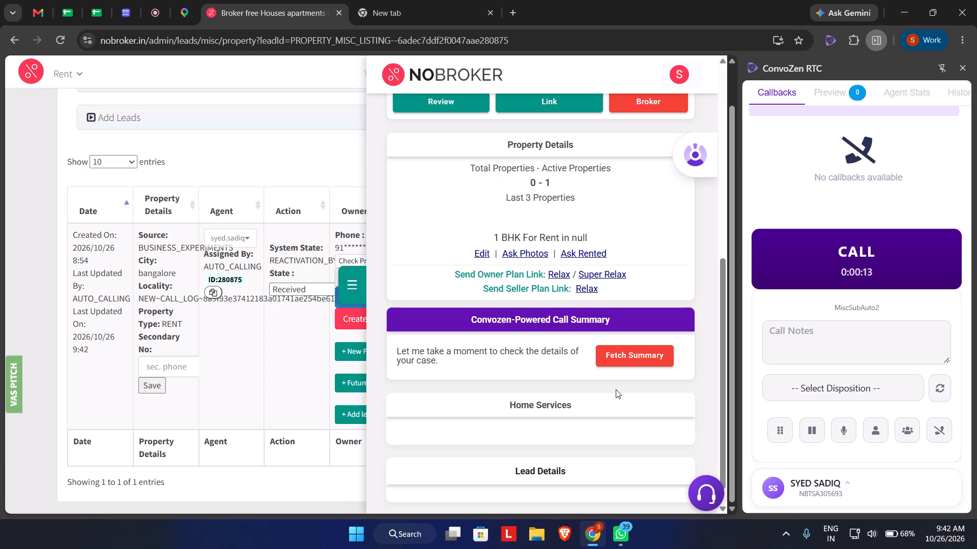
{"action": "scroll", "coordinate": [616, 389], "scroll_direction": "up", "scroll_amount": 3}
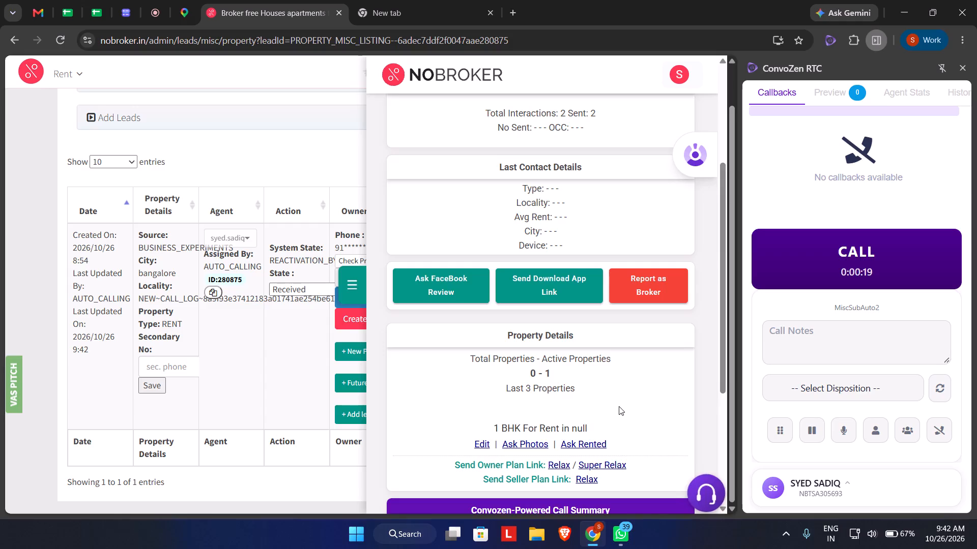
{"action": "scroll", "coordinate": [619, 406], "scroll_direction": "up", "scroll_amount": 6}
{"action": "scroll", "coordinate": [618, 410], "scroll_direction": "down", "scroll_amount": 2}
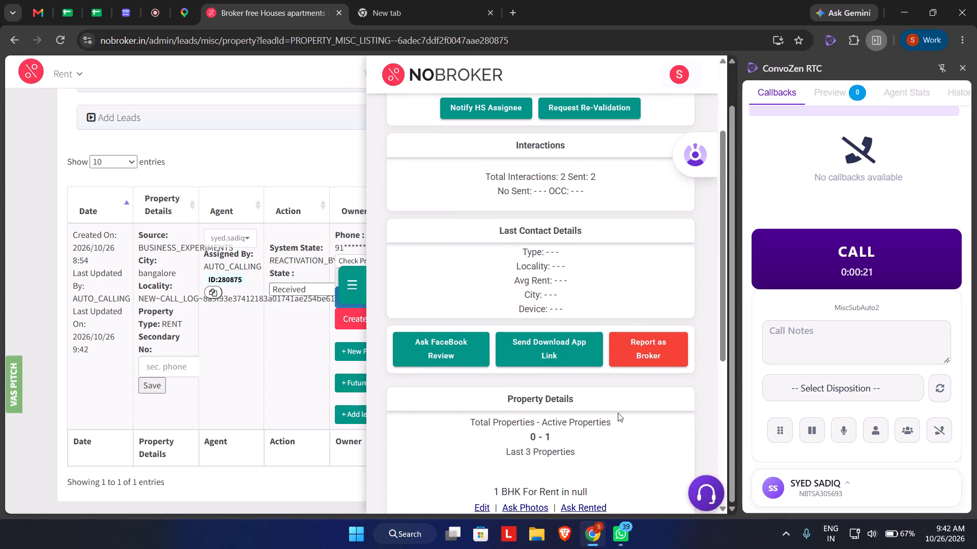
{"action": "scroll", "coordinate": [618, 413], "scroll_direction": "down", "scroll_amount": 2}
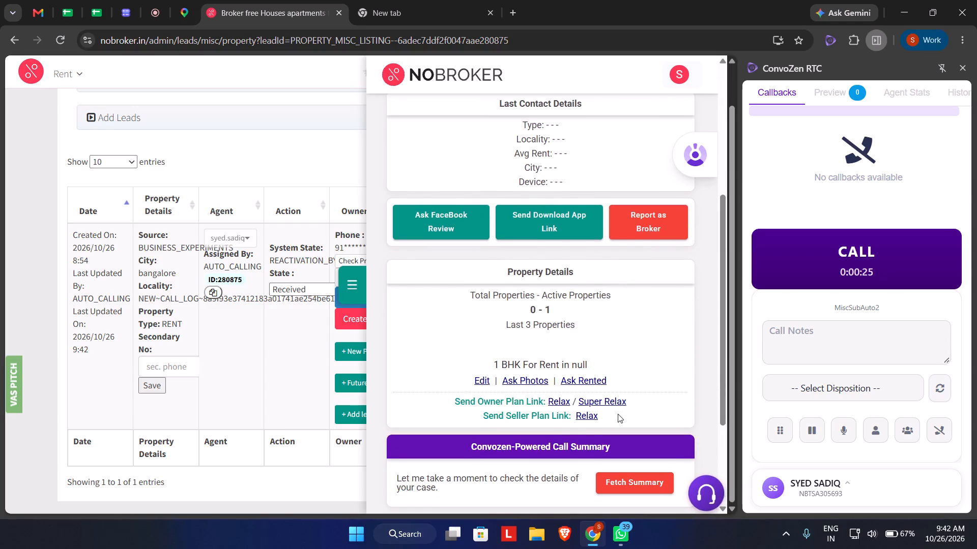
Set the lead's state to Rejected with substate Wrong Number.
{"action": "left_click", "coordinate": [308, 290]}
{"action": "left_click", "coordinate": [311, 349]}
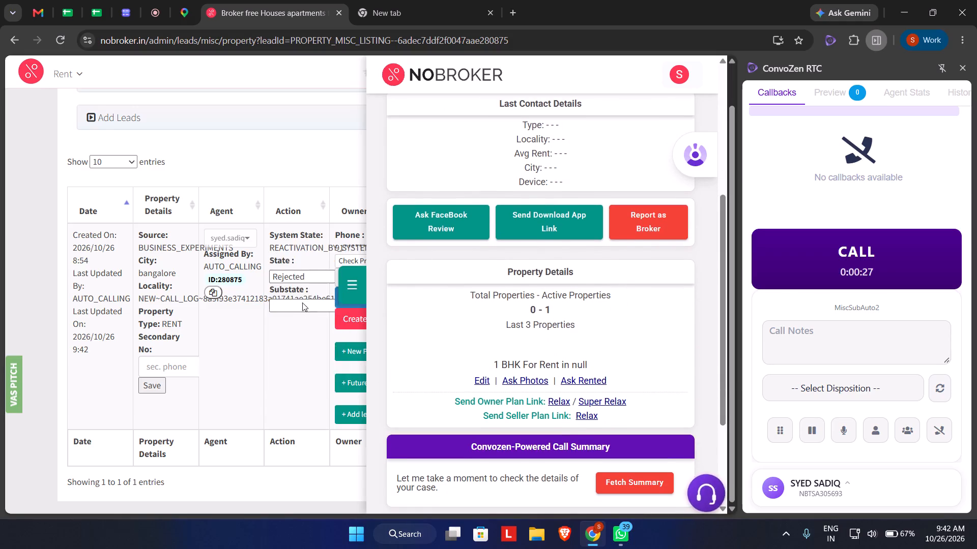
{"action": "left_click", "coordinate": [301, 309]}
{"action": "scroll", "coordinate": [305, 299], "scroll_direction": "down", "scroll_amount": 2}
{"action": "left_click", "coordinate": [304, 288]}
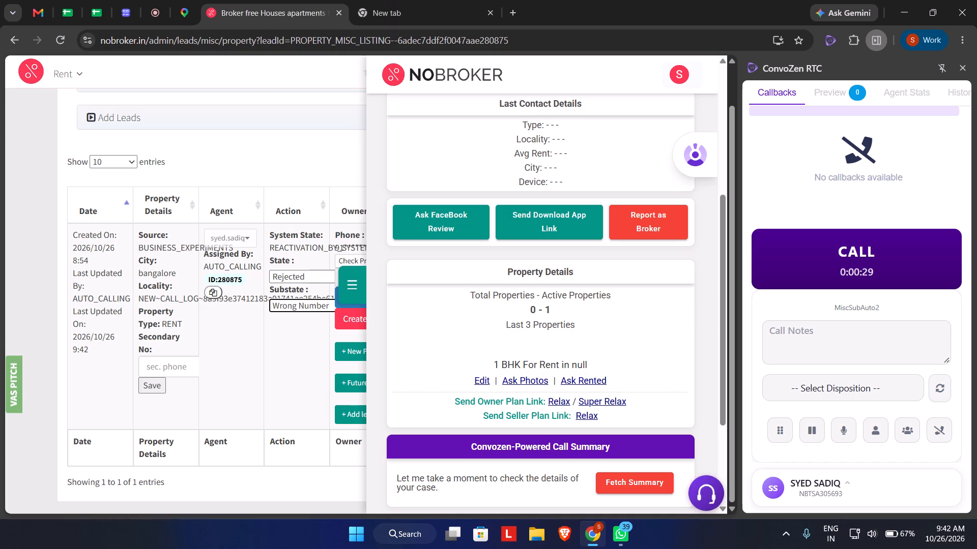
Dispose the call under Click Calling with the level 3 disposition Invalid or Wrong Number, and submit it.
{"action": "left_click", "coordinate": [814, 387]}
{"action": "left_click_drag", "start_coordinate": [832, 439], "coordinate": [831, 423]}
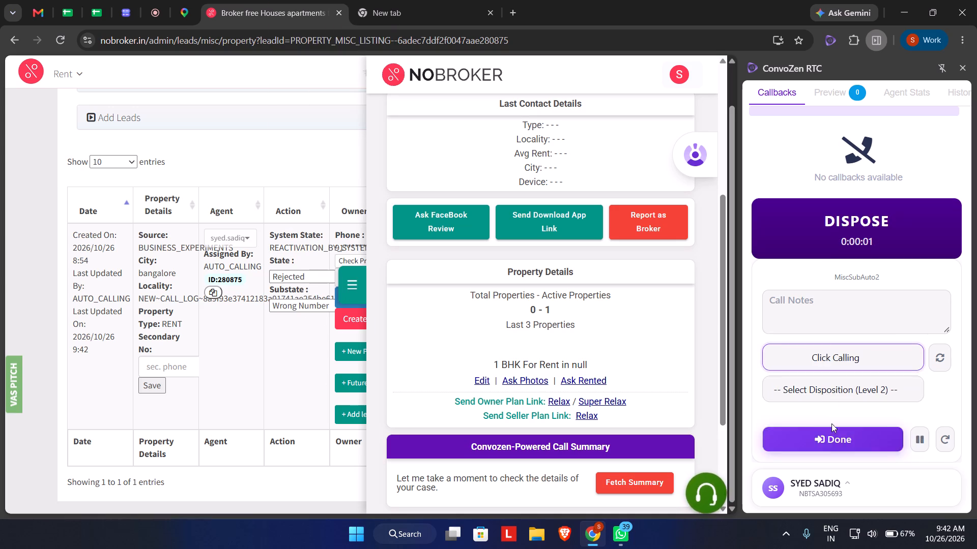
{"action": "left_click", "coordinate": [825, 392]}
{"action": "left_click", "coordinate": [841, 474]}
{"action": "left_click", "coordinate": [826, 396]}
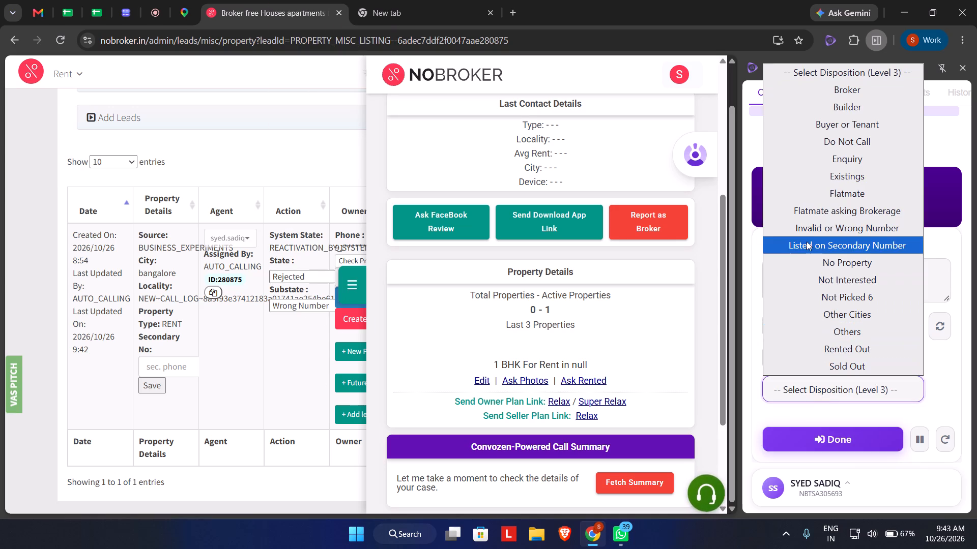
{"action": "left_click", "coordinate": [804, 232]}
{"action": "left_click", "coordinate": [795, 432]}
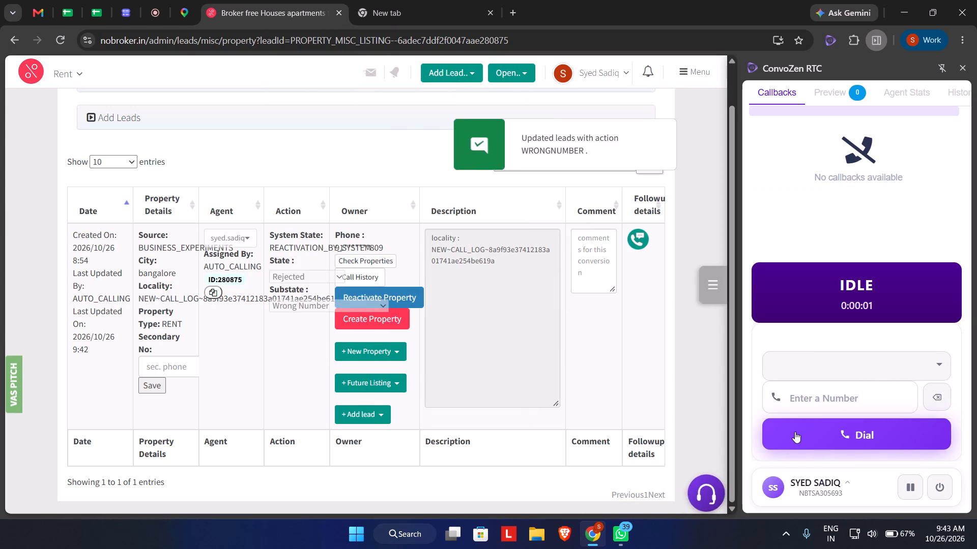
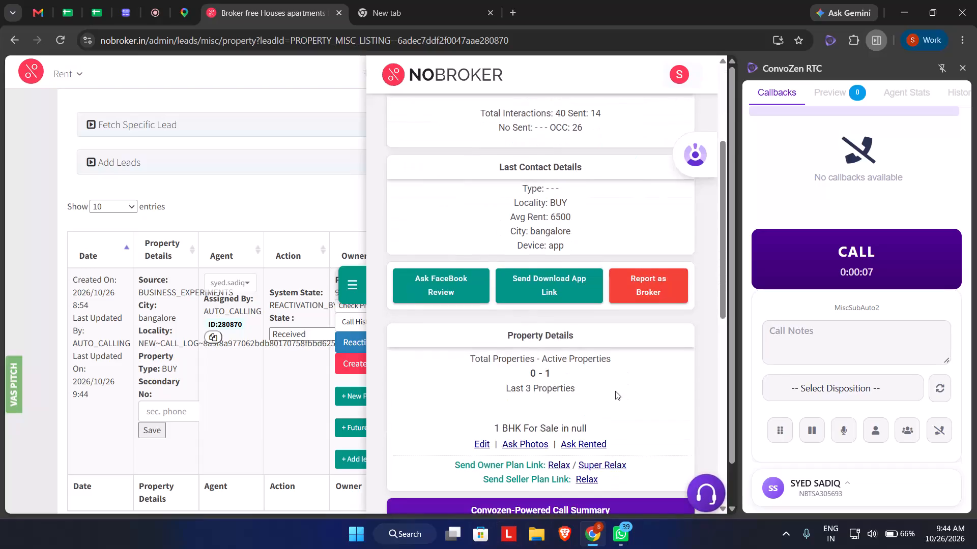
Check the lead owner's existing property listings in the listing dashboard during the call, and close the dashboard.
{"action": "scroll", "coordinate": [615, 394], "scroll_direction": "down", "scroll_amount": 1}
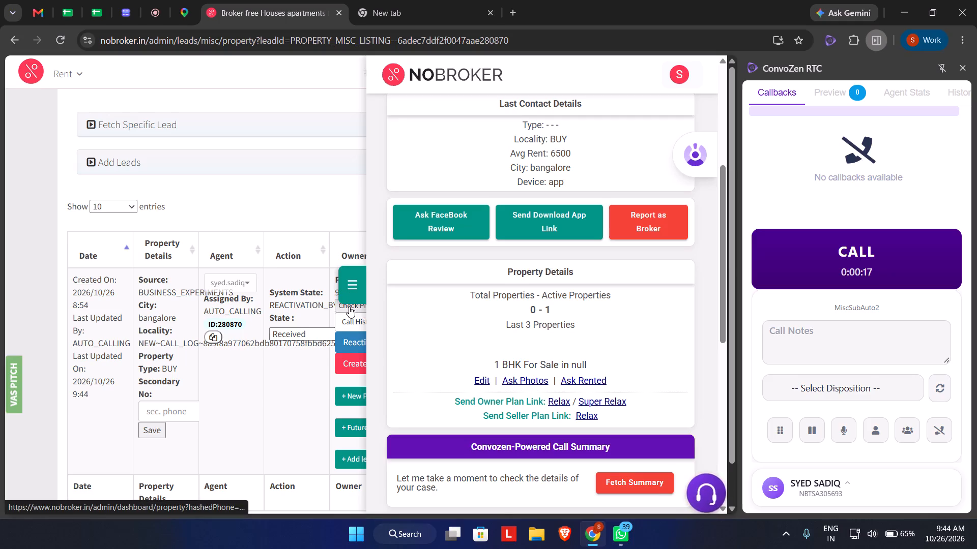
{"action": "left_click", "coordinate": [353, 289]}
{"action": "left_click", "coordinate": [375, 309]}
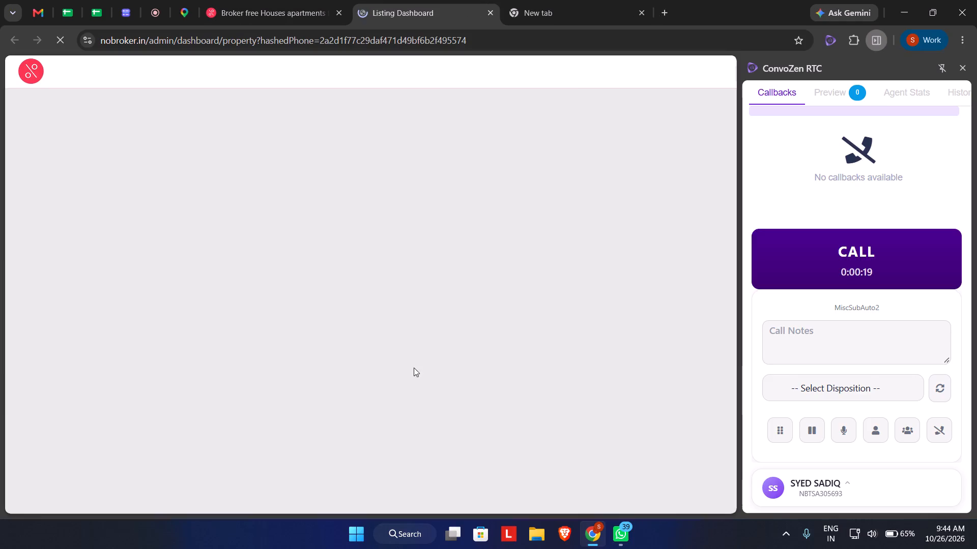
{"action": "scroll", "coordinate": [337, 191], "scroll_direction": "down", "scroll_amount": 14}
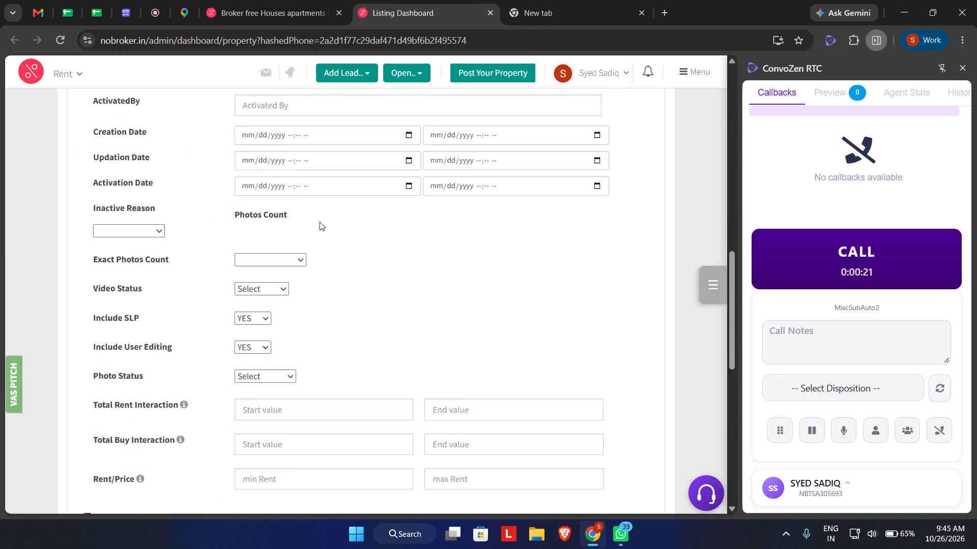
{"action": "scroll", "coordinate": [320, 222], "scroll_direction": "down", "scroll_amount": 10}
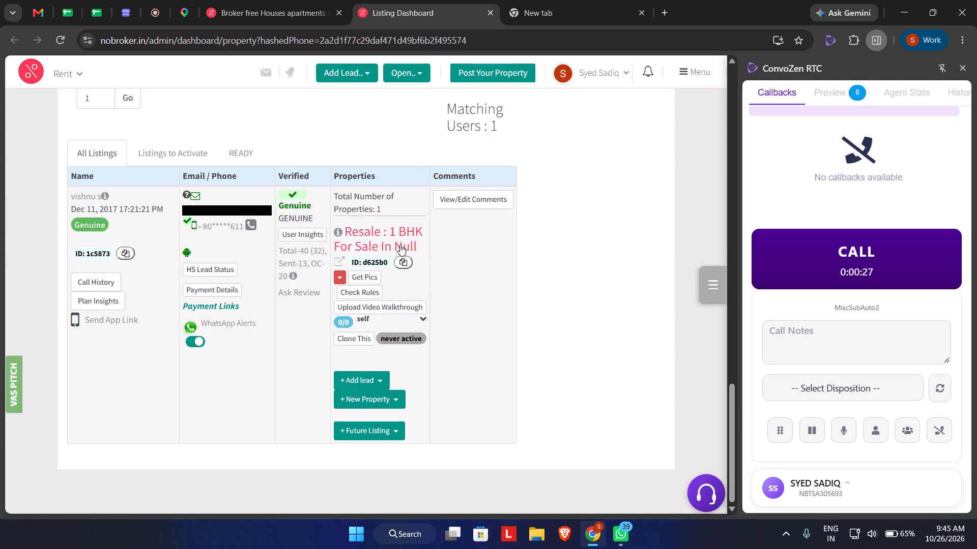
{"action": "left_click", "coordinate": [485, 11]}
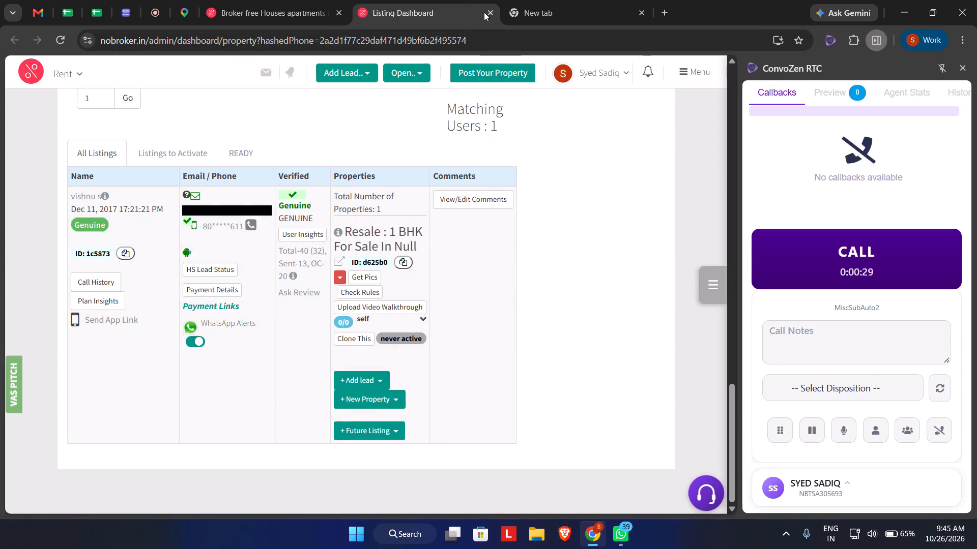
{"action": "left_click", "coordinate": [492, 15]}
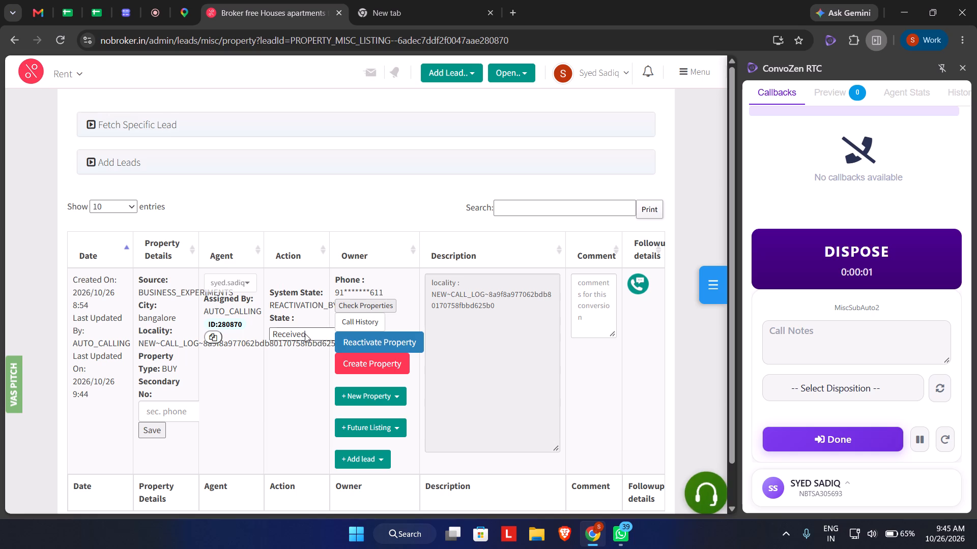
Set the lead's state to Rejected with substate Wrong Number.
{"action": "left_click", "coordinate": [305, 333]}
{"action": "left_click", "coordinate": [305, 397]}
{"action": "left_click", "coordinate": [327, 350]}
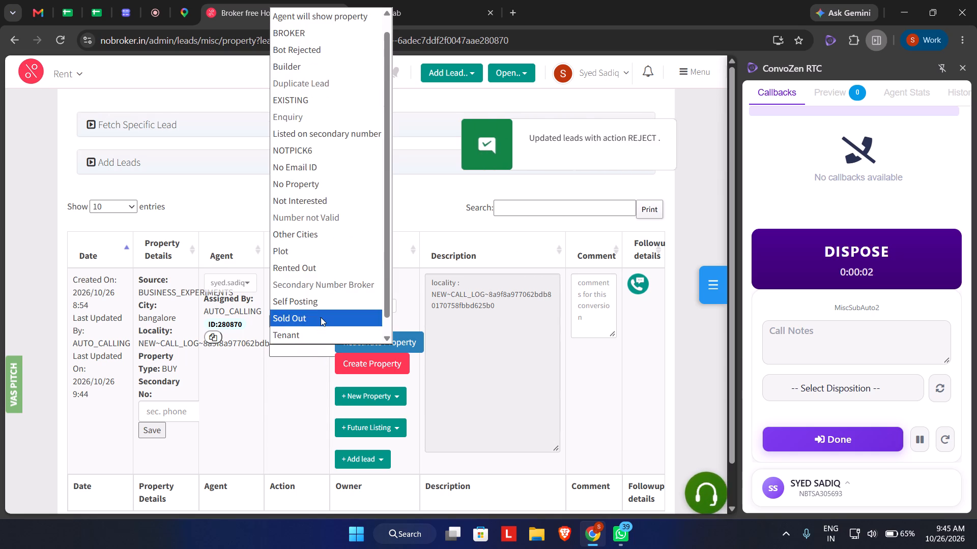
{"action": "scroll", "coordinate": [310, 328], "scroll_direction": "down", "scroll_amount": 3}
{"action": "left_click", "coordinate": [315, 339]}
Dispose the call as Click Calling, Rejected, with the level 3 disposition Invalid or Wrong Number, and submit it.
{"action": "left_click", "coordinate": [855, 381]}
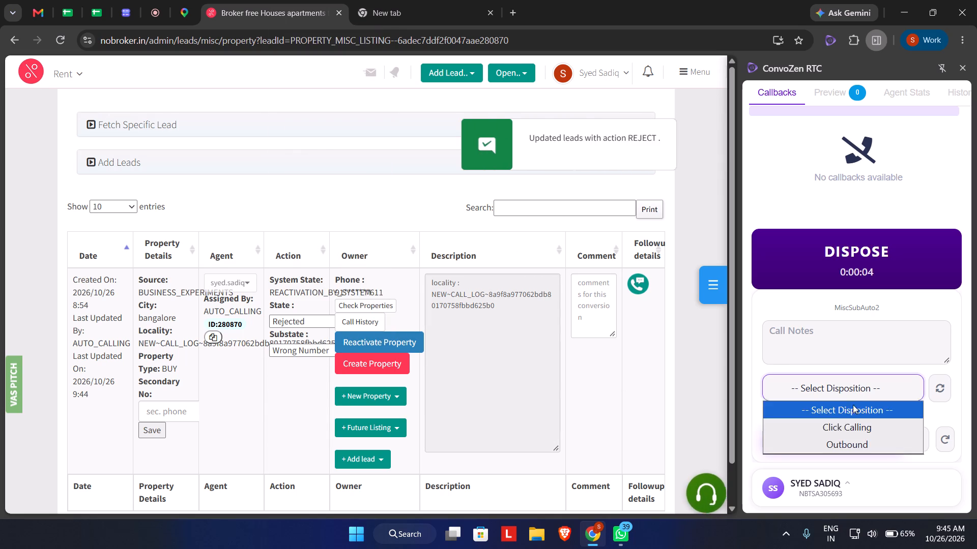
{"action": "left_click", "coordinate": [865, 431]}
{"action": "left_click", "coordinate": [869, 399]}
{"action": "left_click", "coordinate": [865, 471]}
{"action": "left_click", "coordinate": [861, 393]}
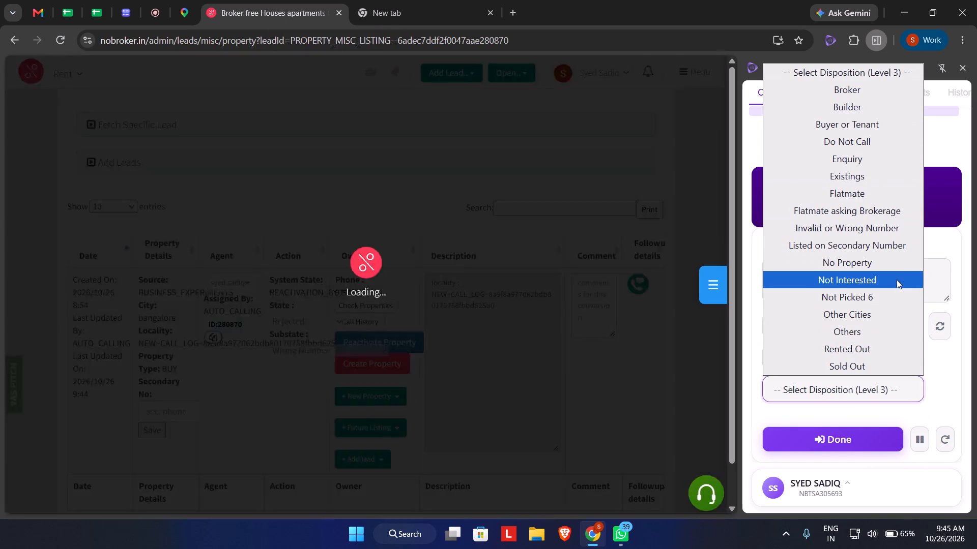
{"action": "left_click", "coordinate": [880, 223]}
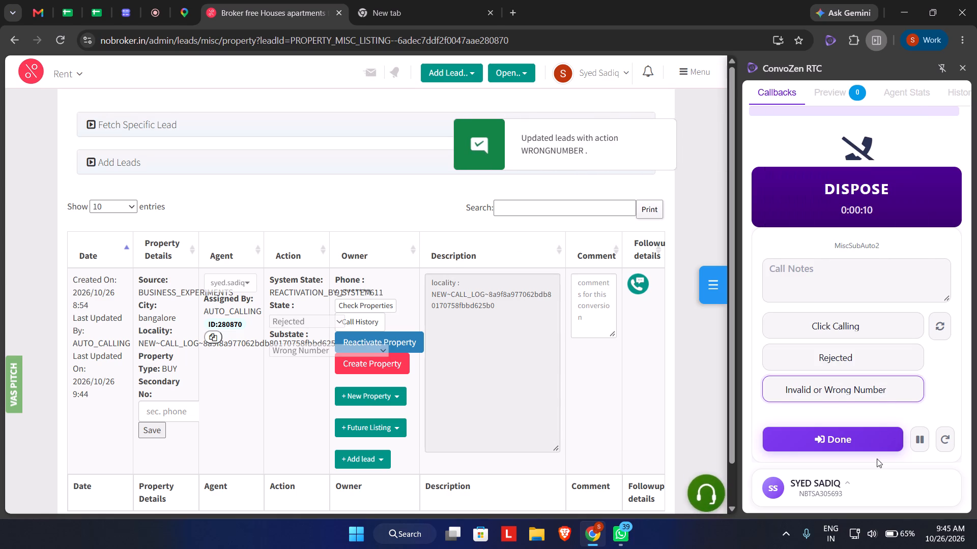
{"action": "left_click", "coordinate": [873, 439]}
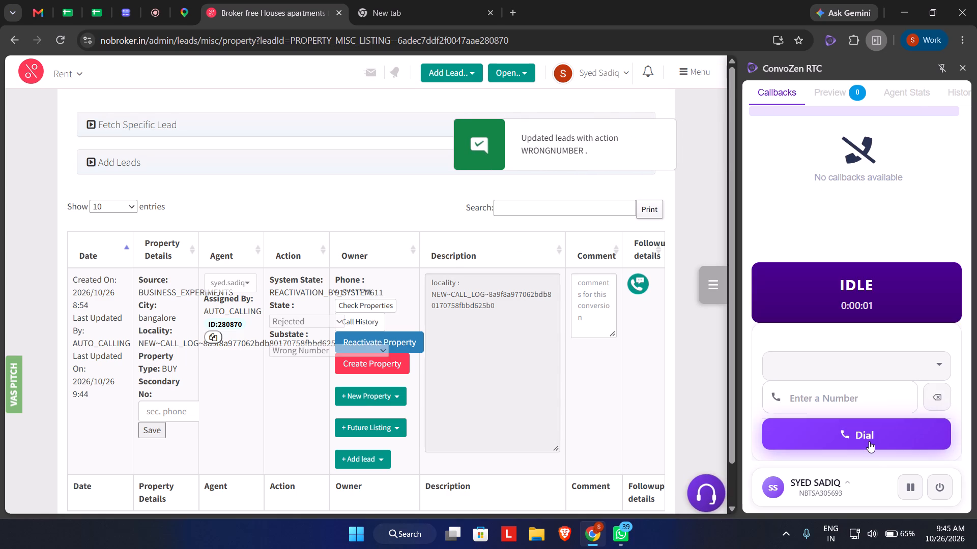
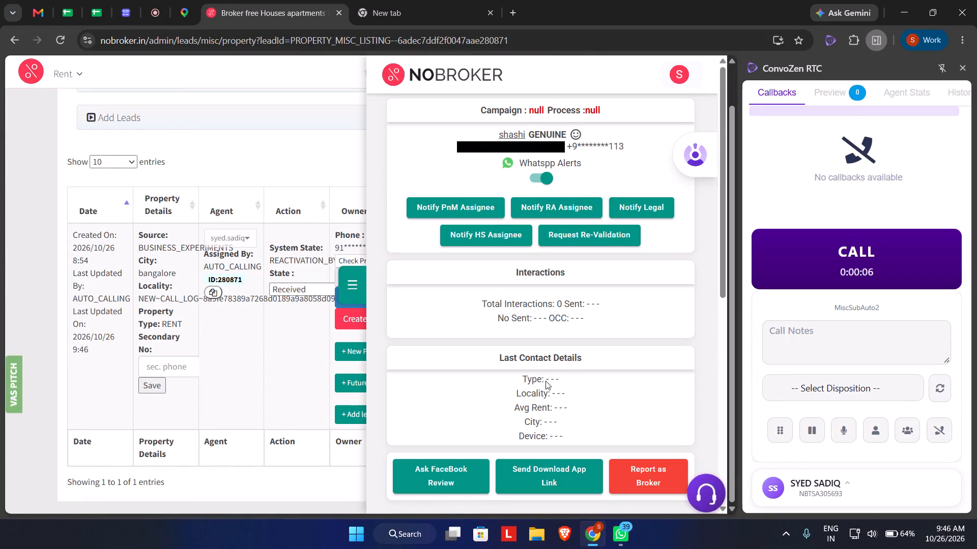
Review the owner's property details during the call, and set the lead's state to Rejected with substate Wrong Number.
{"action": "scroll", "coordinate": [556, 433], "scroll_direction": "down", "scroll_amount": 4}
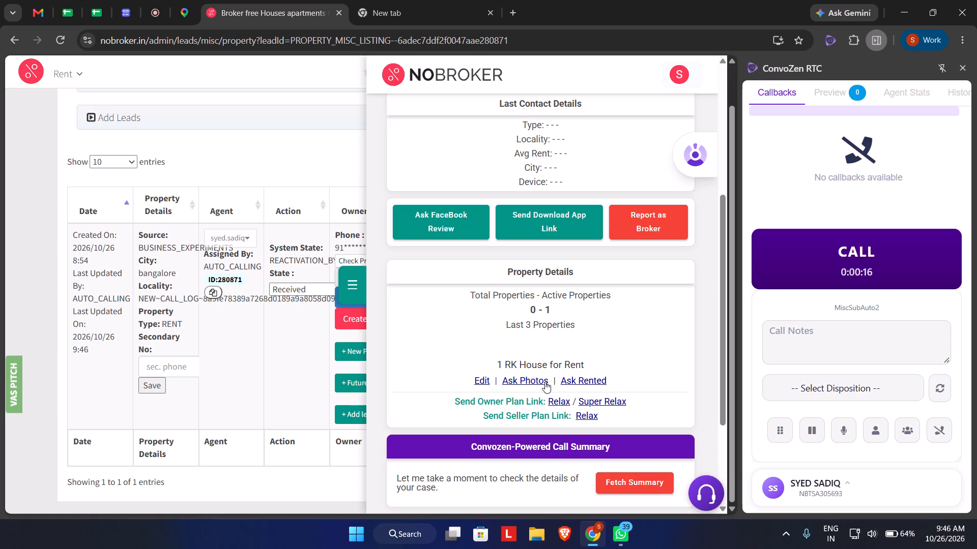
{"action": "left_click", "coordinate": [358, 269]}
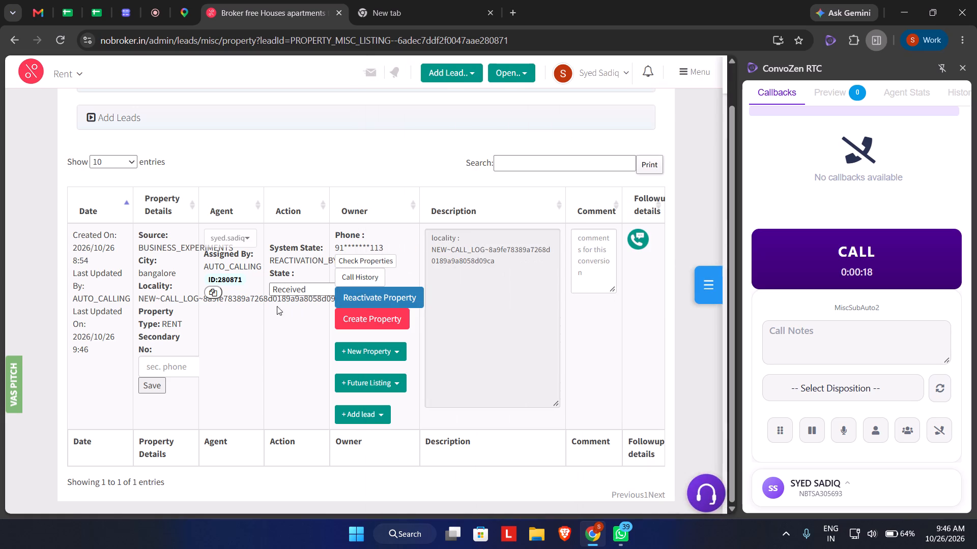
{"action": "left_click", "coordinate": [297, 285]}
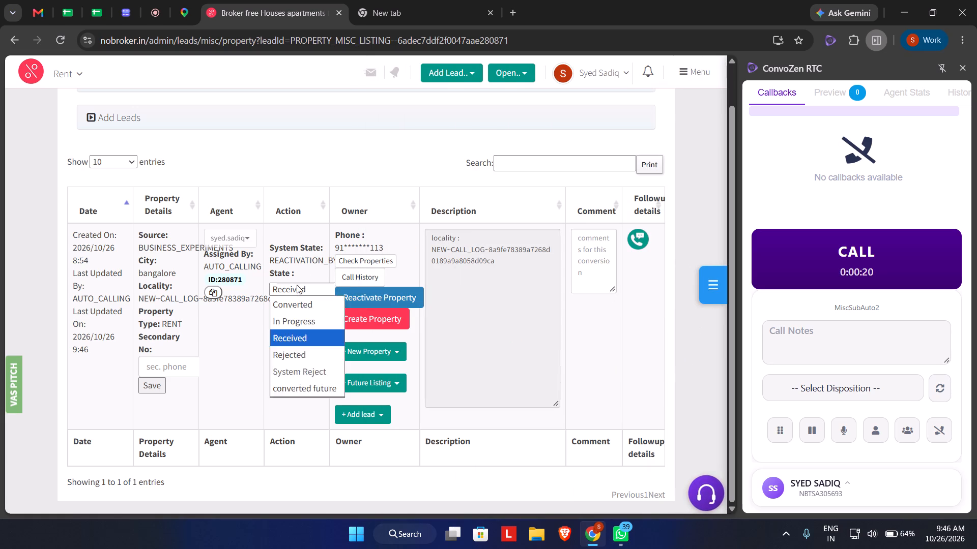
{"action": "left_click", "coordinate": [290, 351]}
{"action": "left_click", "coordinate": [284, 302]}
{"action": "scroll", "coordinate": [294, 273], "scroll_direction": "down", "scroll_amount": 3}
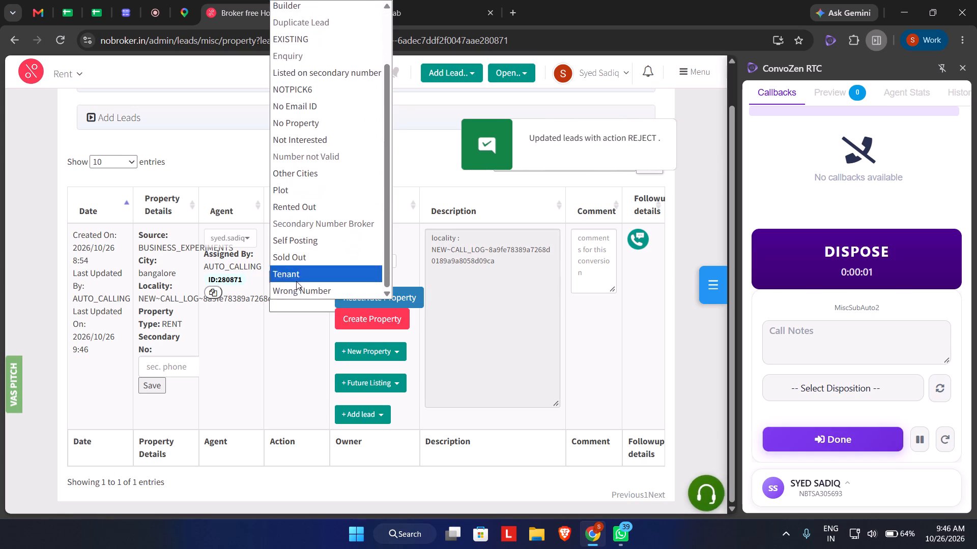
{"action": "left_click", "coordinate": [299, 293]}
Dispose the call as Click Calling, Rejected, with the level 3 disposition Invalid or Wrong Number, and submit it.
{"action": "left_click", "coordinate": [801, 408]}
{"action": "left_click", "coordinate": [806, 392]}
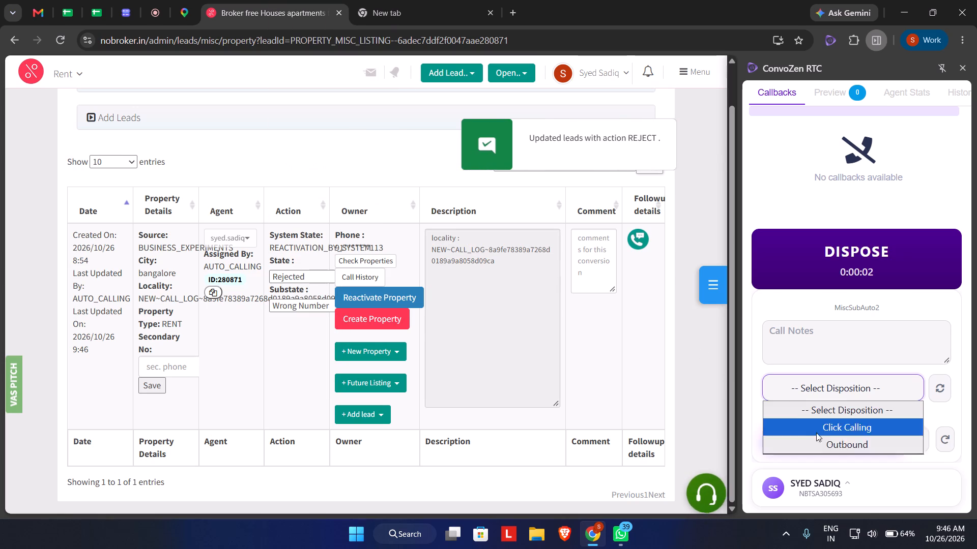
{"action": "left_click", "coordinate": [818, 426]}
{"action": "left_click", "coordinate": [821, 395]}
{"action": "left_click", "coordinate": [824, 476]}
{"action": "left_click", "coordinate": [820, 404]}
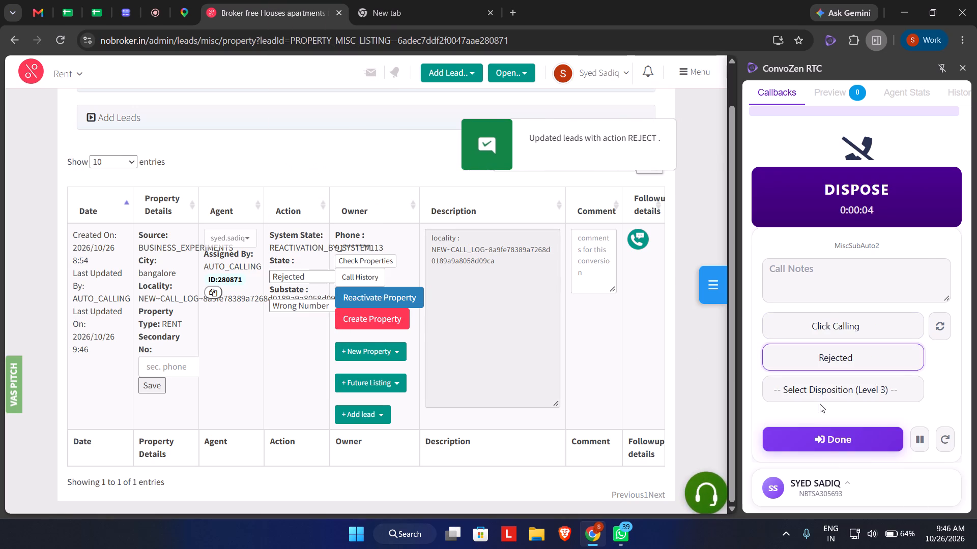
{"action": "left_click", "coordinate": [811, 388]}
{"action": "scroll", "coordinate": [804, 345], "scroll_direction": "down", "scroll_amount": 4}
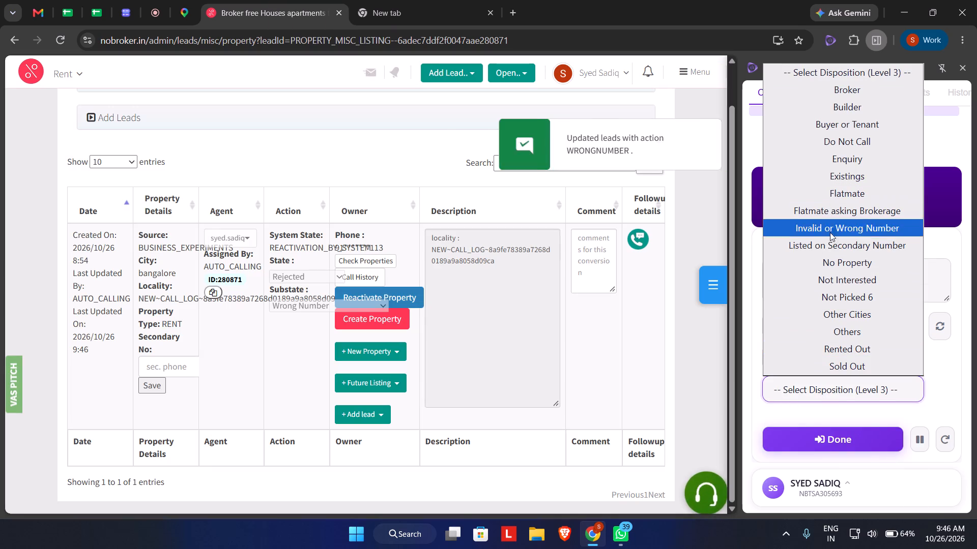
{"action": "left_click", "coordinate": [833, 226]}
{"action": "left_click", "coordinate": [854, 436]}
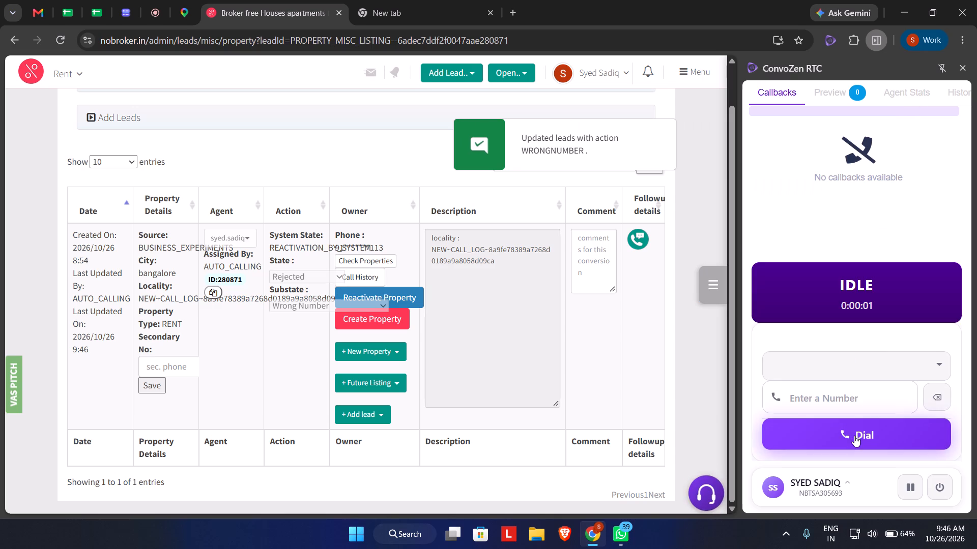
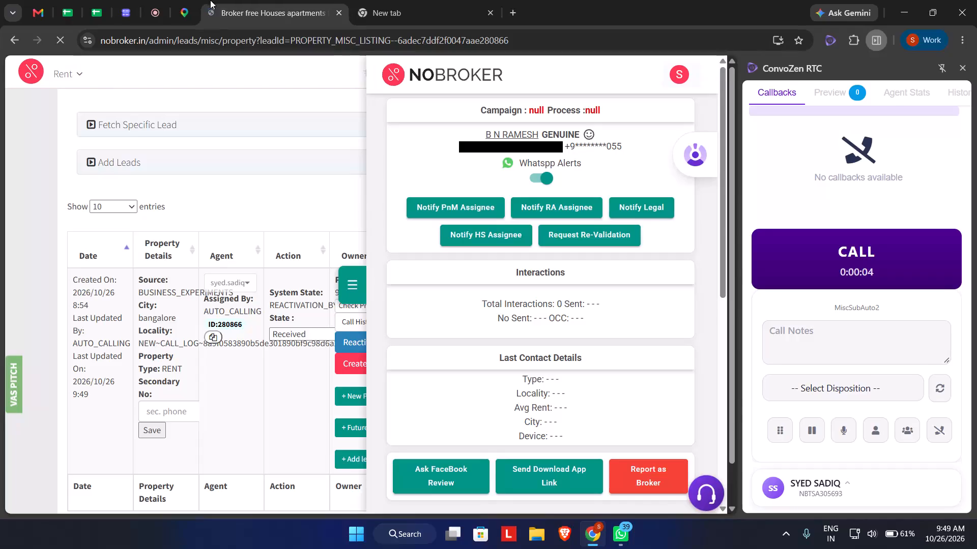
Mute the site open in the pinned browser tab with the red record icon.
{"action": "right_click", "coordinate": [149, 11]}
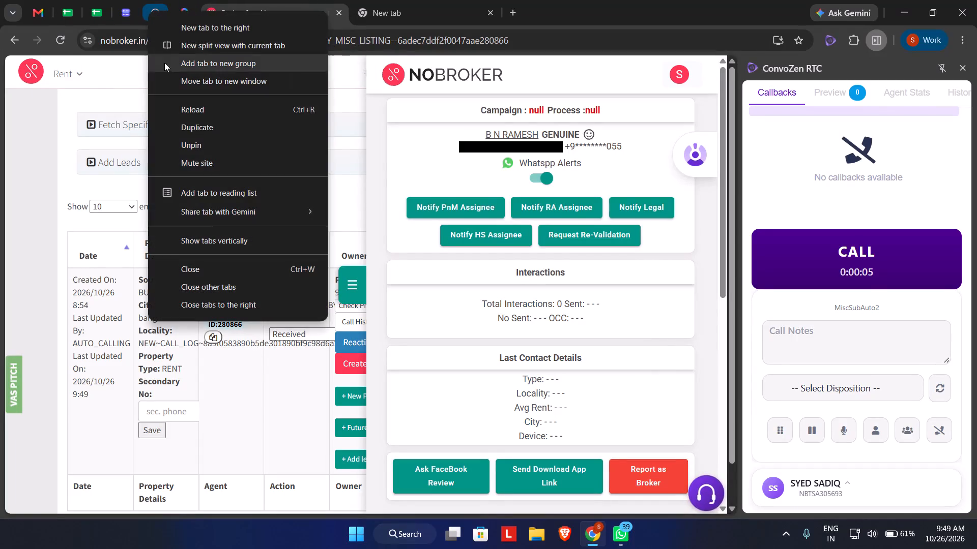
{"action": "left_click", "coordinate": [211, 166]}
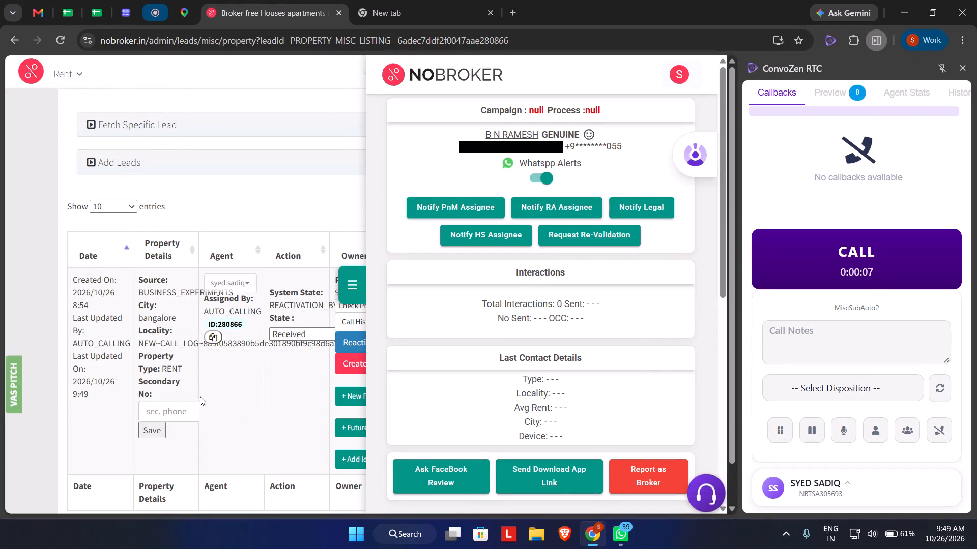
Review the owner's property details during the call, and set the lead's state to Rejected with substate Rented Out.
{"action": "scroll", "coordinate": [492, 381], "scroll_direction": "down", "scroll_amount": 6}
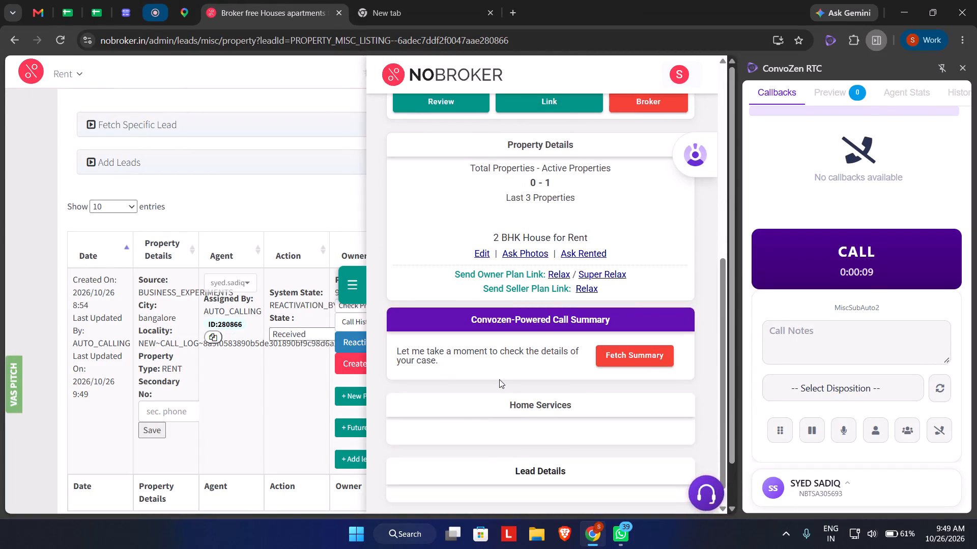
{"action": "left_click", "coordinate": [297, 334]}
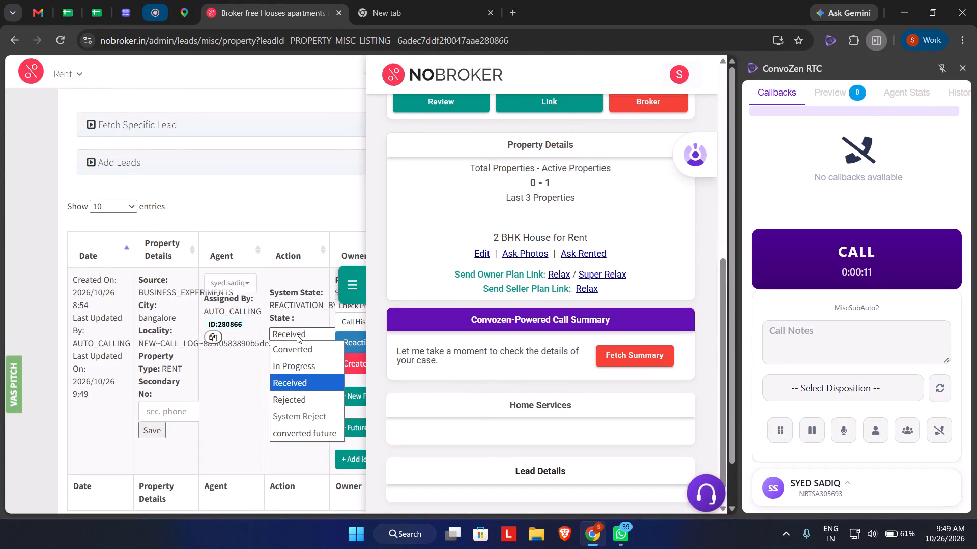
{"action": "left_click", "coordinate": [299, 399]}
{"action": "left_click", "coordinate": [275, 349]}
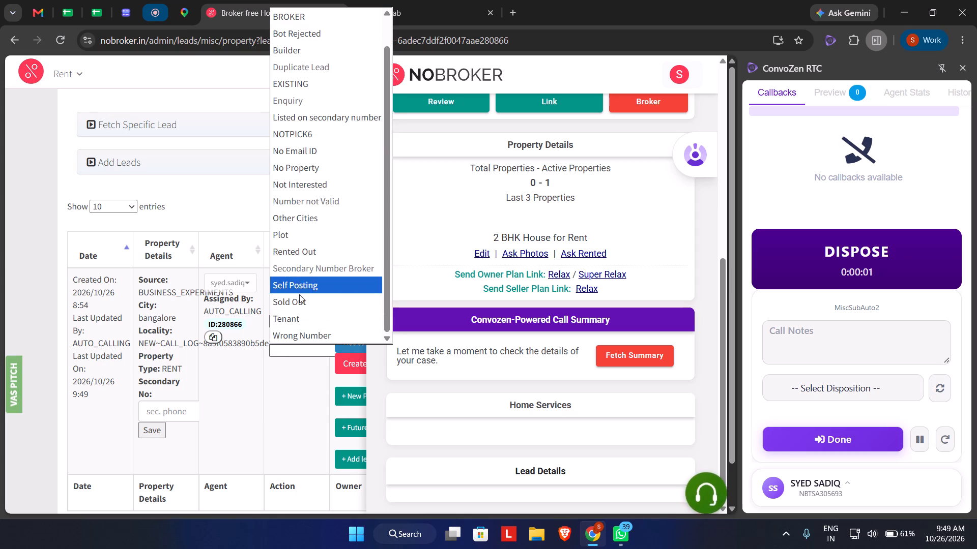
{"action": "left_click", "coordinate": [290, 249]}
Dispose the call as Click Calling, Rejected, with the level 3 disposition Rented Out, and submit it.
{"action": "left_click", "coordinate": [810, 387]}
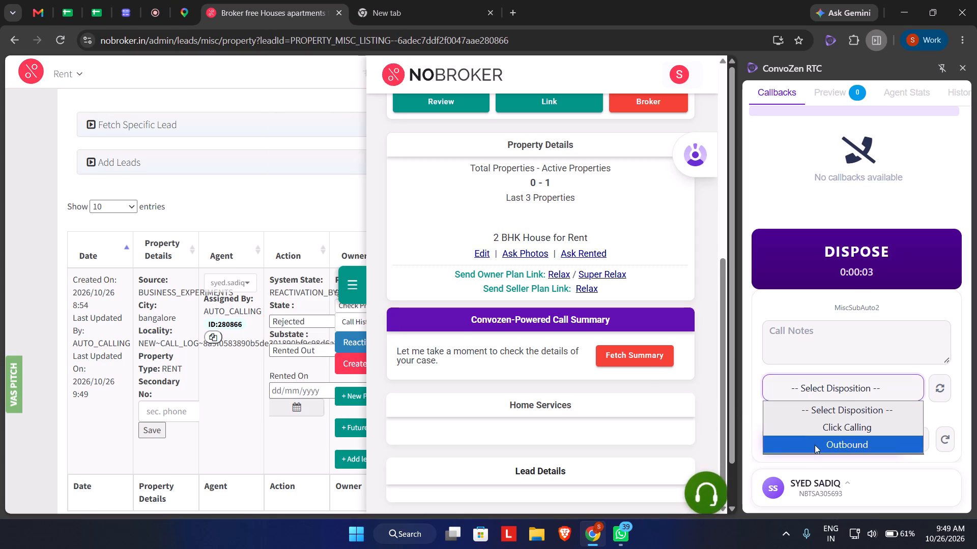
{"action": "left_click", "coordinate": [814, 425]}
{"action": "left_click", "coordinate": [809, 356]}
{"action": "left_click", "coordinate": [813, 359]}
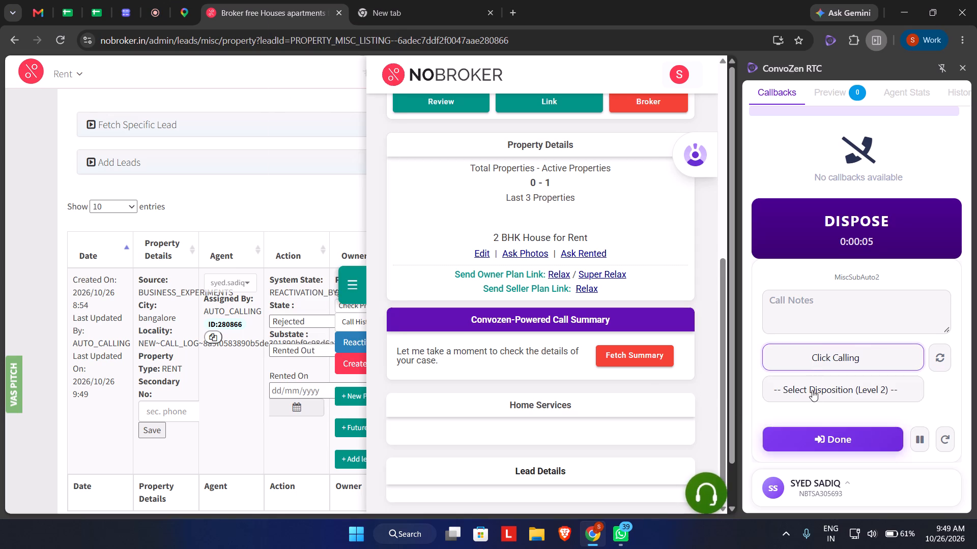
{"action": "left_click", "coordinate": [812, 391]}
{"action": "left_click", "coordinate": [818, 477]}
{"action": "left_click", "coordinate": [803, 395]}
{"action": "left_click", "coordinate": [807, 352]}
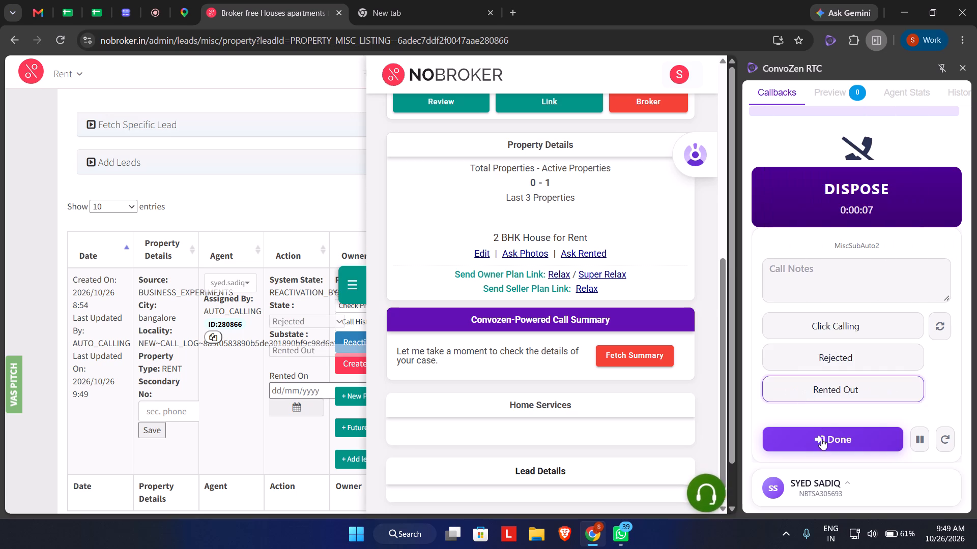
{"action": "left_click", "coordinate": [821, 439]}
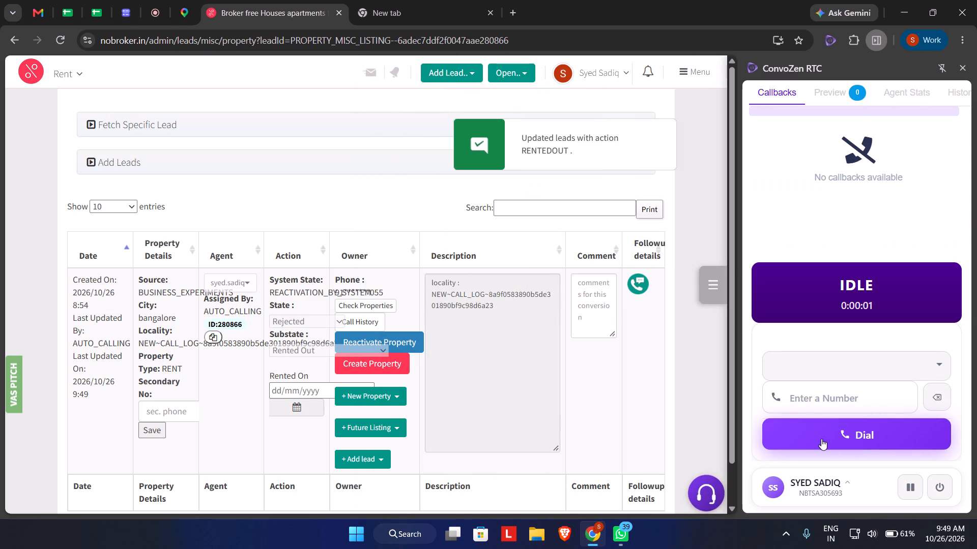
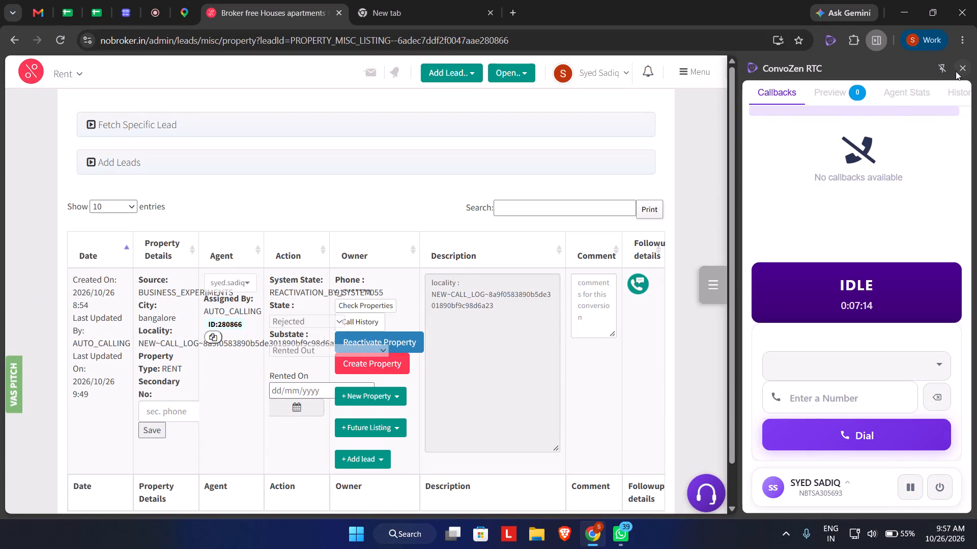
Close the ConvoZen call panel, reload the lead page, and reopen the call panel.
{"action": "left_click", "coordinate": [699, 498]}
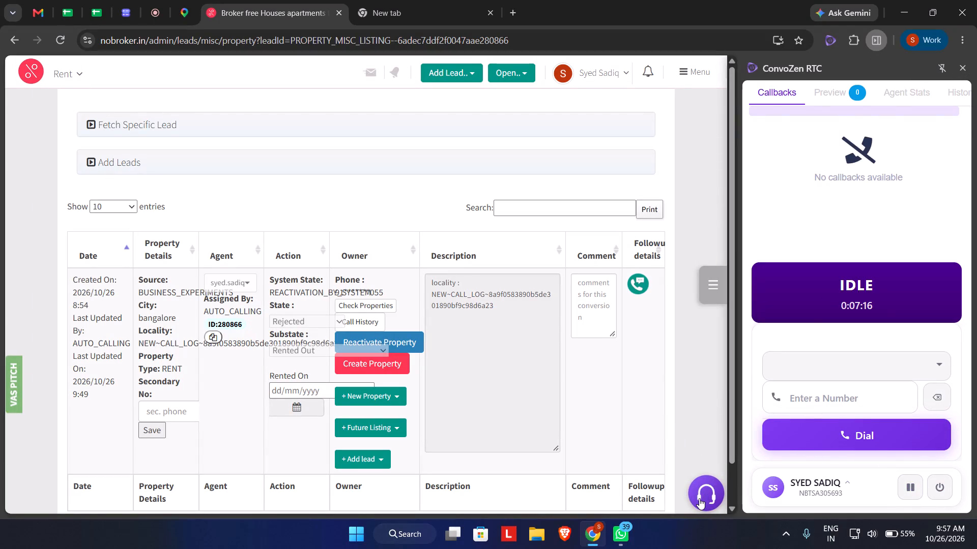
{"action": "left_click", "coordinate": [701, 497]}
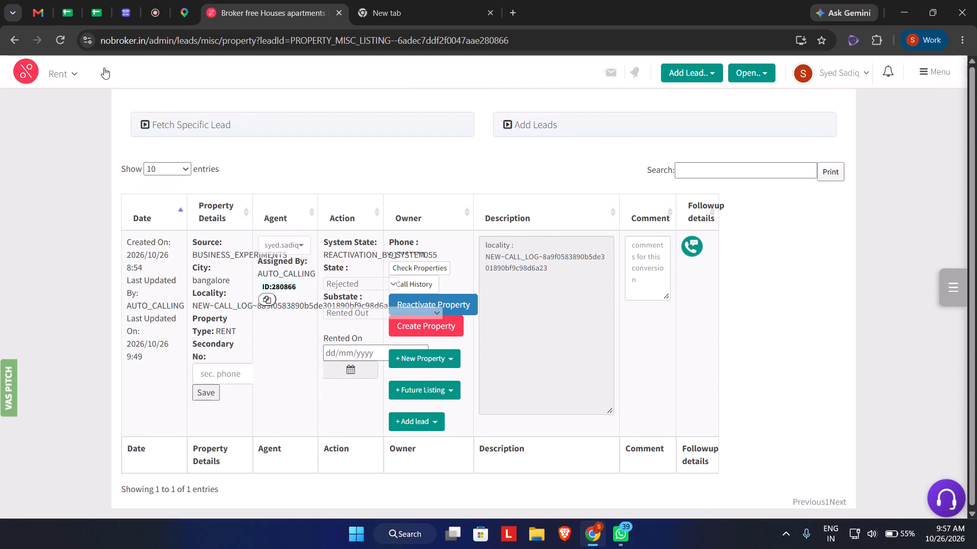
{"action": "left_click", "coordinate": [63, 37]}
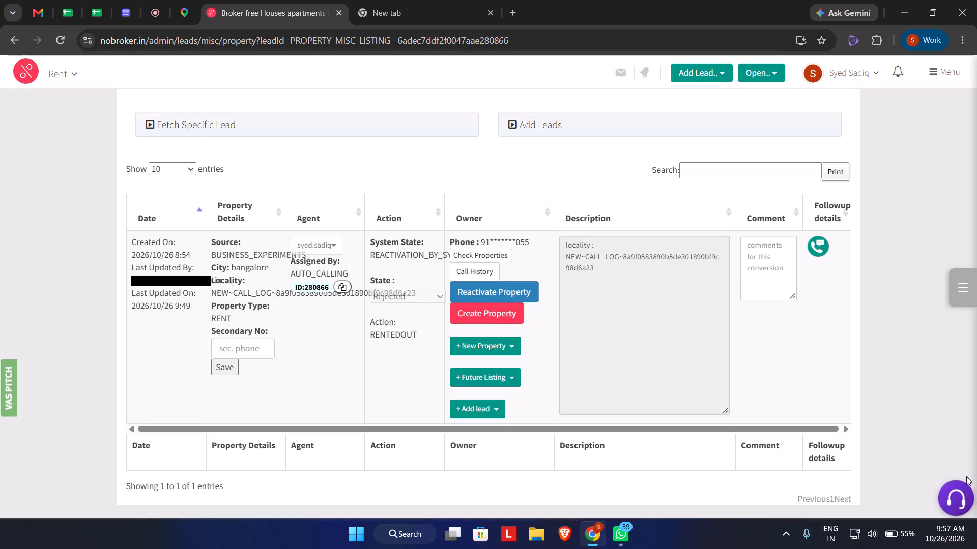
{"action": "left_click", "coordinate": [950, 495]}
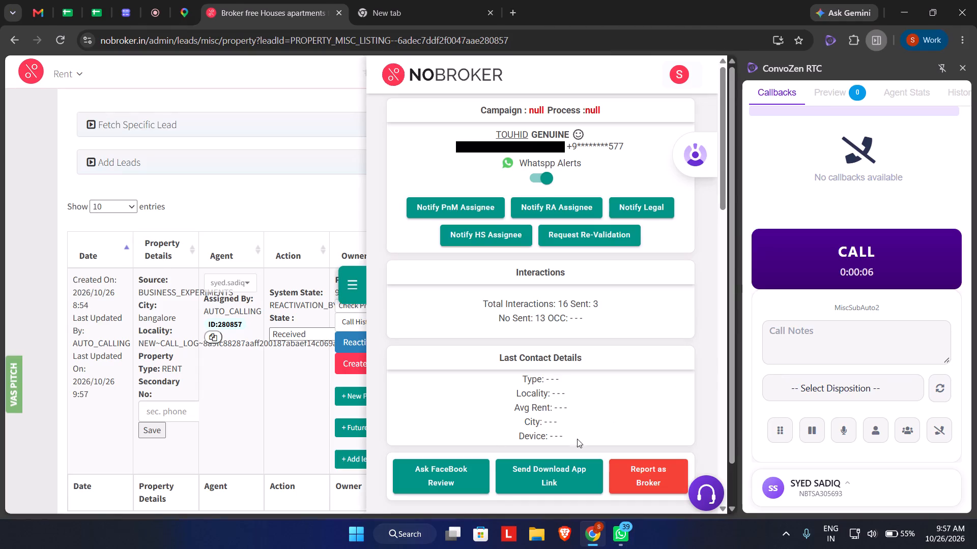
Set the newly loaded lead's state to In Progress with substate NOTPICK.
{"action": "left_click", "coordinate": [314, 333]}
{"action": "left_click", "coordinate": [295, 367]}
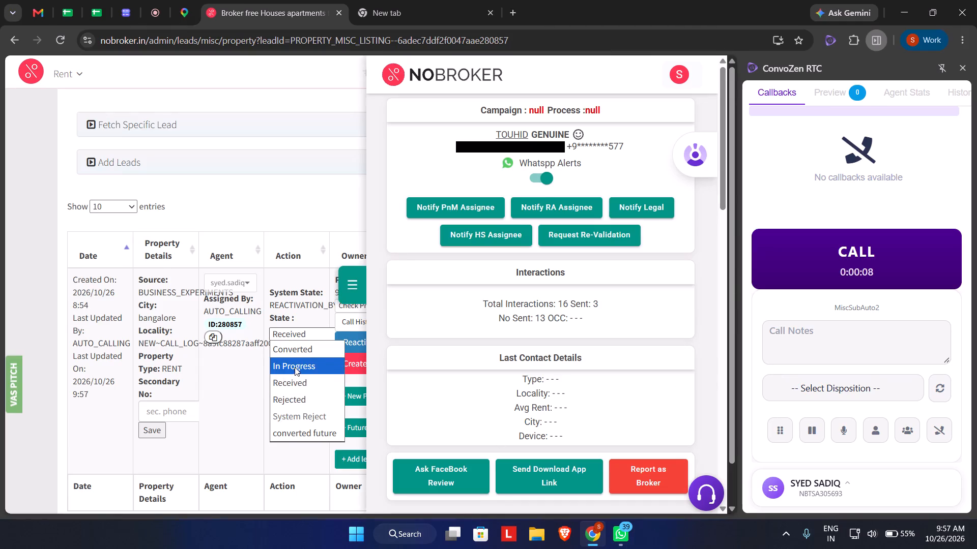
{"action": "left_click", "coordinate": [291, 352]}
{"action": "left_click", "coordinate": [298, 431]}
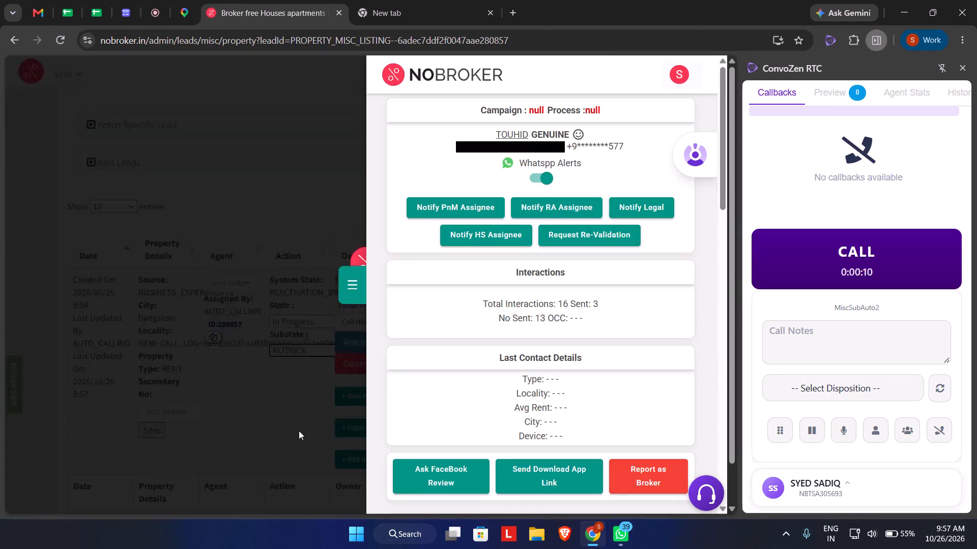
Set the call's disposition to Outbound, Not Picked, with the level 3 disposition Voice Mail, and hang up.
{"action": "left_click", "coordinate": [797, 381]}
{"action": "left_click", "coordinate": [803, 420]}
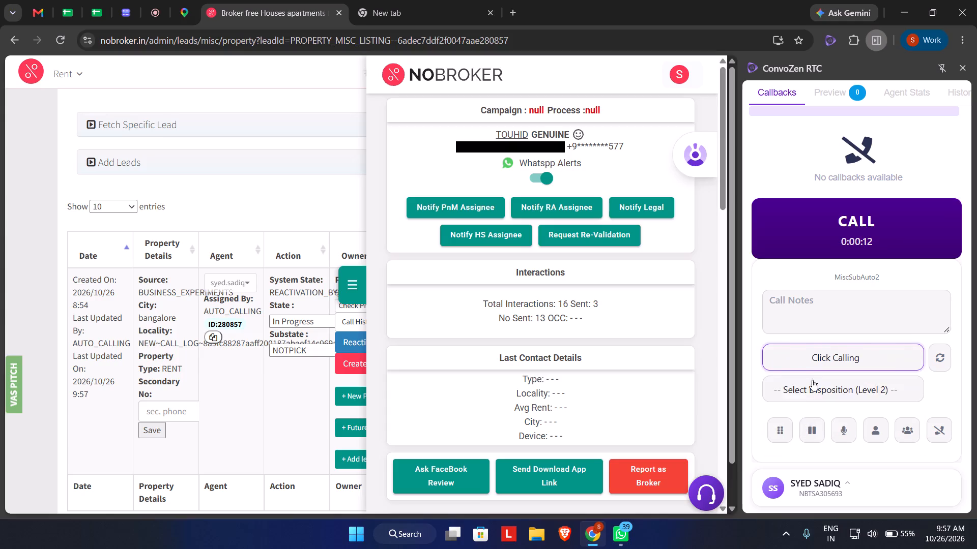
{"action": "double_click", "coordinate": [815, 364]}
{"action": "left_click", "coordinate": [826, 363]}
{"action": "left_click", "coordinate": [826, 413]}
{"action": "left_click", "coordinate": [828, 379]}
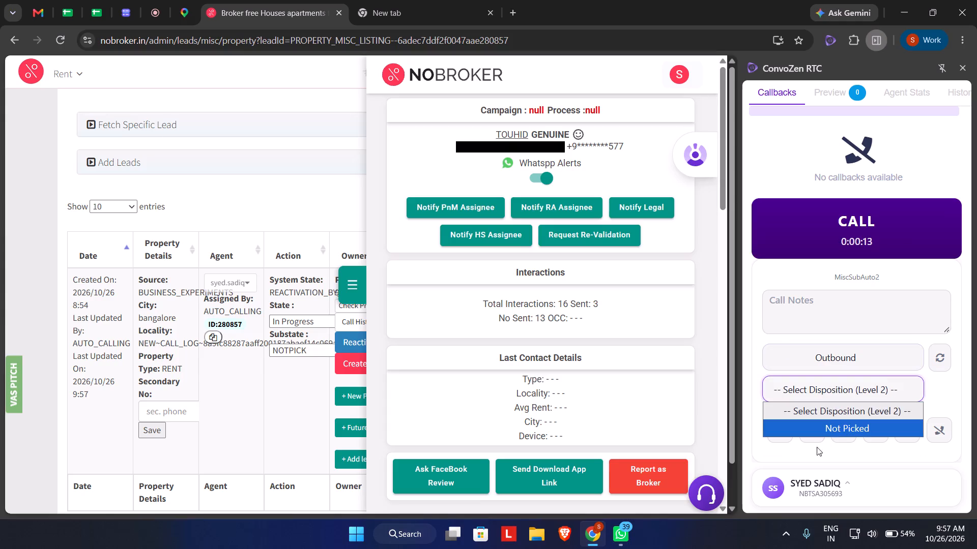
{"action": "left_click", "coordinate": [814, 434]}
{"action": "left_click", "coordinate": [822, 389]}
{"action": "left_click", "coordinate": [826, 477]}
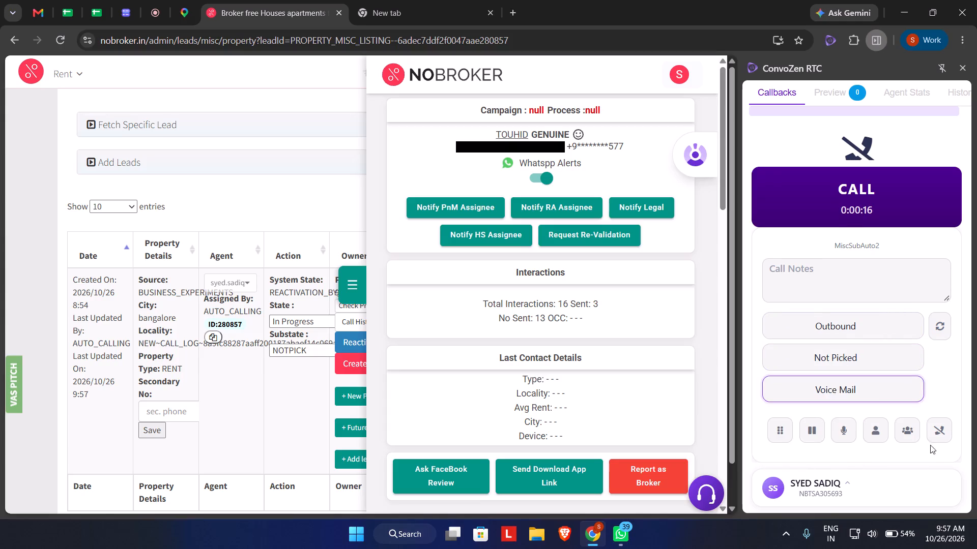
{"action": "left_click", "coordinate": [943, 440]}
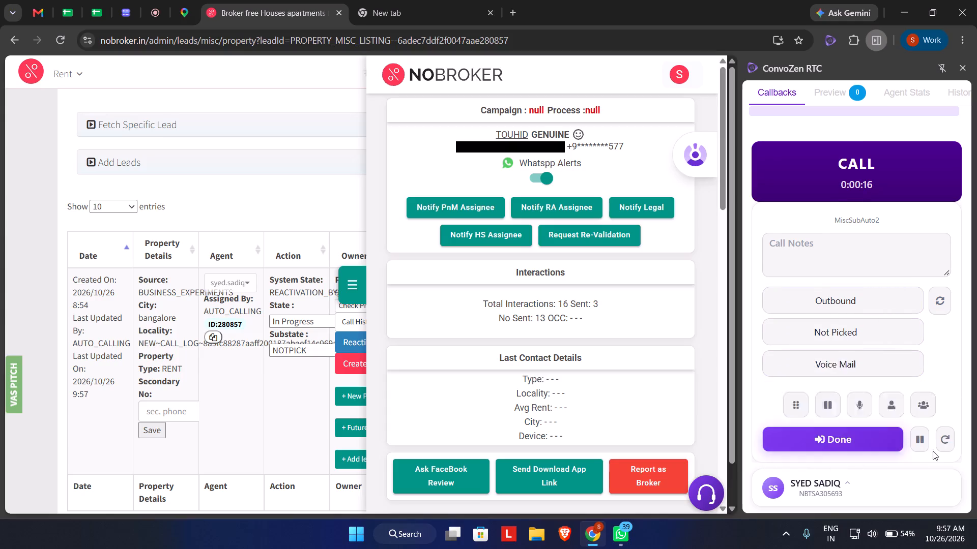
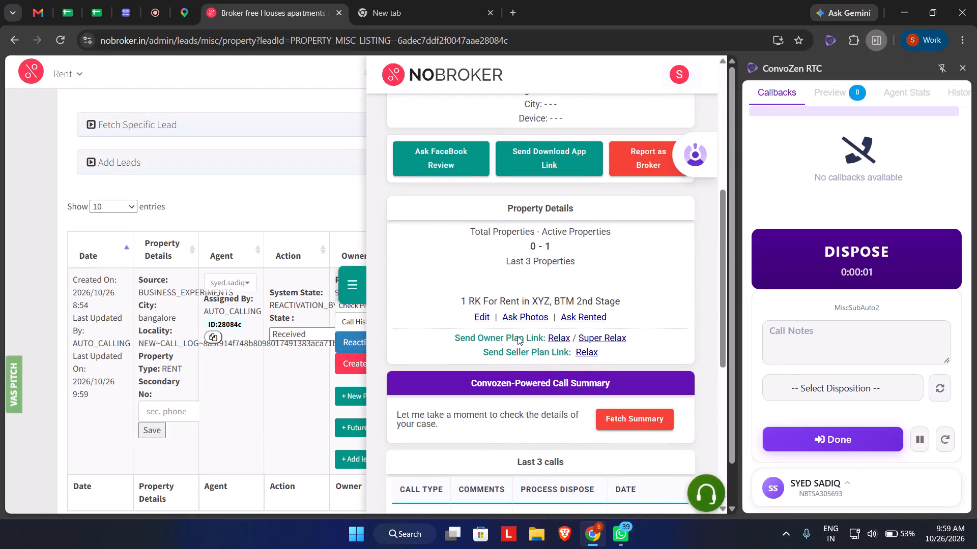
Set the BTM 2nd Stage 1 RK rental lead's state to In Progress with substate NOTPICK.
{"action": "left_click", "coordinate": [292, 329]}
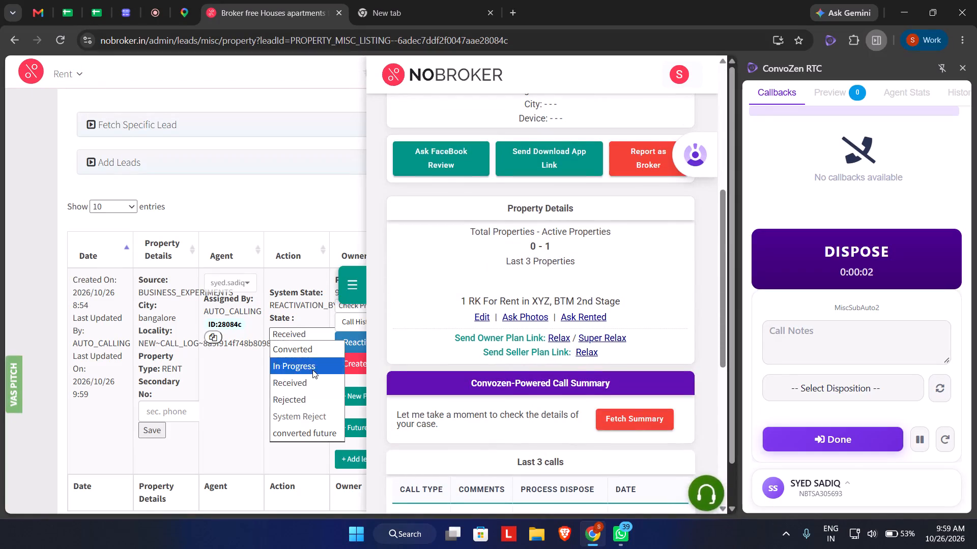
{"action": "left_click", "coordinate": [309, 369]}
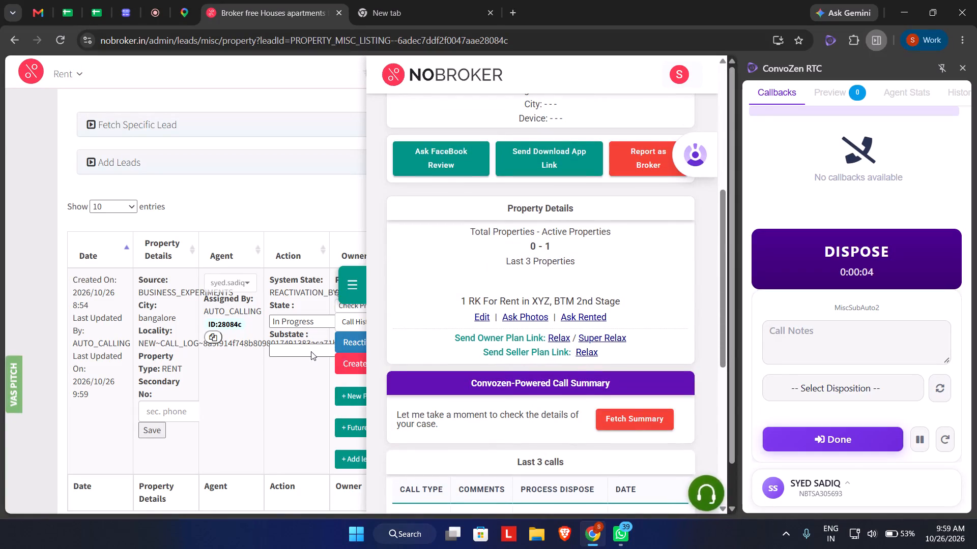
{"action": "left_click", "coordinate": [311, 347]}
{"action": "left_click", "coordinate": [313, 428]}
Dispose the call as Click Calling, Call Back, with the level 3 disposition Busy or Disconnected, and finish it.
{"action": "left_click", "coordinate": [778, 390]}
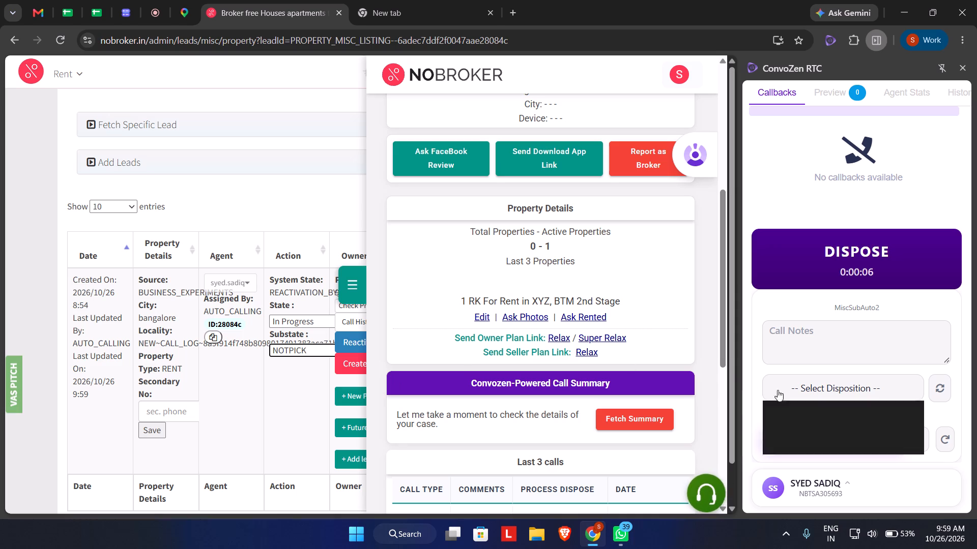
{"action": "left_click", "coordinate": [809, 433]}
{"action": "left_click", "coordinate": [808, 390]}
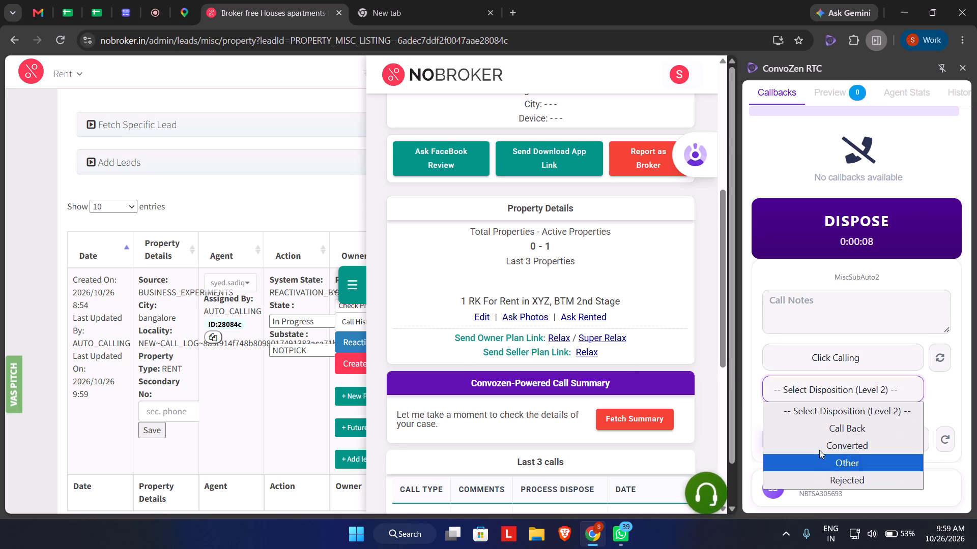
{"action": "left_click", "coordinate": [820, 422]}
{"action": "left_click", "coordinate": [820, 401]}
{"action": "left_click", "coordinate": [816, 233]}
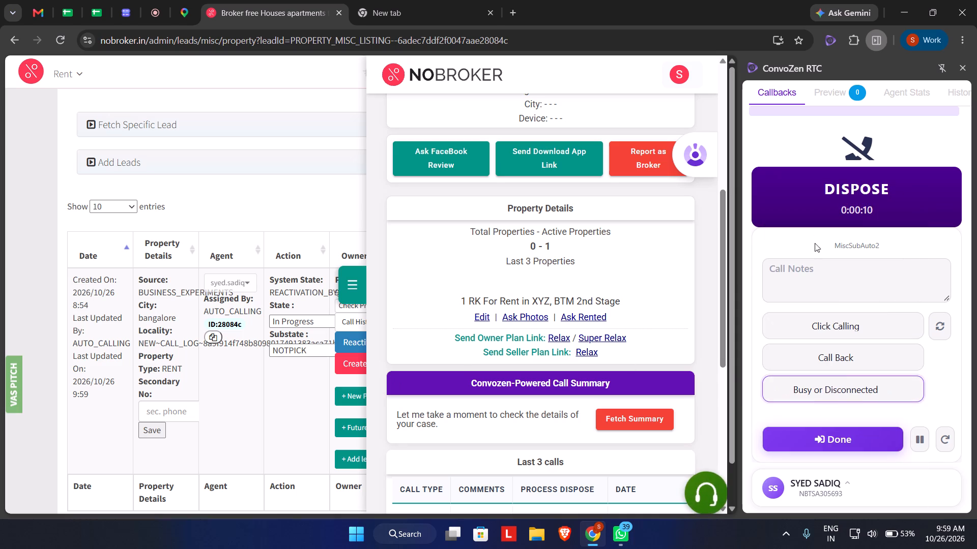
{"action": "left_click", "coordinate": [842, 431]}
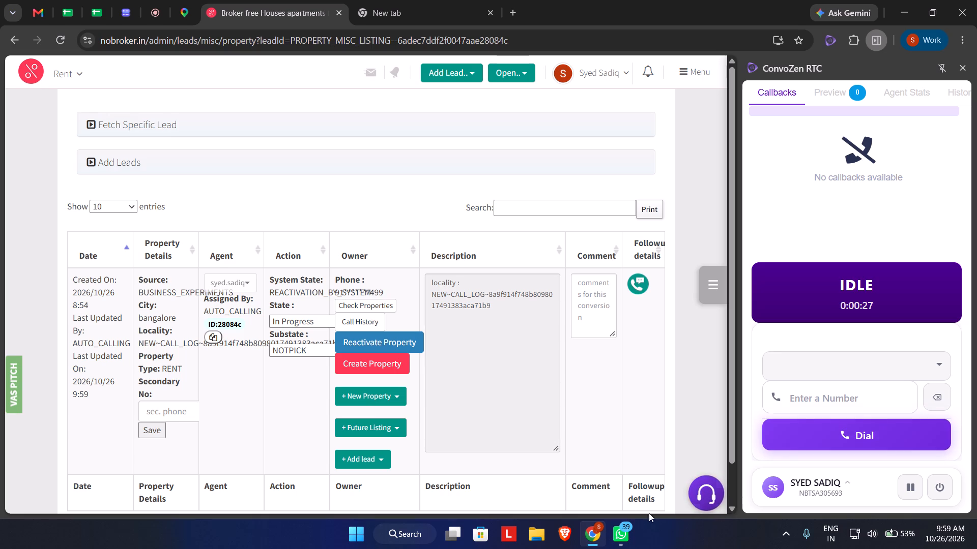
Search the computer for "kuro" and open the Kuro app.
{"action": "left_click", "coordinate": [371, 541]}
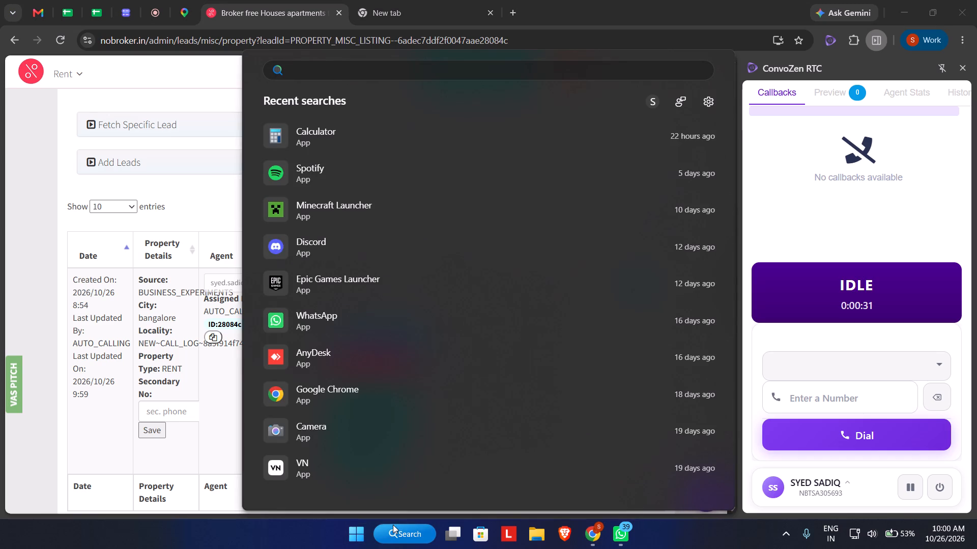
{"action": "key", "text": "k"}
{"action": "left_click", "coordinate": [514, 260]}
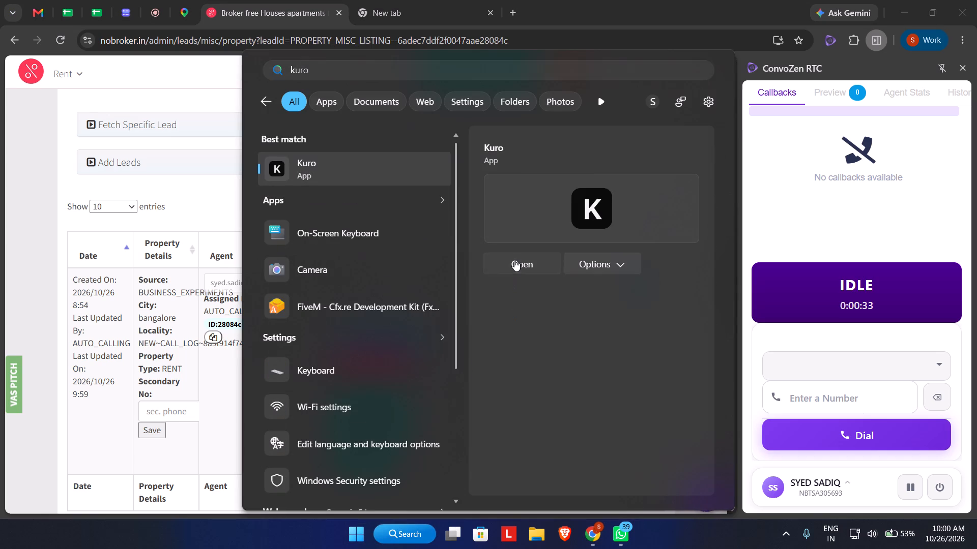
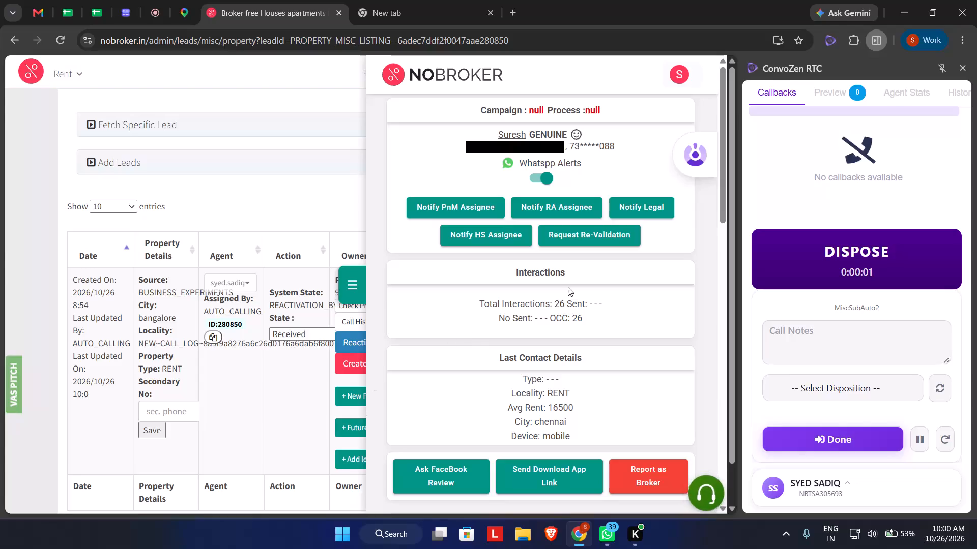
{"action": "scroll", "coordinate": [579, 259], "scroll_direction": "up", "scroll_amount": 4}
{"action": "left_click", "coordinate": [299, 336]}
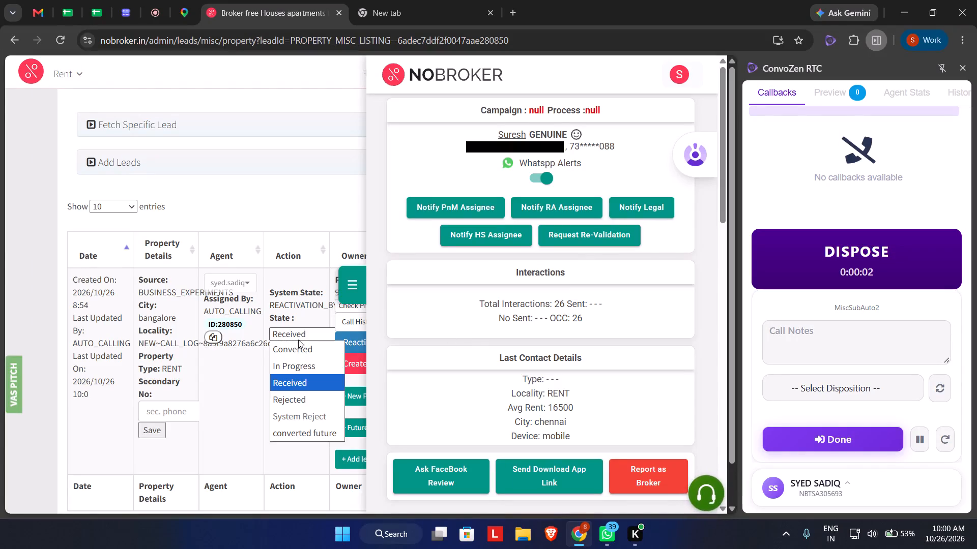
{"action": "left_click", "coordinate": [304, 360]}
{"action": "left_click", "coordinate": [300, 347]}
{"action": "left_click", "coordinate": [321, 429]}
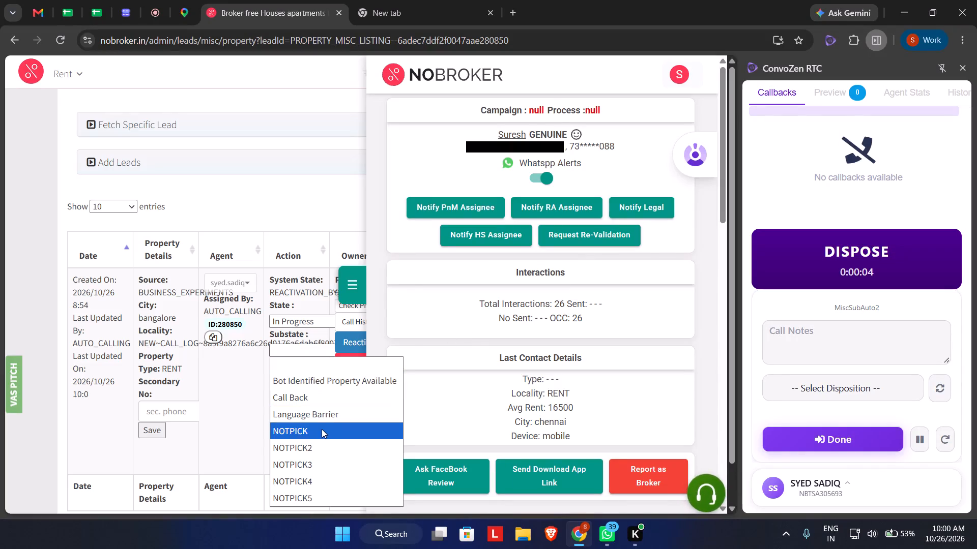
Dispose the call as Click Calling, Call Back, choose a level 3 disposition, and finish it.
{"action": "left_click", "coordinate": [821, 372]}
{"action": "left_click", "coordinate": [819, 396]}
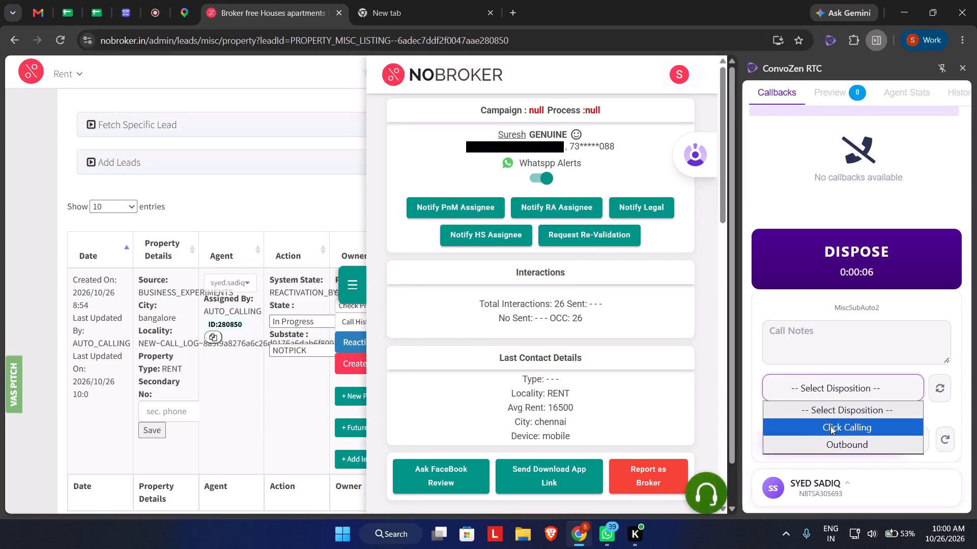
{"action": "left_click", "coordinate": [830, 426]}
{"action": "left_click", "coordinate": [830, 400]}
{"action": "left_click_drag", "start_coordinate": [829, 437], "coordinate": [829, 426]}
{"action": "double_click", "coordinate": [809, 382]}
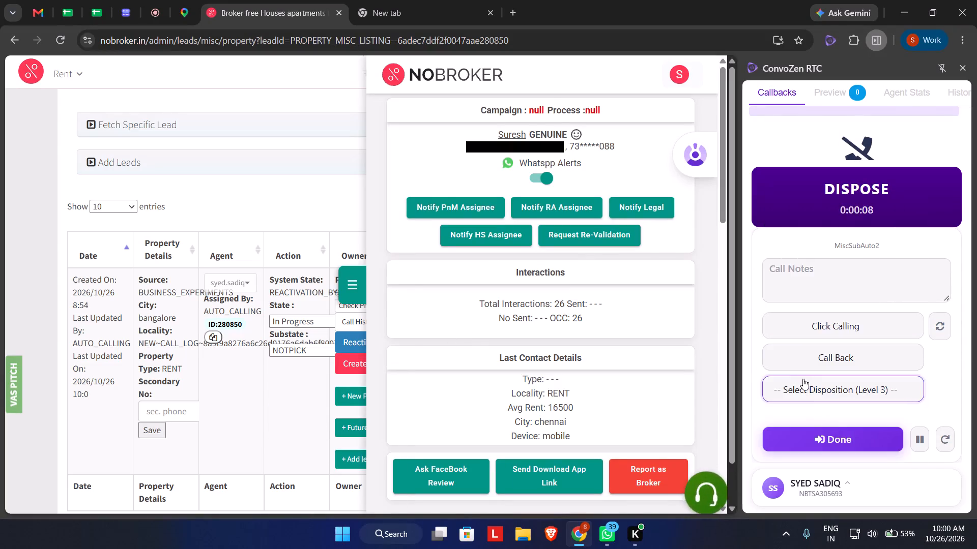
{"action": "left_click", "coordinate": [800, 383]}
{"action": "left_click", "coordinate": [806, 226]}
{"action": "left_click", "coordinate": [831, 443]}
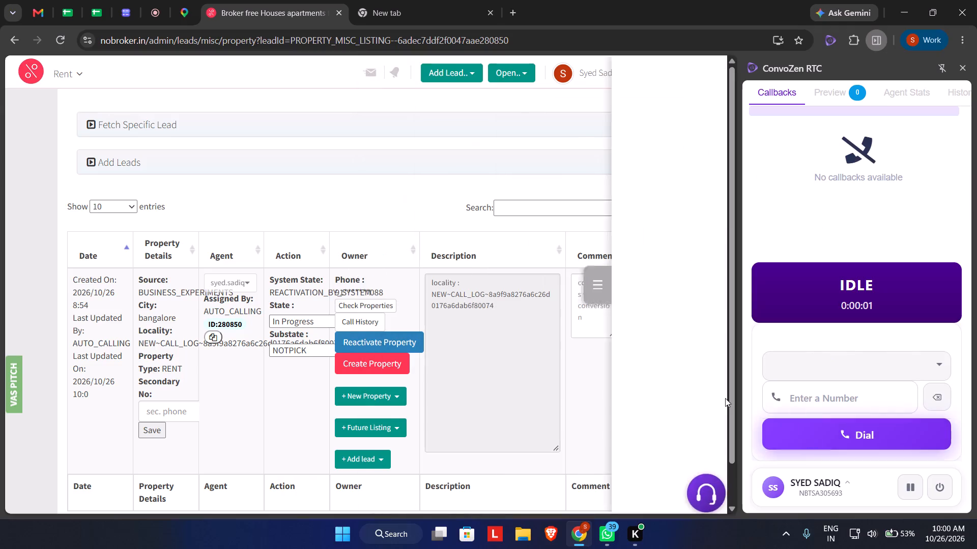
{"action": "scroll", "coordinate": [345, 308], "scroll_direction": "up", "scroll_amount": 4}
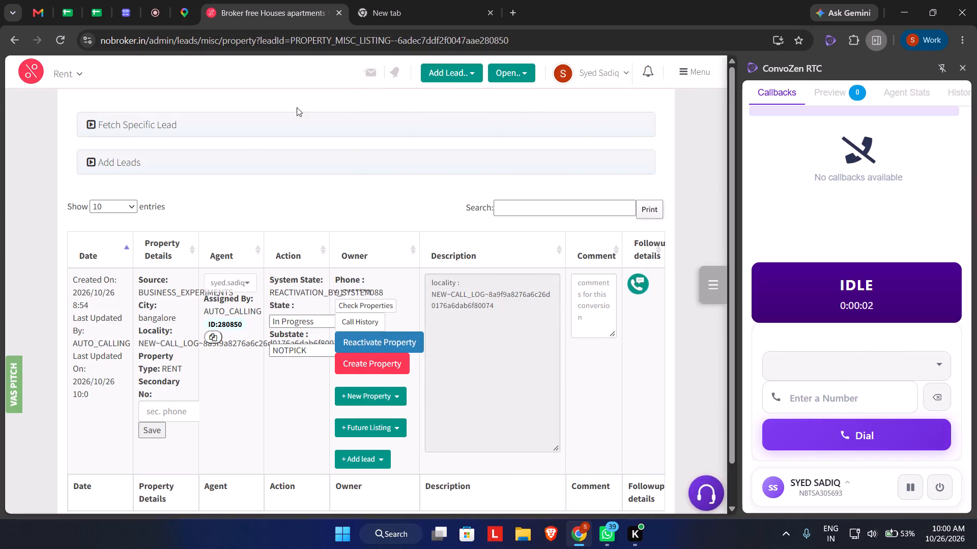
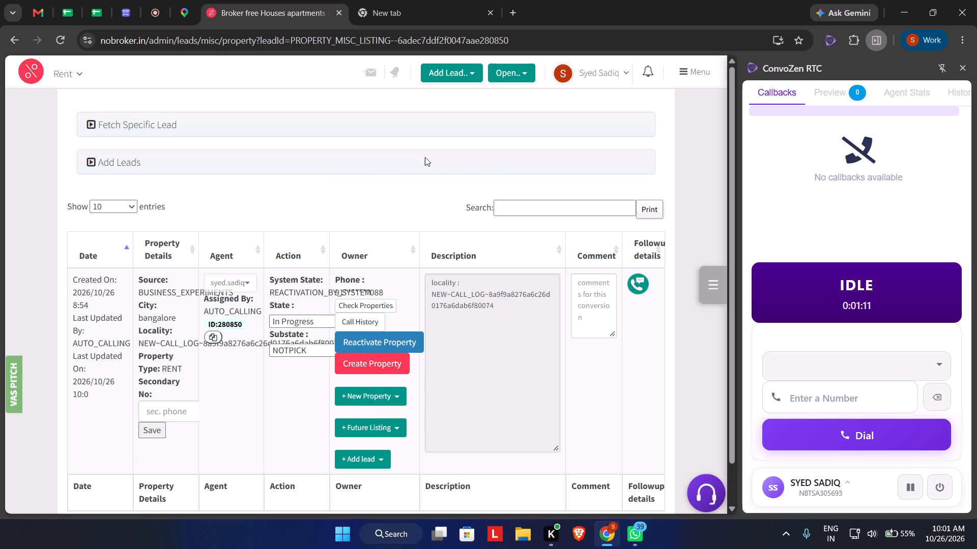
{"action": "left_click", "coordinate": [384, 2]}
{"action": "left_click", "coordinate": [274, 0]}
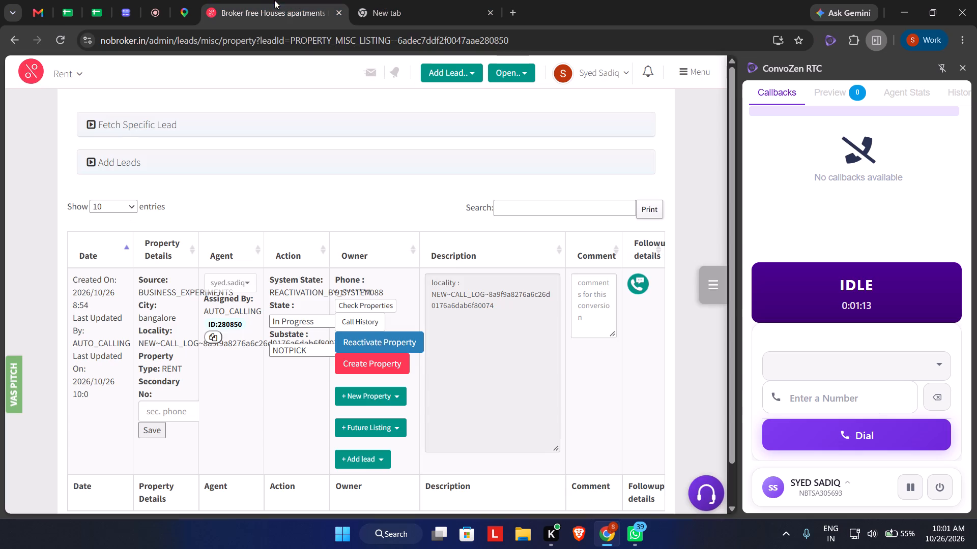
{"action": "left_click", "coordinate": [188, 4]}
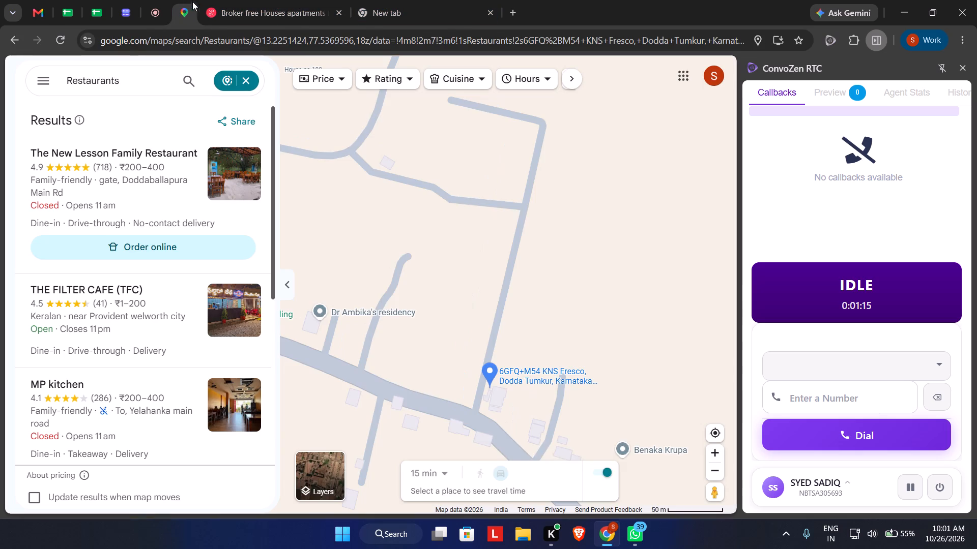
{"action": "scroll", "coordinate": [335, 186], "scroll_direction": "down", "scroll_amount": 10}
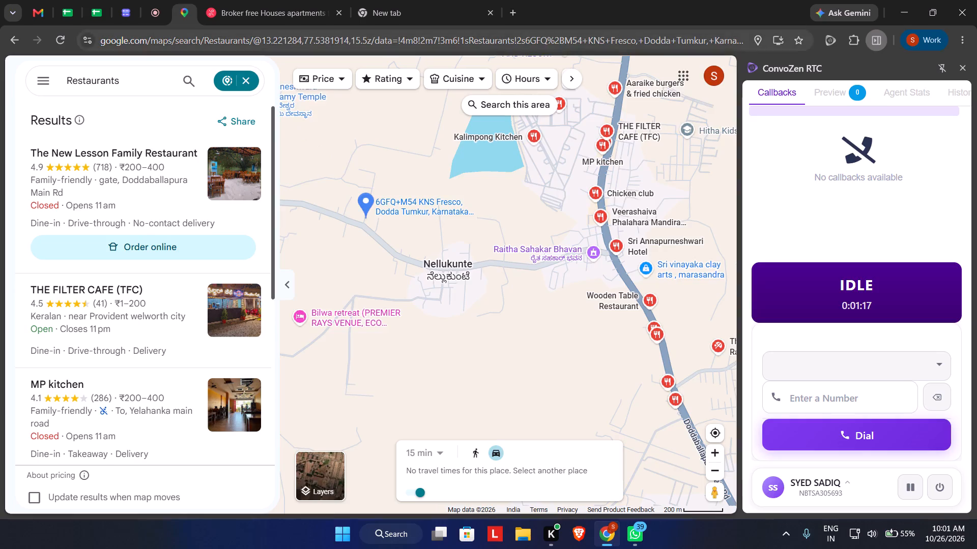
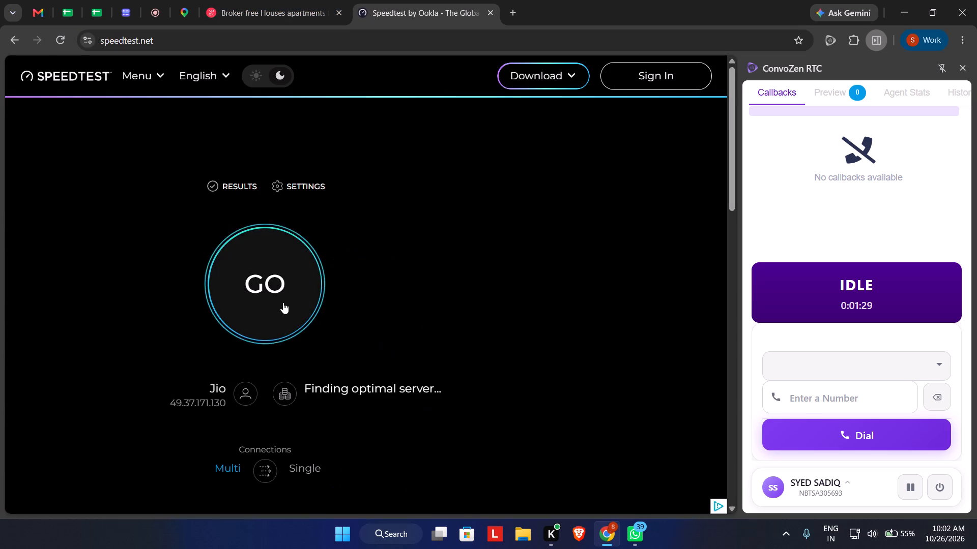
Run the Speedtest connection test, check the download and upload readings, and close its page.
{"action": "left_click", "coordinate": [281, 302]}
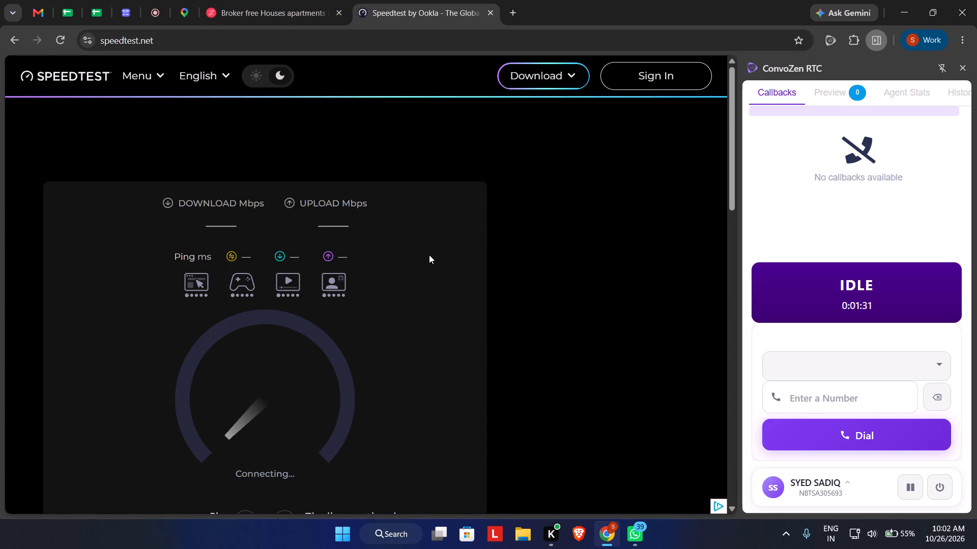
{"action": "scroll", "coordinate": [426, 252], "scroll_direction": "down", "scroll_amount": 1}
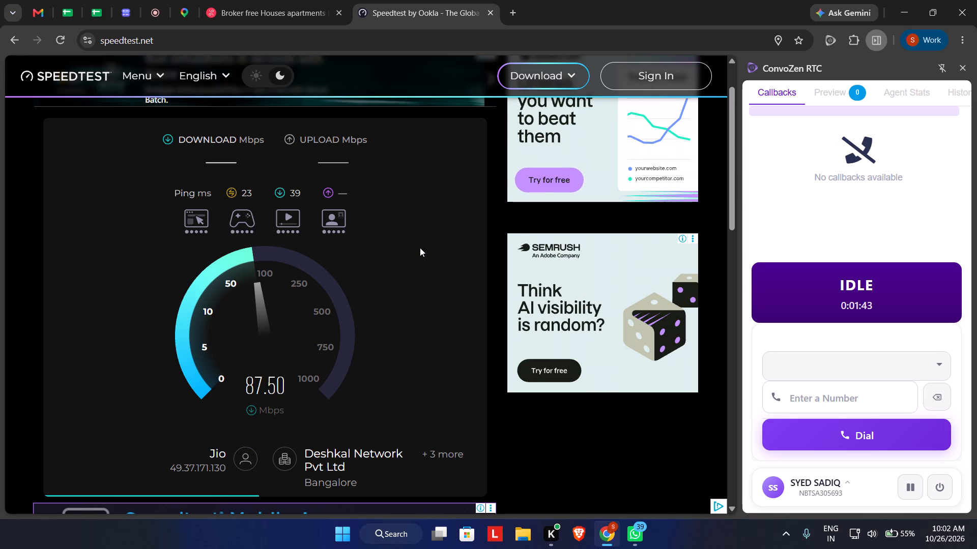
{"action": "scroll", "coordinate": [420, 248], "scroll_direction": "up", "scroll_amount": 1}
{"action": "scroll", "coordinate": [420, 248], "scroll_direction": "down", "scroll_amount": 1}
{"action": "scroll", "coordinate": [420, 248], "scroll_direction": "up", "scroll_amount": 1}
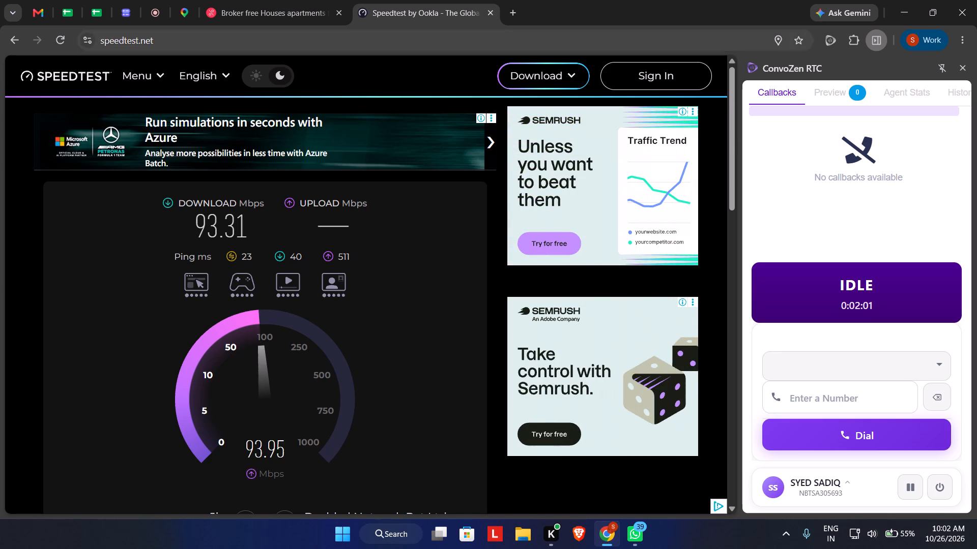
{"action": "double_click", "coordinate": [490, 14]}
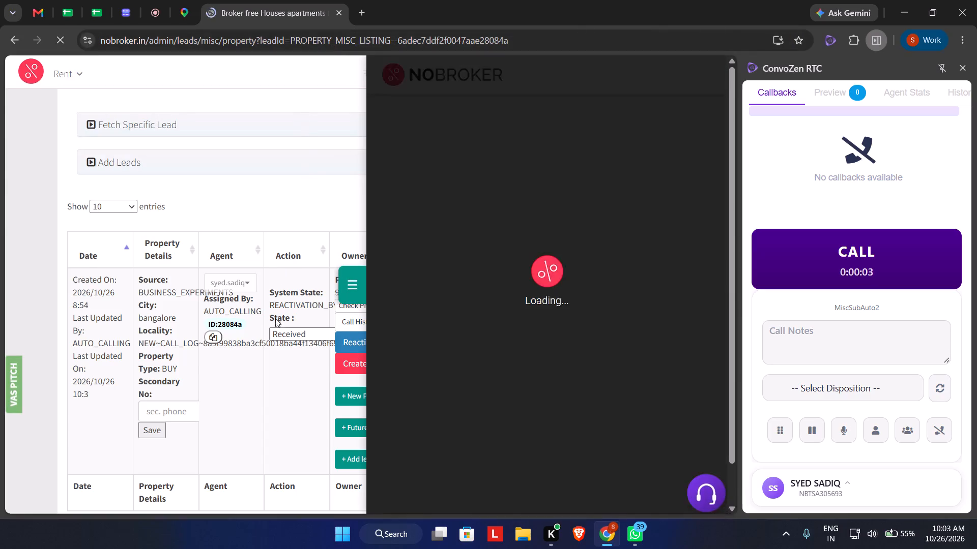
{"action": "left_click", "coordinate": [278, 332]}
{"action": "left_click", "coordinate": [289, 361]}
{"action": "double_click", "coordinate": [290, 345]}
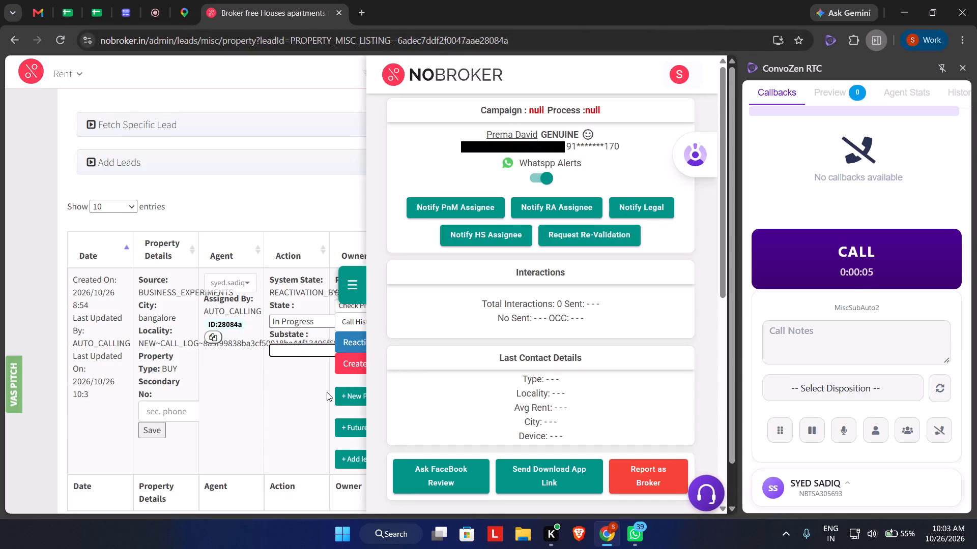
{"action": "left_click_drag", "start_coordinate": [312, 348], "coordinate": [302, 431]}
{"action": "left_click", "coordinate": [302, 431]}
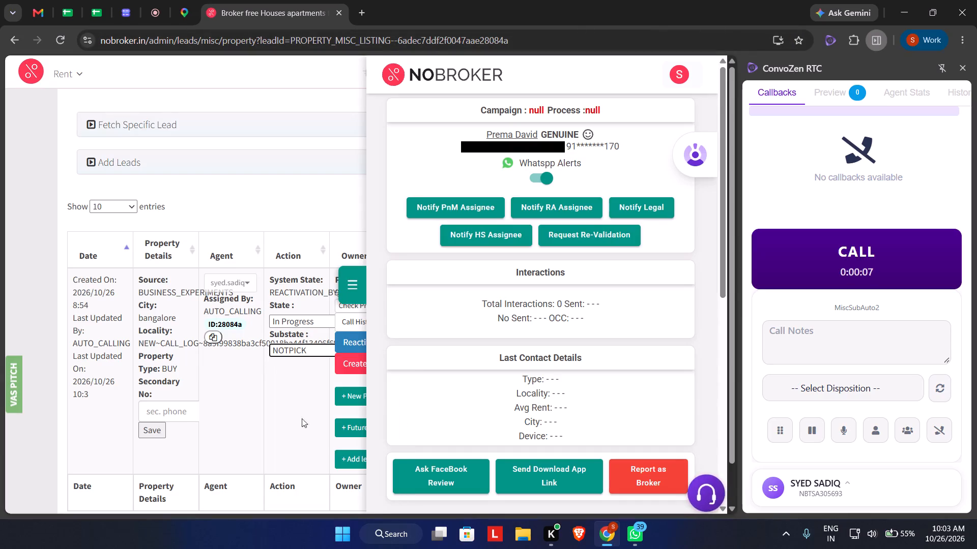
Set the call disposition to Outbound, Not Picked, Voice Mail, then hang up and submit it.
{"action": "left_click_drag", "start_coordinate": [843, 380], "coordinate": [848, 437]}
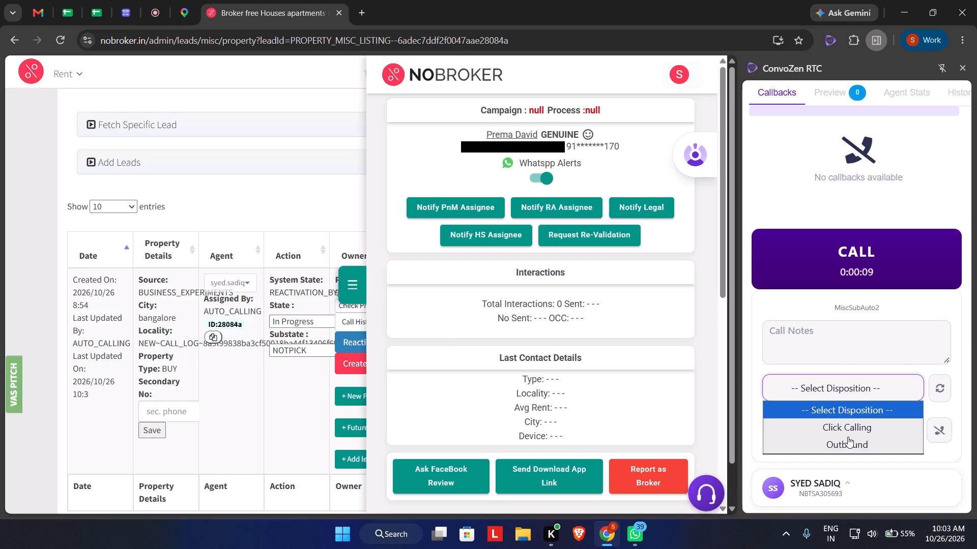
{"action": "left_click_drag", "start_coordinate": [848, 437], "coordinate": [848, 440]}
{"action": "left_click", "coordinate": [850, 448]}
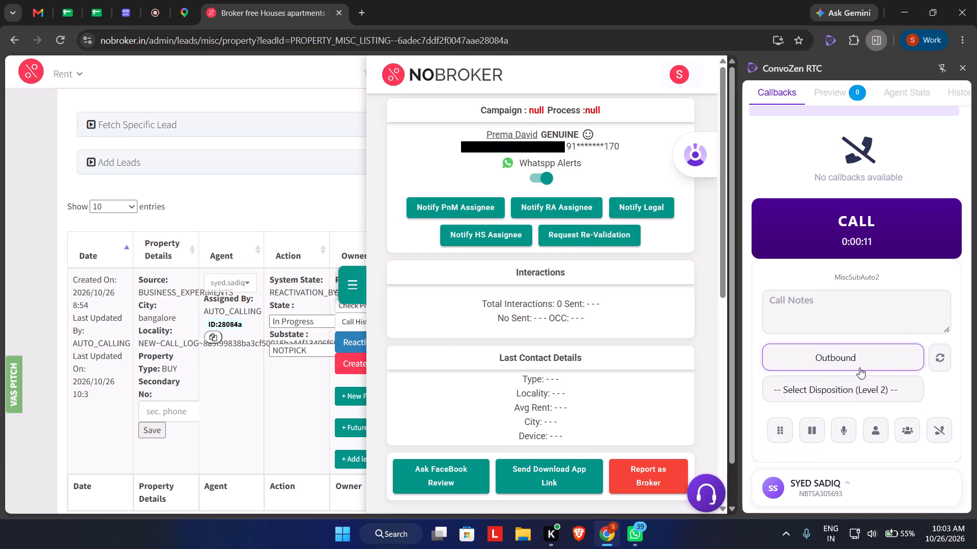
{"action": "left_click", "coordinate": [859, 368]}
{"action": "left_click", "coordinate": [859, 358]}
{"action": "left_click", "coordinate": [866, 390]}
{"action": "left_click", "coordinate": [869, 429]}
{"action": "left_click", "coordinate": [860, 380]}
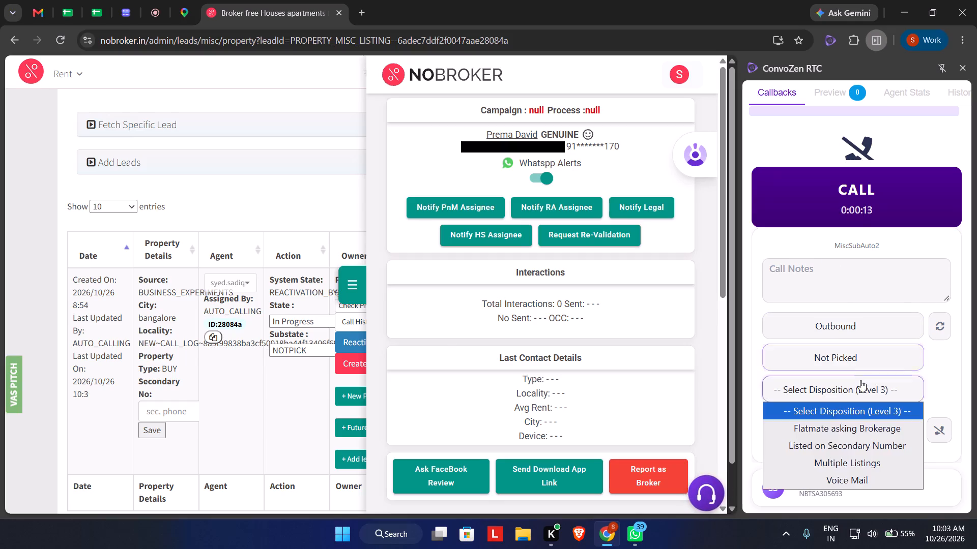
{"action": "left_click", "coordinate": [860, 477]}
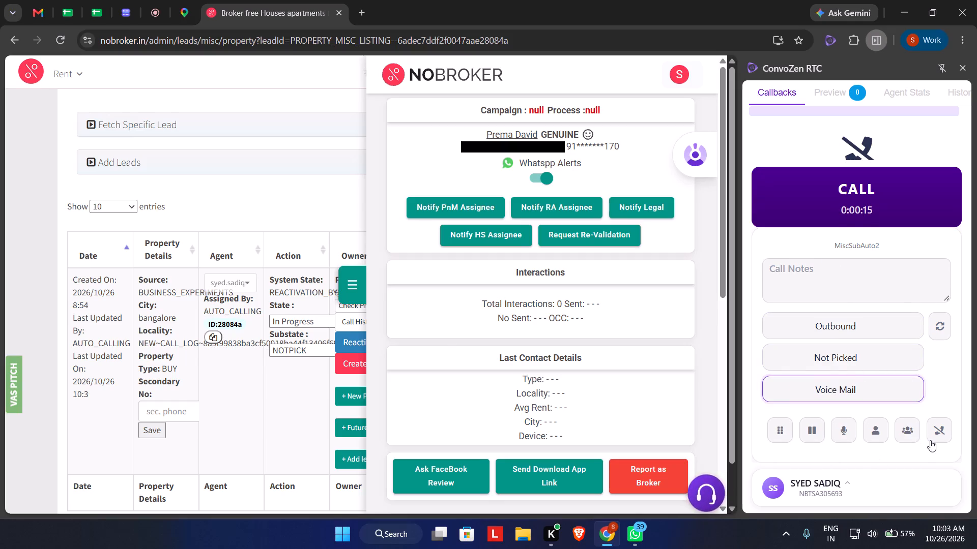
{"action": "left_click", "coordinate": [930, 440]}
{"action": "left_click", "coordinate": [870, 438]}
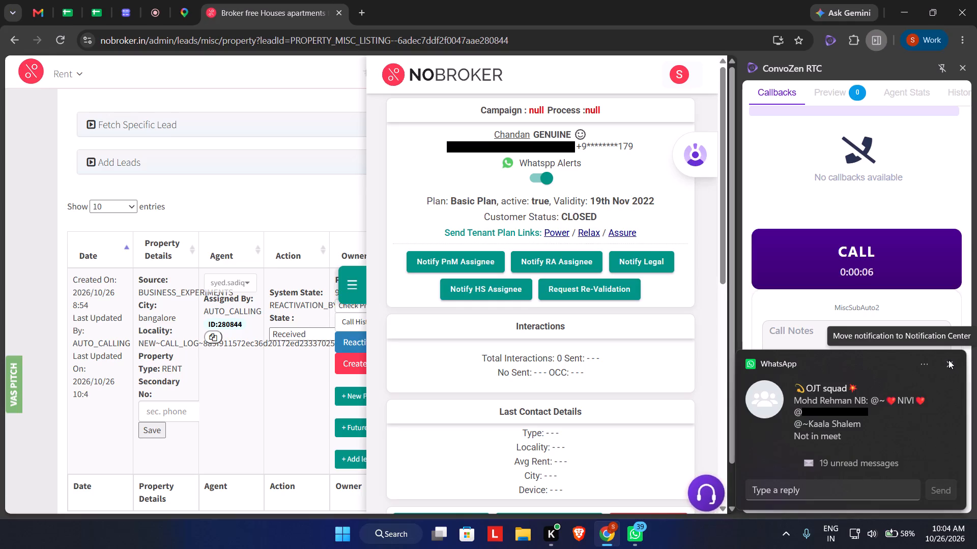
{"action": "scroll", "coordinate": [608, 366], "scroll_direction": "down", "scroll_amount": 2}
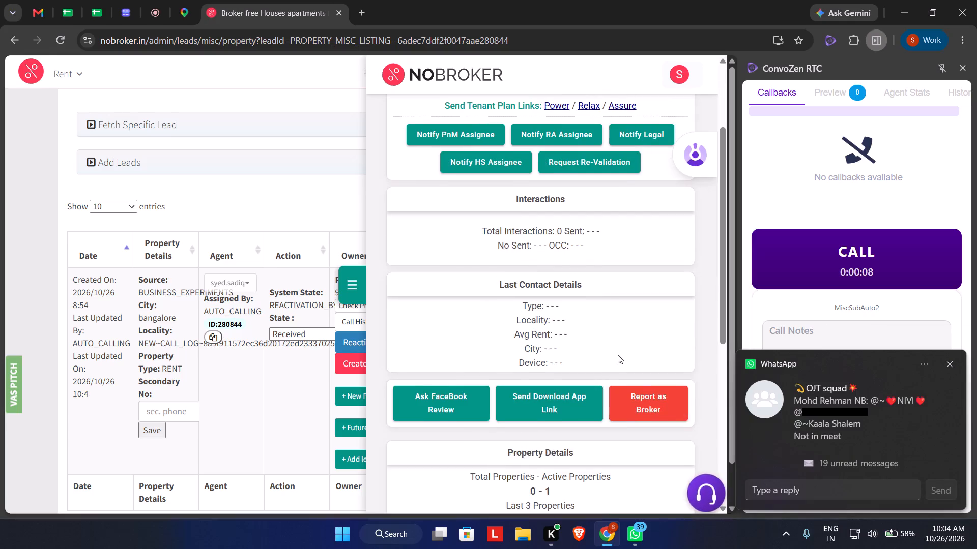
{"action": "scroll", "coordinate": [618, 355], "scroll_direction": "down", "scroll_amount": 3}
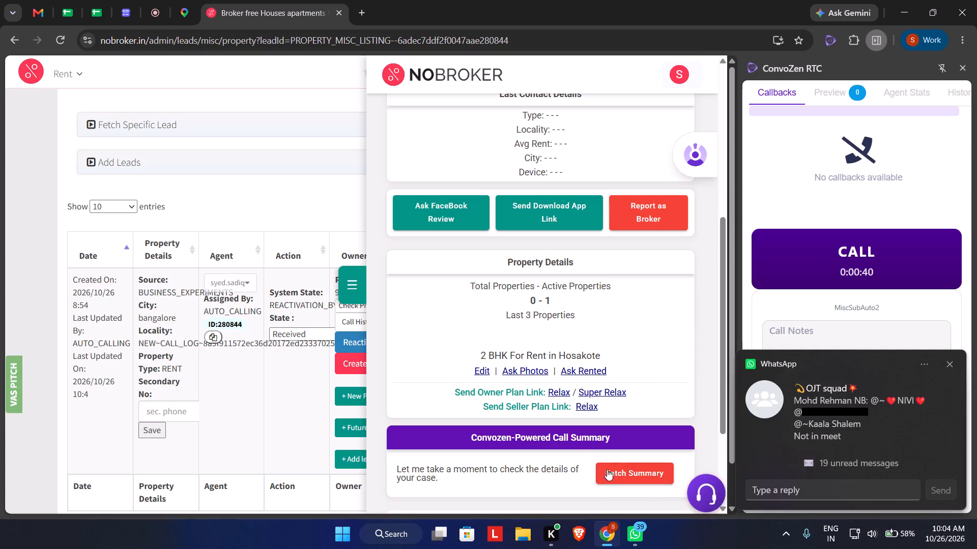
{"action": "left_click", "coordinate": [294, 330]}
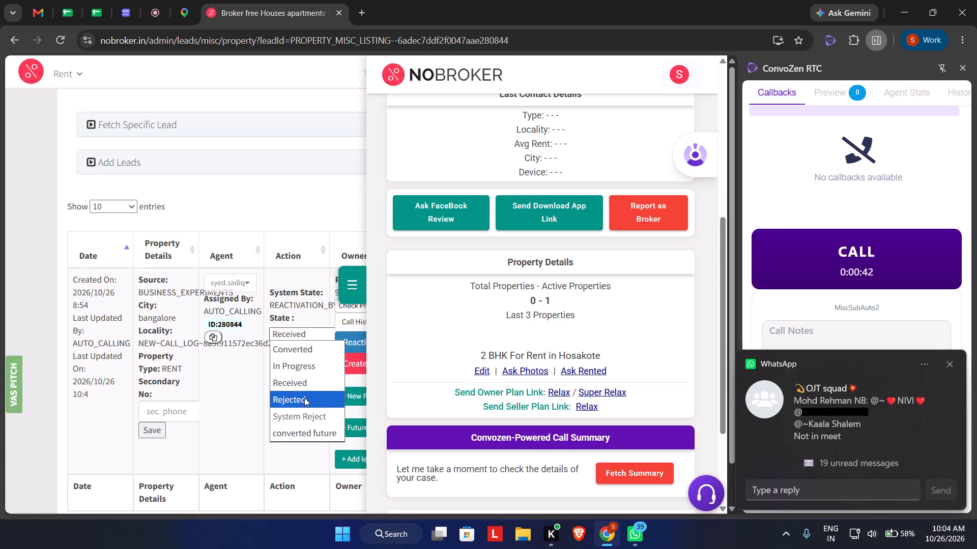
{"action": "left_click", "coordinate": [301, 391]}
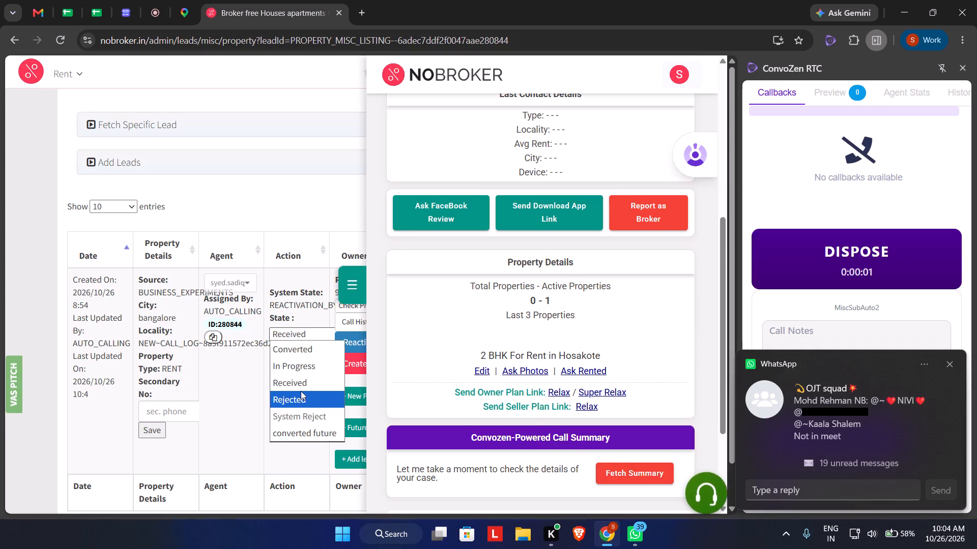
{"action": "left_click", "coordinate": [299, 350]}
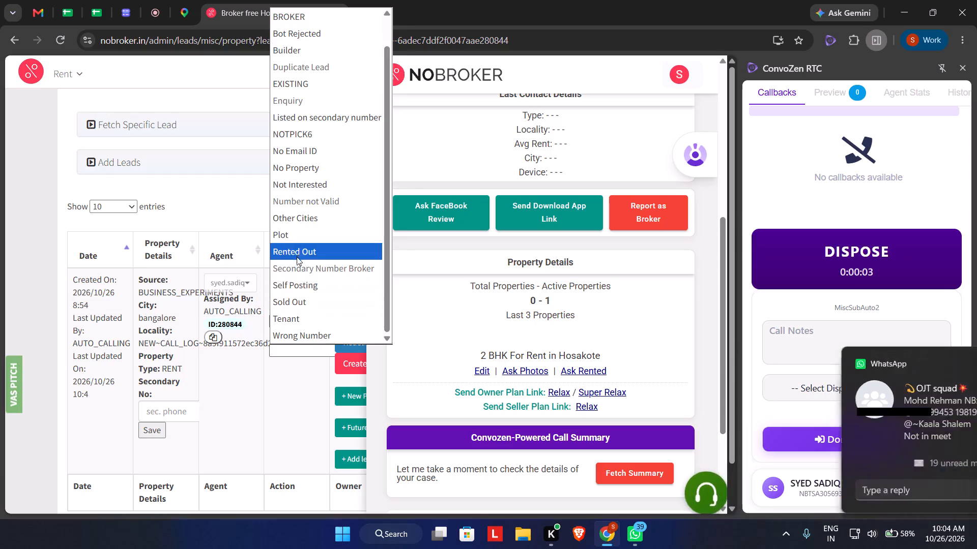
{"action": "left_click", "coordinate": [298, 249]}
Dispose the ended call under Click Calling with the level 3 reason Rented Out and submit it.
{"action": "left_click", "coordinate": [801, 396]}
{"action": "left_click", "coordinate": [819, 423]}
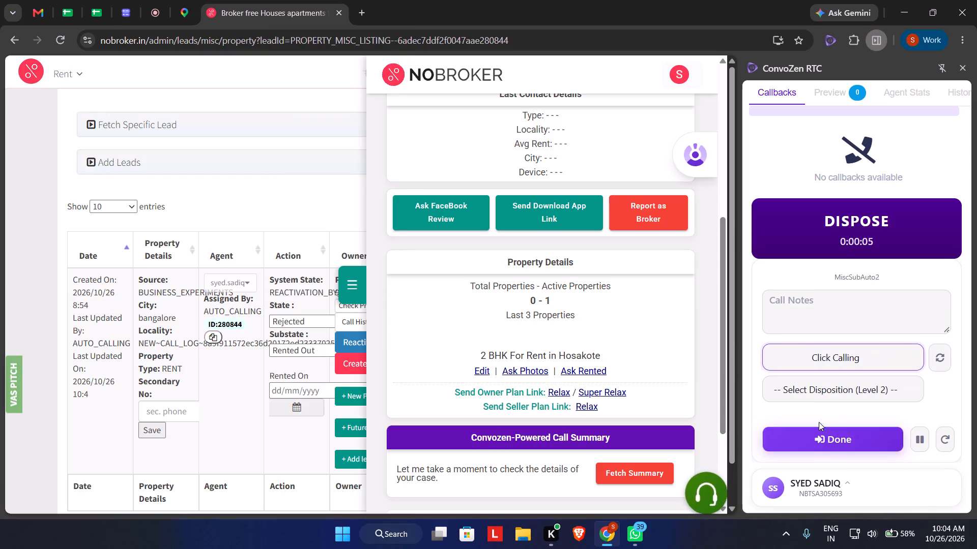
{"action": "left_click", "coordinate": [828, 393]}
{"action": "left_click", "coordinate": [840, 472]}
{"action": "left_click", "coordinate": [843, 389]}
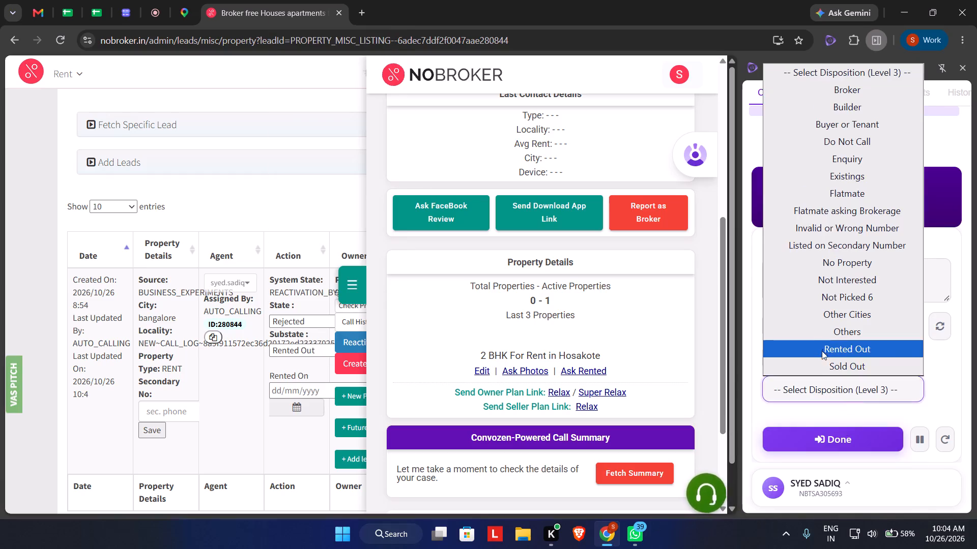
{"action": "left_click", "coordinate": [821, 344]}
{"action": "left_click", "coordinate": [832, 425]}
{"action": "left_click", "coordinate": [831, 430]}
{"action": "left_click", "coordinate": [827, 431]}
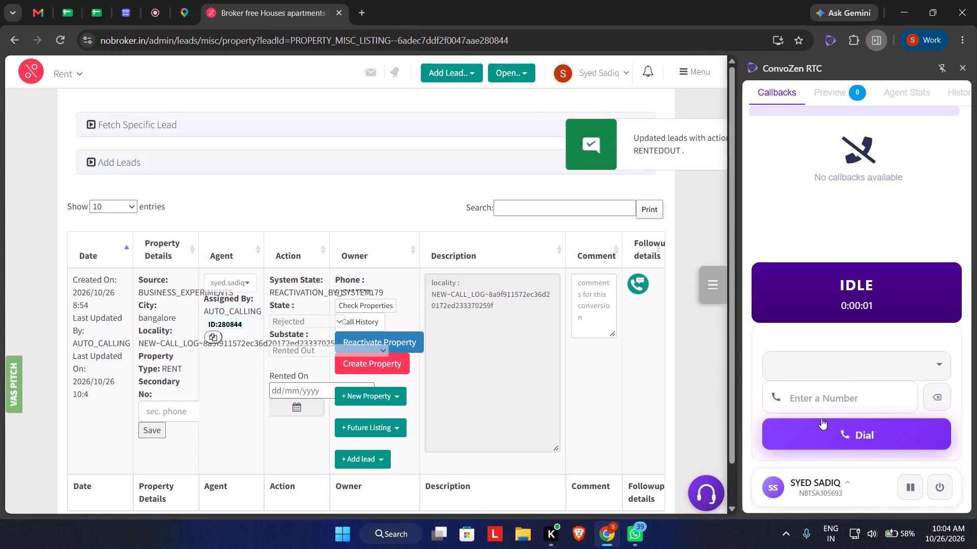
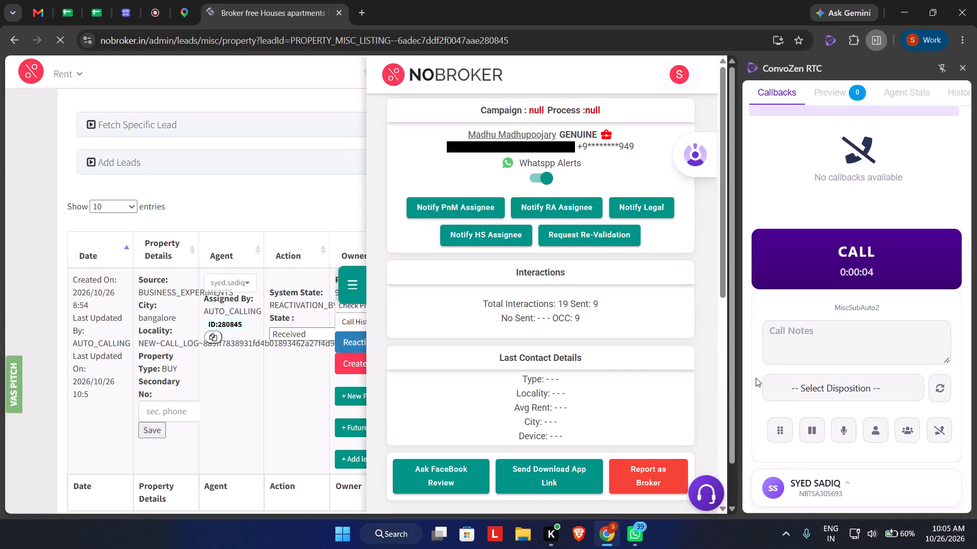
{"action": "scroll", "coordinate": [572, 398], "scroll_direction": "down", "scroll_amount": 6}
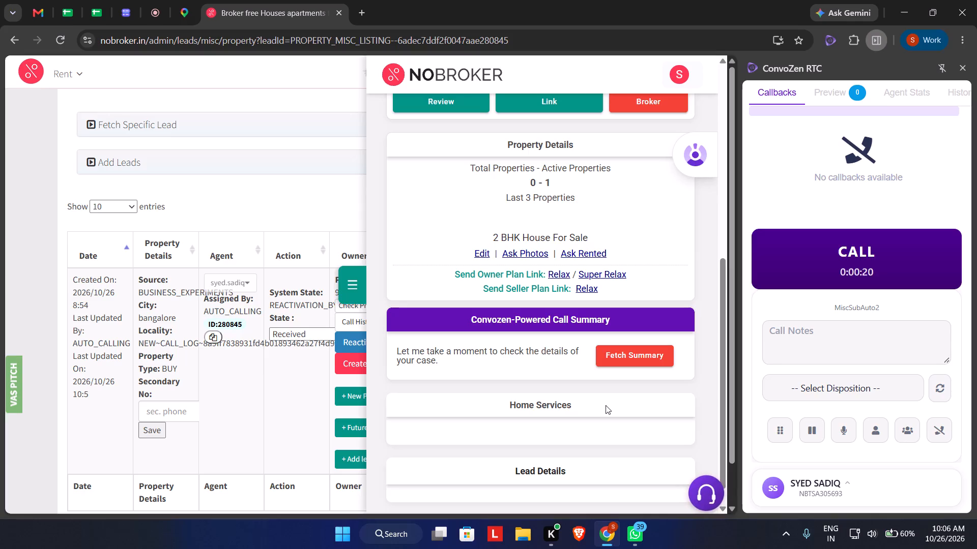
{"action": "left_click", "coordinate": [354, 309]}
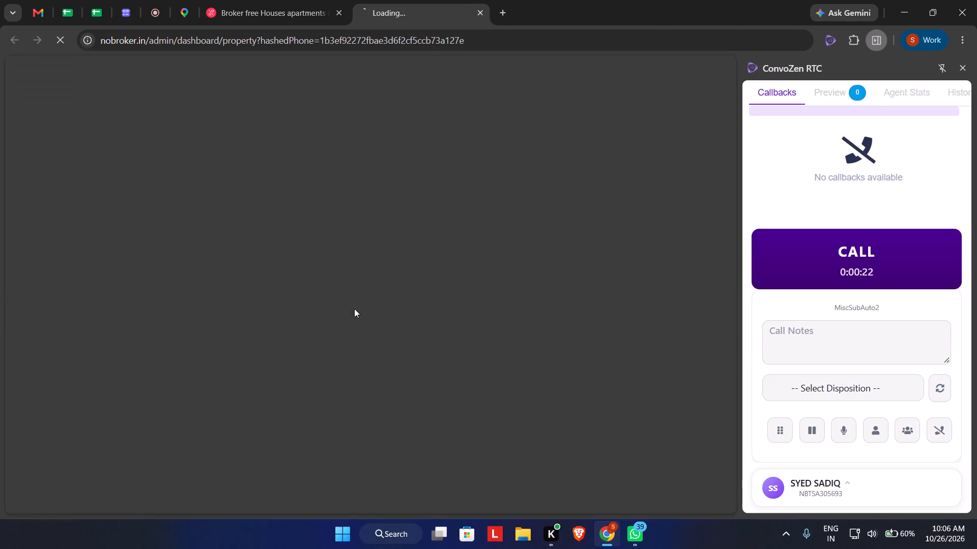
{"action": "scroll", "coordinate": [352, 358], "scroll_direction": "down", "scroll_amount": 20}
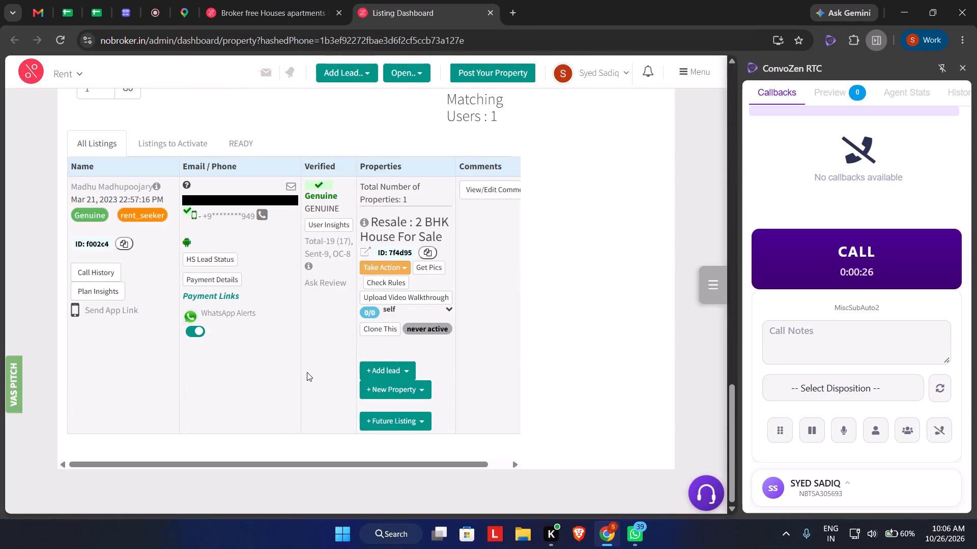
{"action": "left_click", "coordinate": [488, 15]}
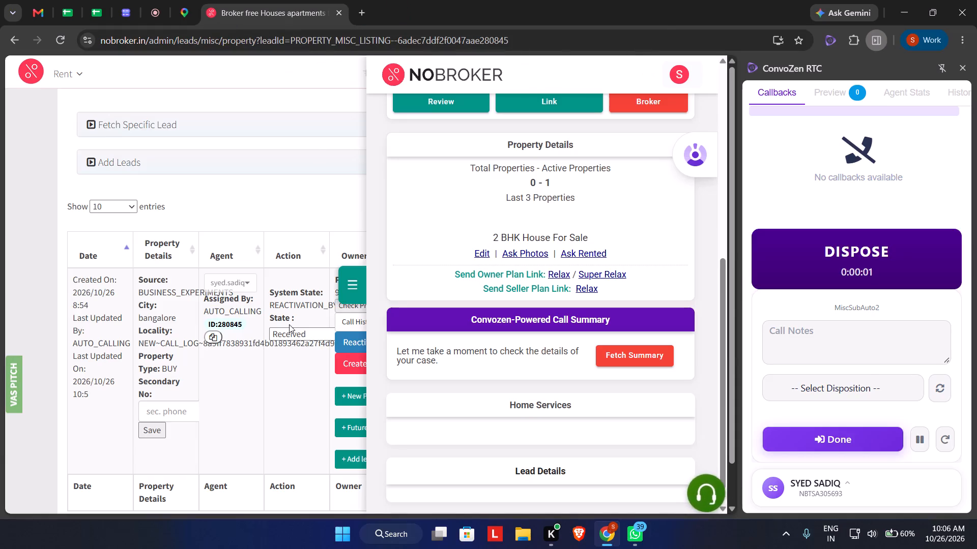
{"action": "left_click", "coordinate": [283, 332]}
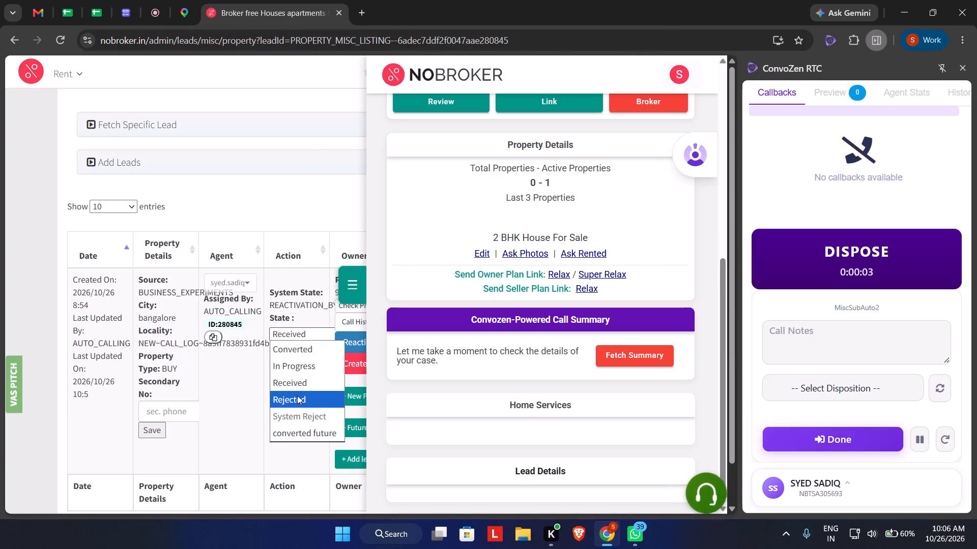
{"action": "left_click", "coordinate": [297, 395]}
{"action": "left_click", "coordinate": [298, 350]}
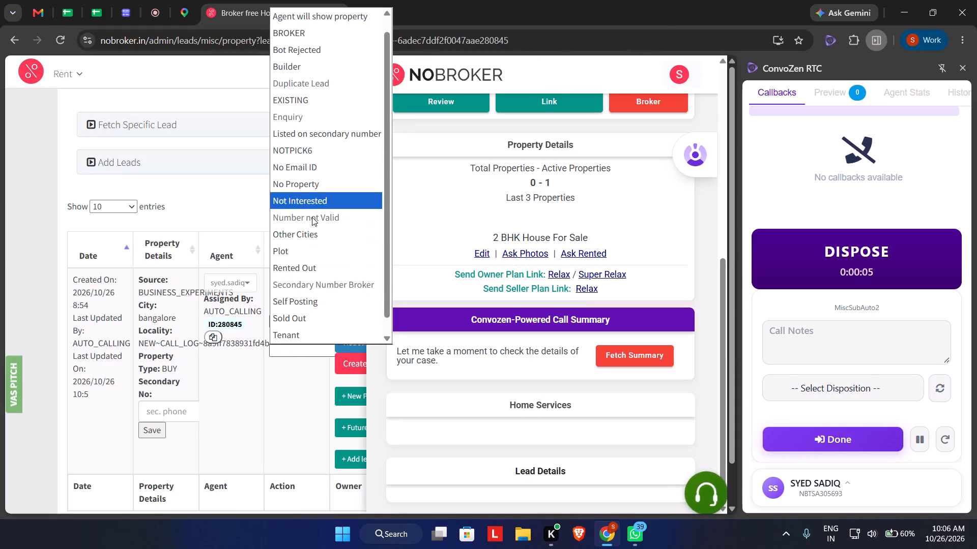
{"action": "scroll", "coordinate": [341, 354], "scroll_direction": "down", "scroll_amount": 2}
{"action": "left_click", "coordinate": [295, 303]}
{"action": "scroll", "coordinate": [293, 267], "scroll_direction": "down", "scroll_amount": 2}
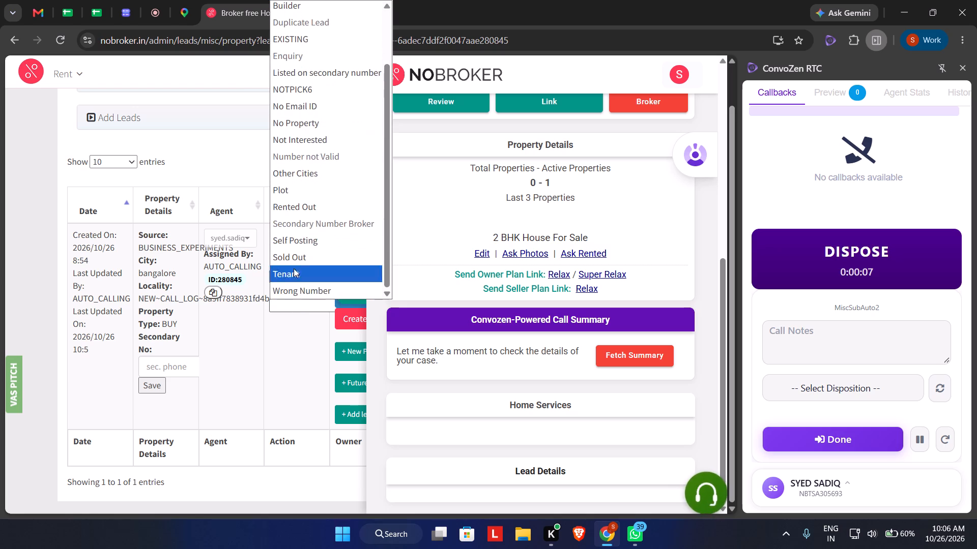
{"action": "left_click", "coordinate": [304, 293]}
Dispose the ended call as Click Calling, Rejected, Invalid or Wrong Number and submit it.
{"action": "left_click", "coordinate": [850, 392]}
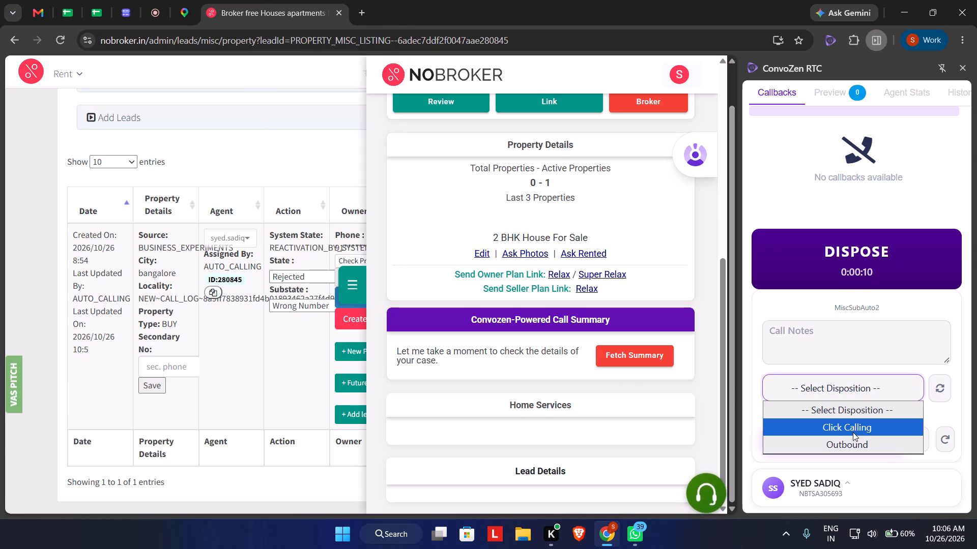
{"action": "left_click", "coordinate": [852, 428]}
{"action": "left_click", "coordinate": [858, 401]}
{"action": "left_click", "coordinate": [864, 481]}
{"action": "double_click", "coordinate": [863, 402]}
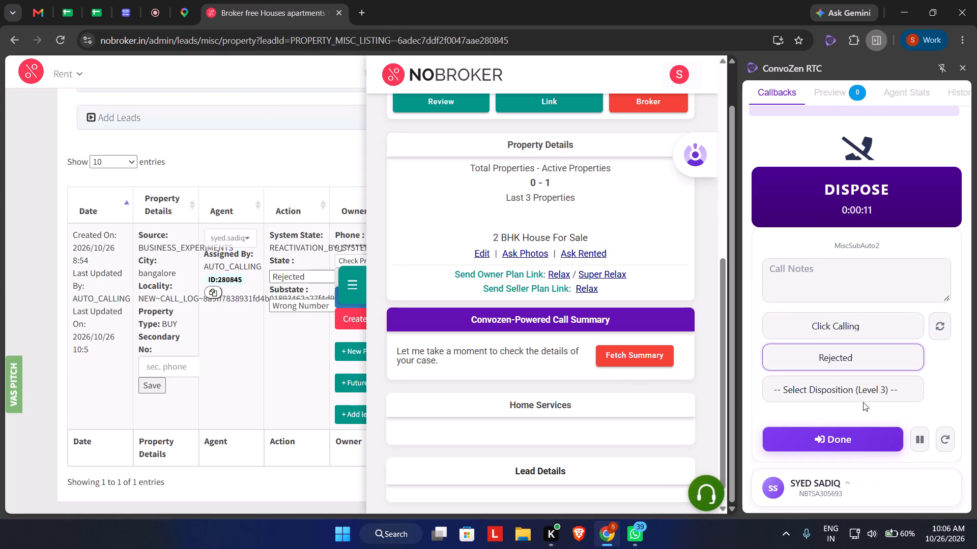
{"action": "left_click", "coordinate": [867, 389]}
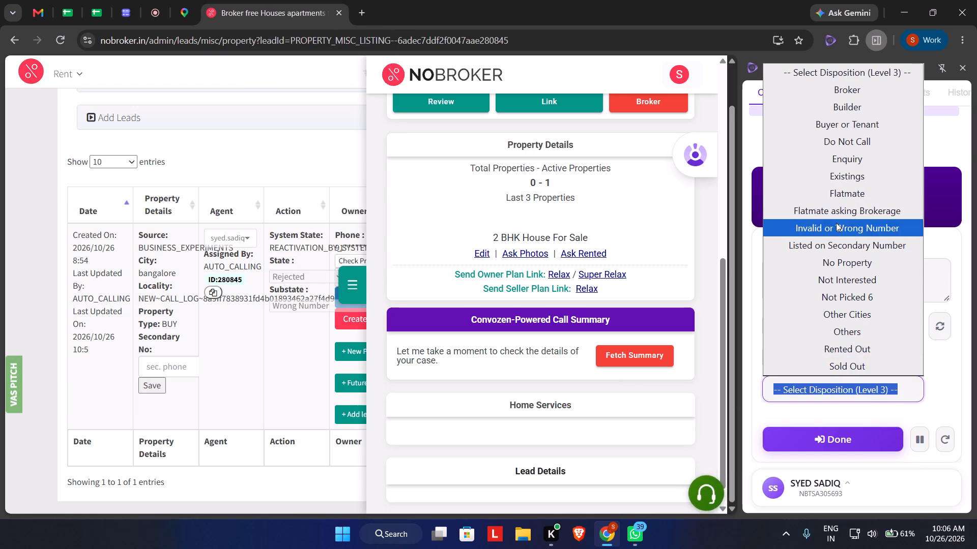
{"action": "left_click", "coordinate": [836, 223]}
{"action": "left_click", "coordinate": [826, 434]}
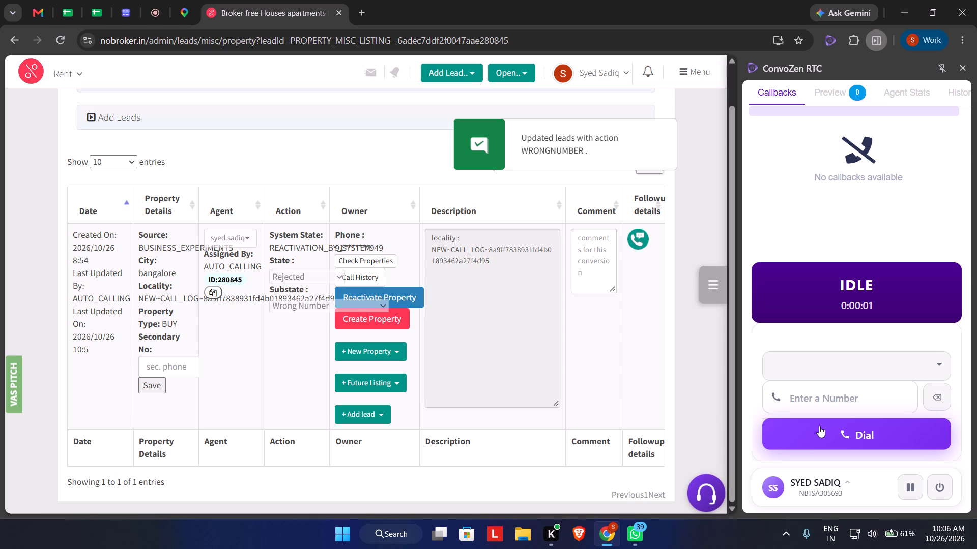
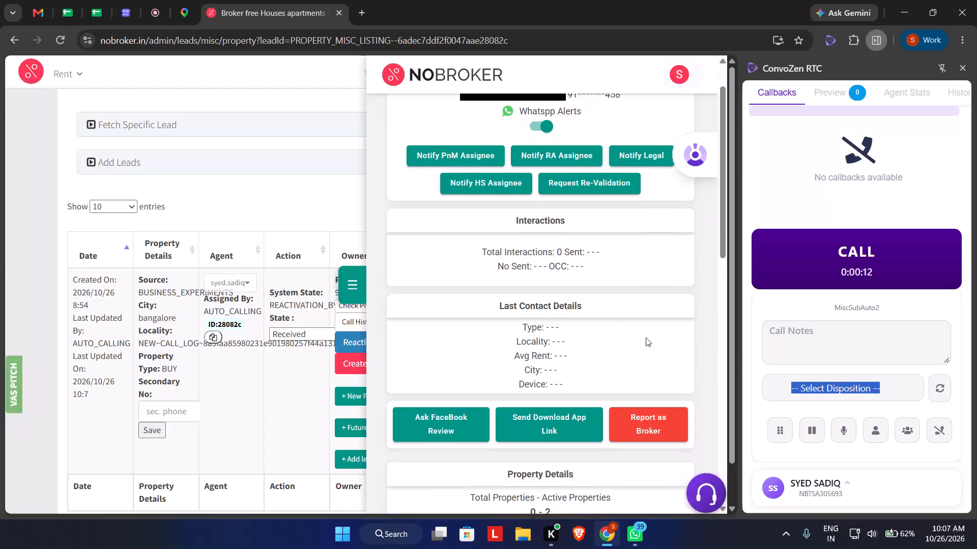
{"action": "scroll", "coordinate": [610, 447], "scroll_direction": "down", "scroll_amount": 1}
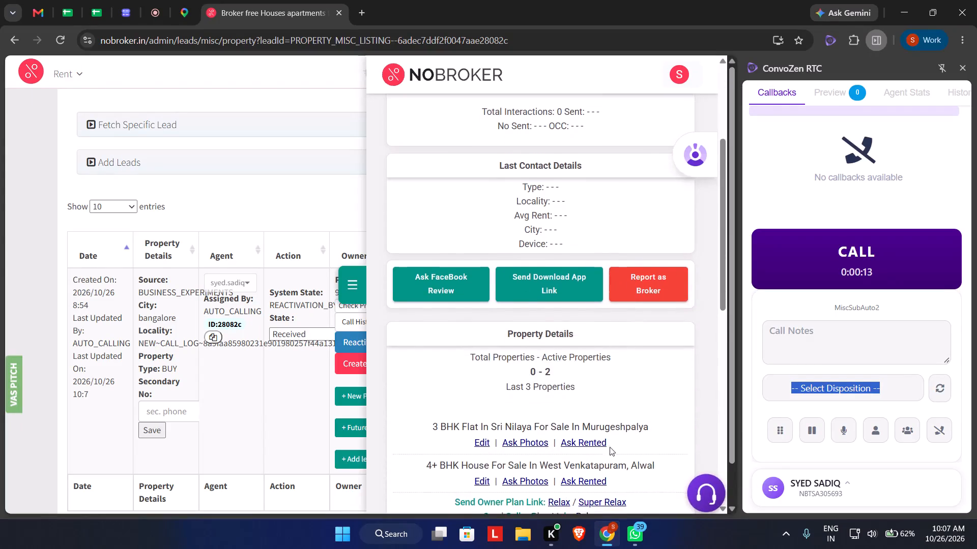
{"action": "left_click", "coordinate": [854, 394]}
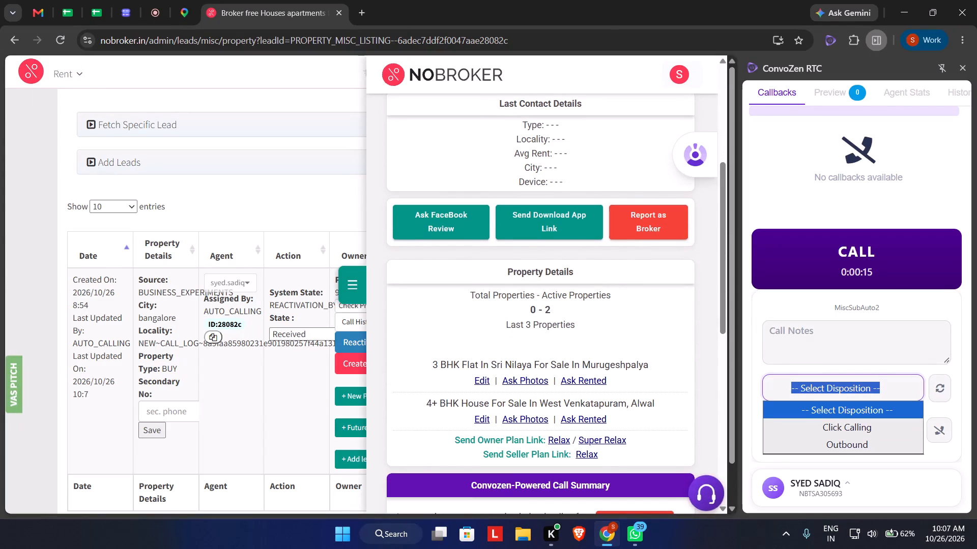
{"action": "left_click", "coordinate": [898, 383]}
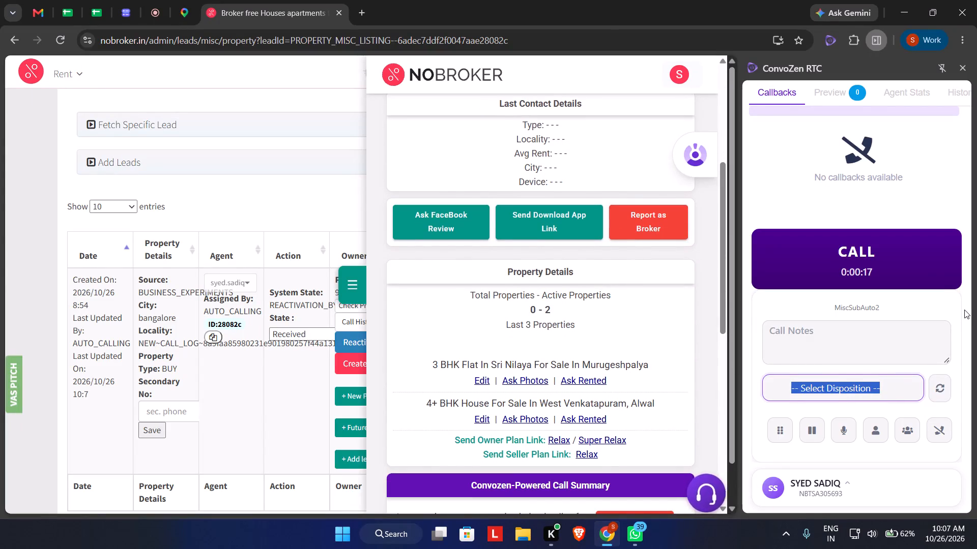
{"action": "left_click", "coordinate": [964, 310]}
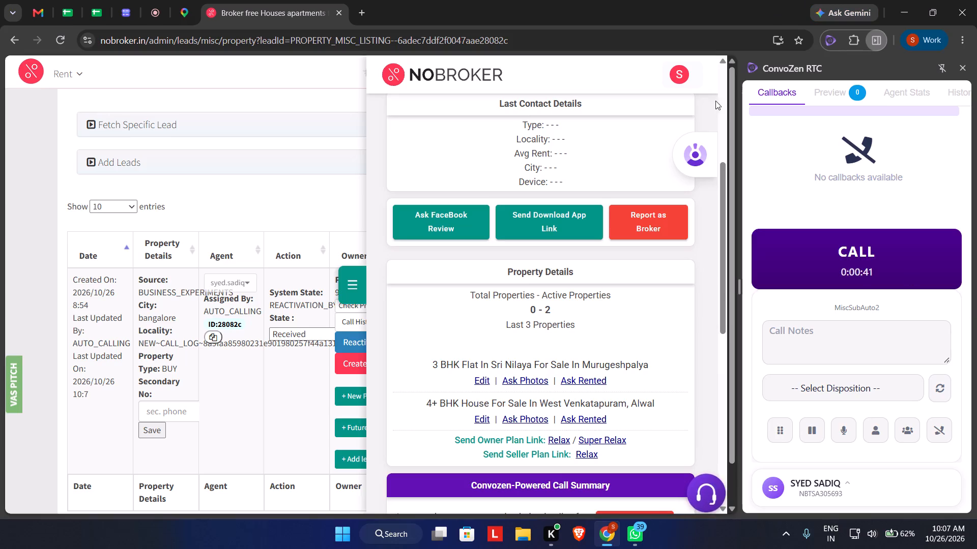
{"action": "left_click", "coordinate": [342, 309]}
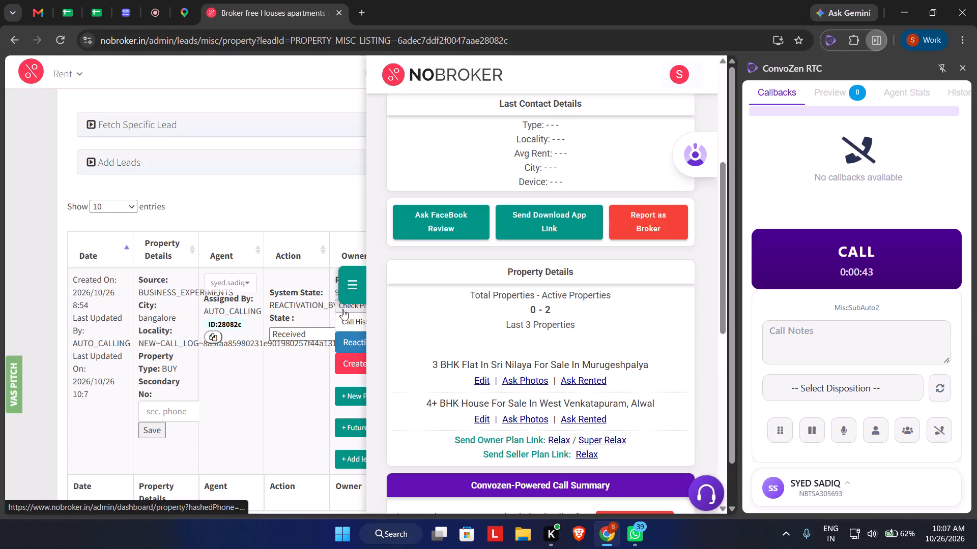
{"action": "scroll", "coordinate": [410, 280], "scroll_direction": "down", "scroll_amount": 17}
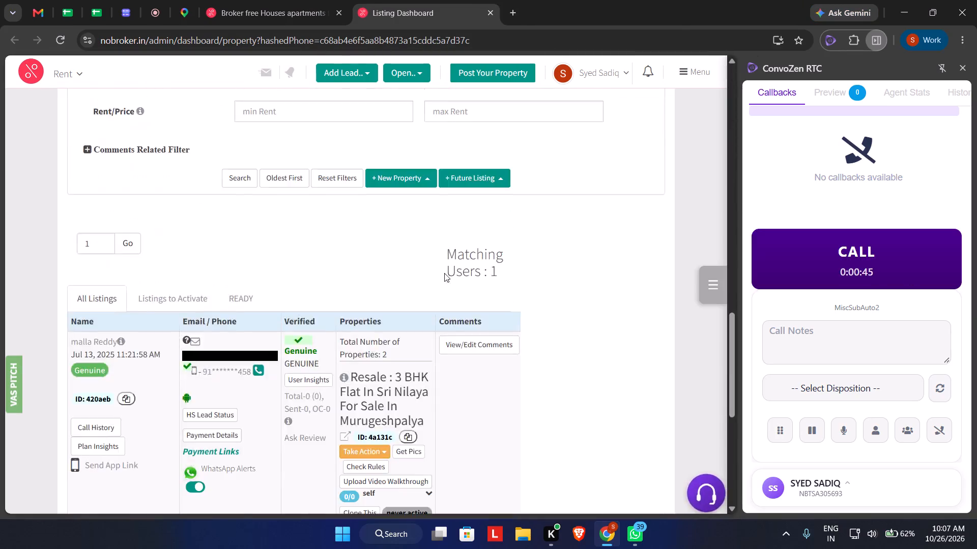
{"action": "scroll", "coordinate": [444, 273], "scroll_direction": "down", "scroll_amount": 4}
{"action": "scroll", "coordinate": [501, 272], "scroll_direction": "down", "scroll_amount": 5}
{"action": "scroll", "coordinate": [501, 272], "scroll_direction": "up", "scroll_amount": 3}
{"action": "scroll", "coordinate": [501, 272], "scroll_direction": "down", "scroll_amount": 3}
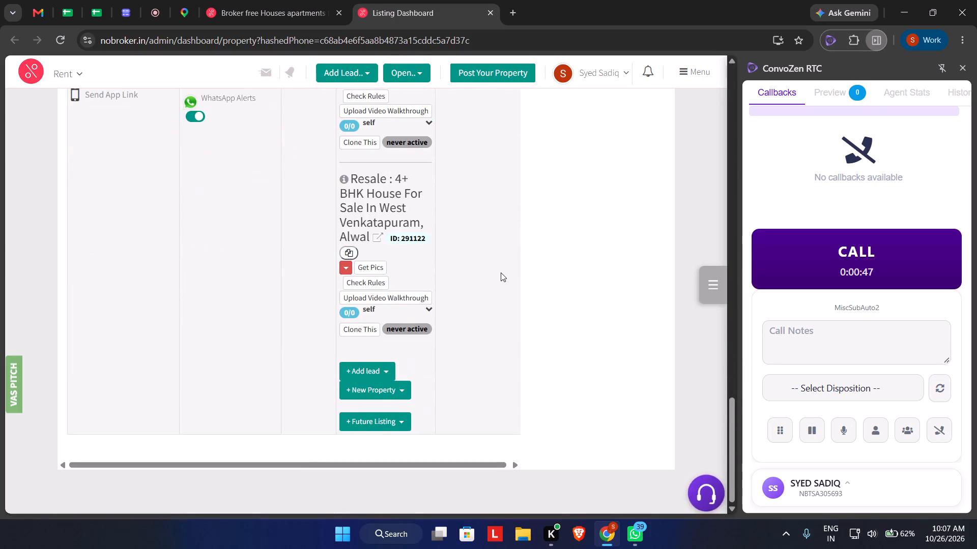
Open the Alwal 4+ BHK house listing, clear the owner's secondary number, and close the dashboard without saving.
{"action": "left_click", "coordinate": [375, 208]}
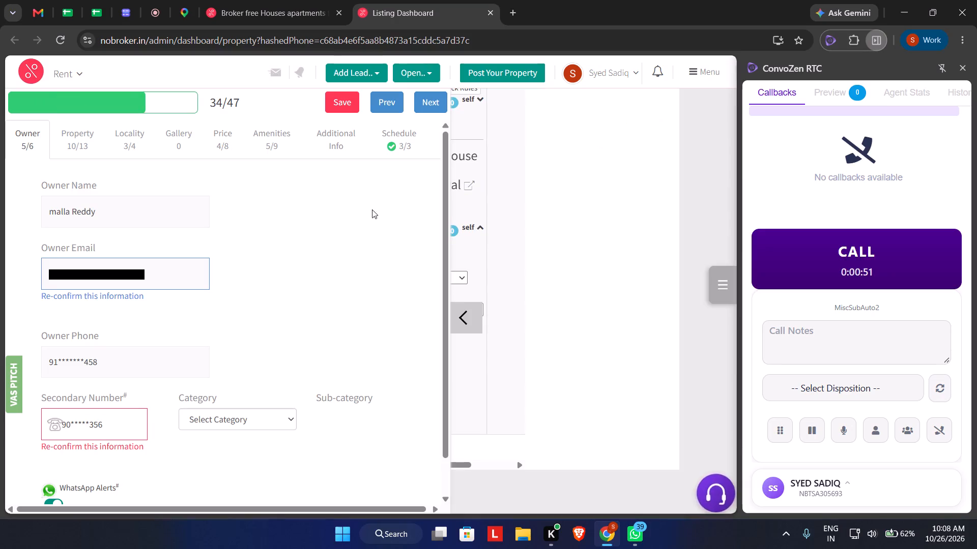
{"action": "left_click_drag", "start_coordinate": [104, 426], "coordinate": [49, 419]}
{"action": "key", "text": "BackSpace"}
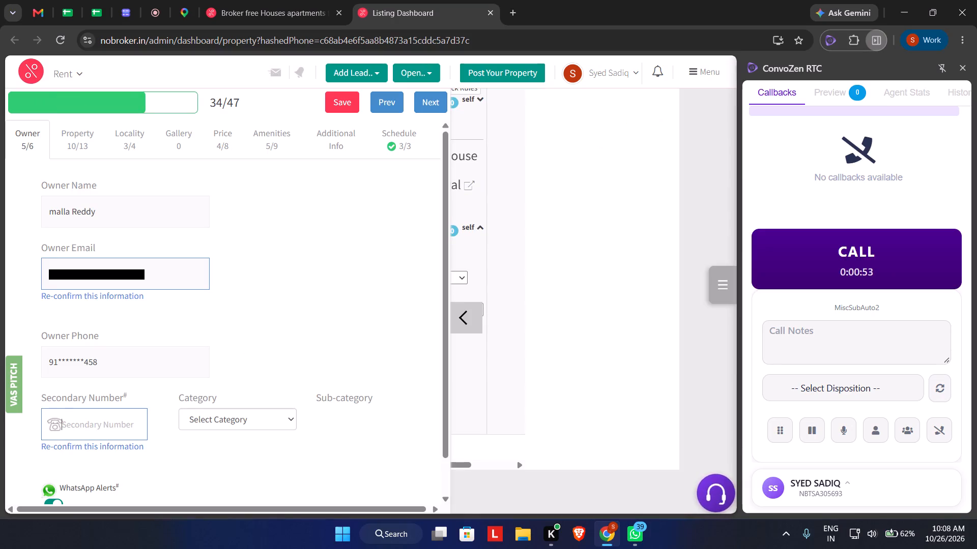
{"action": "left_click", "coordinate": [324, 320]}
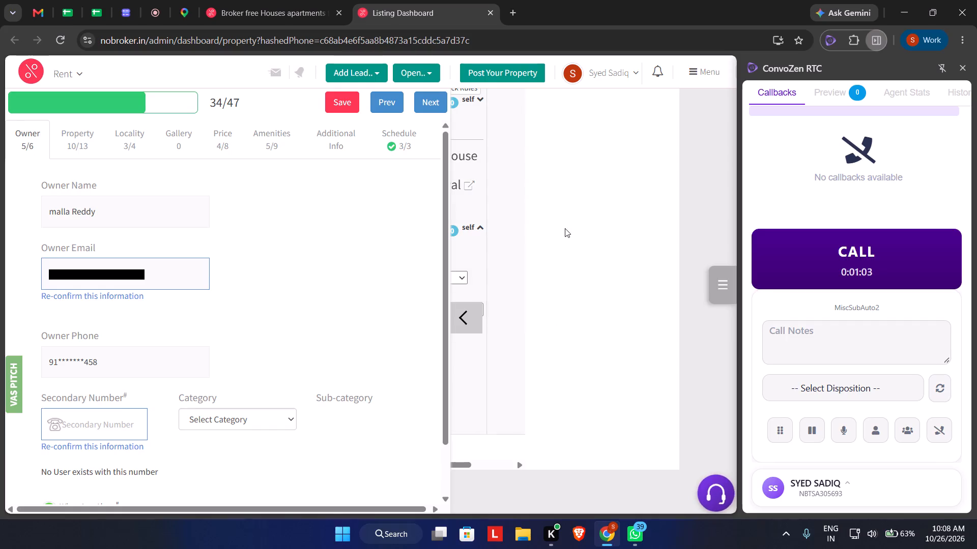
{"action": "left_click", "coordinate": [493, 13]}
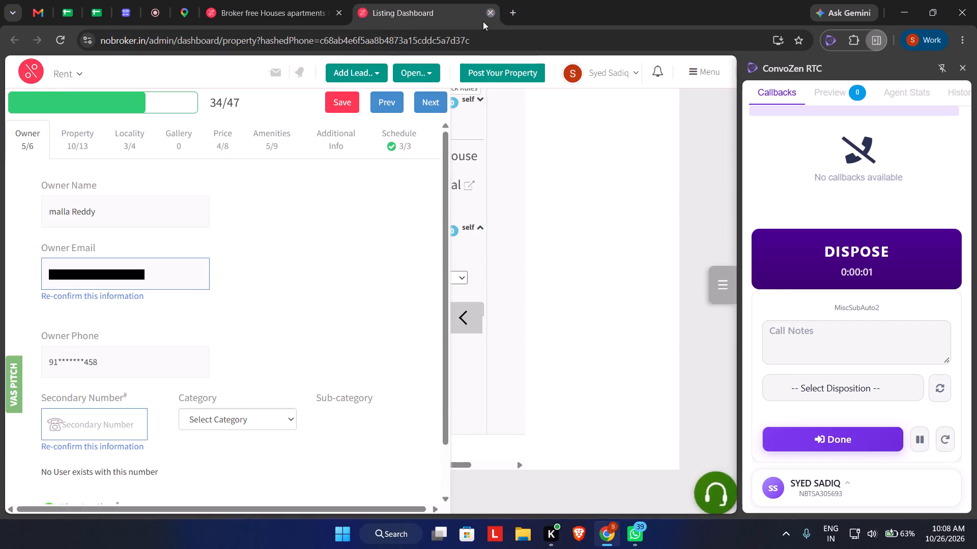
Choose Click Calling, Rejected, Sold Out as the disposition of the ended call.
{"action": "left_click", "coordinate": [839, 388]}
{"action": "left_click", "coordinate": [839, 422]}
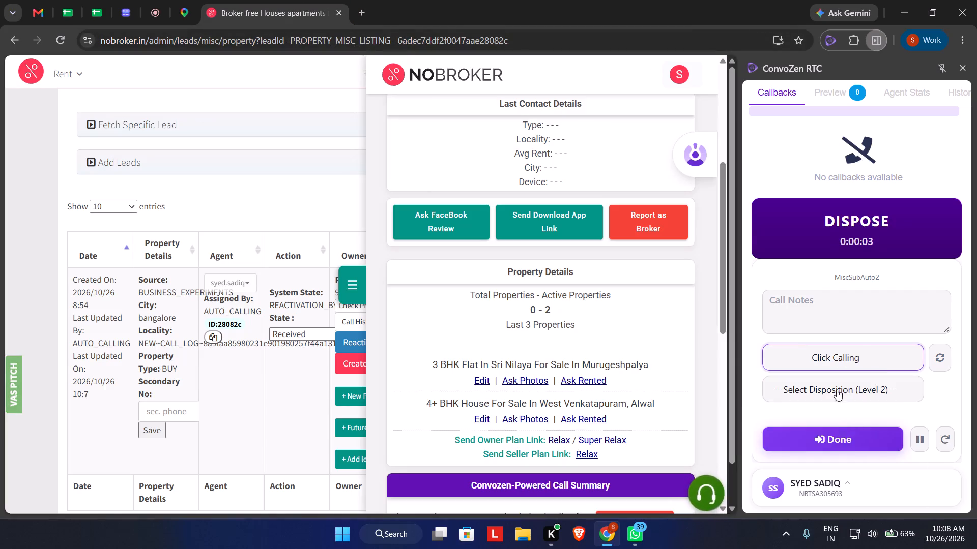
{"action": "left_click", "coordinate": [836, 389]}
{"action": "left_click", "coordinate": [842, 478]}
{"action": "left_click", "coordinate": [840, 396]}
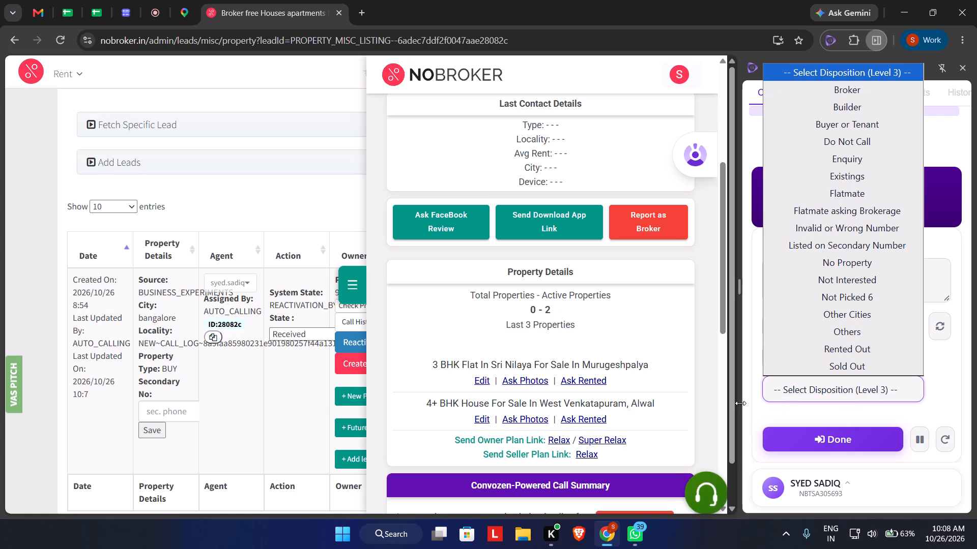
{"action": "left_click", "coordinate": [838, 361]}
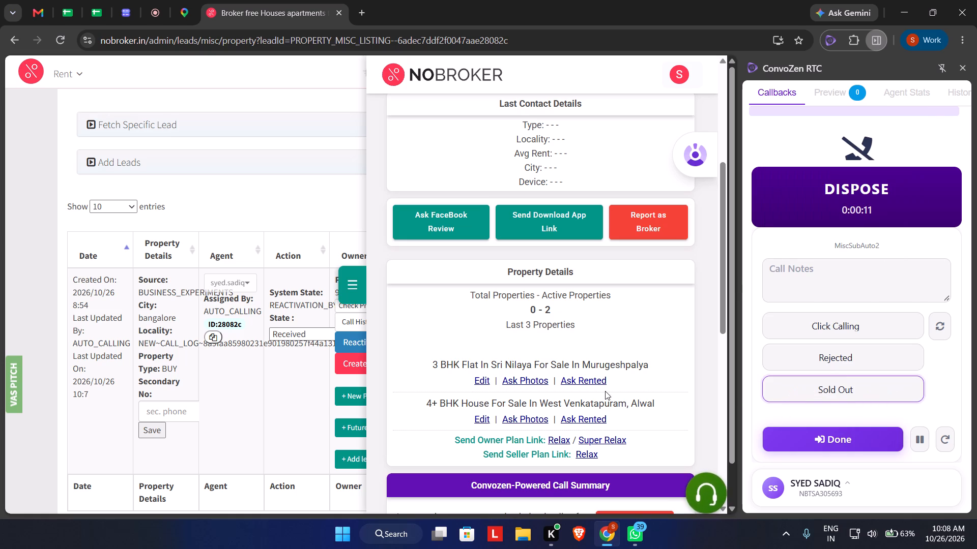
{"action": "left_click", "coordinate": [291, 330]}
{"action": "left_click", "coordinate": [290, 399]}
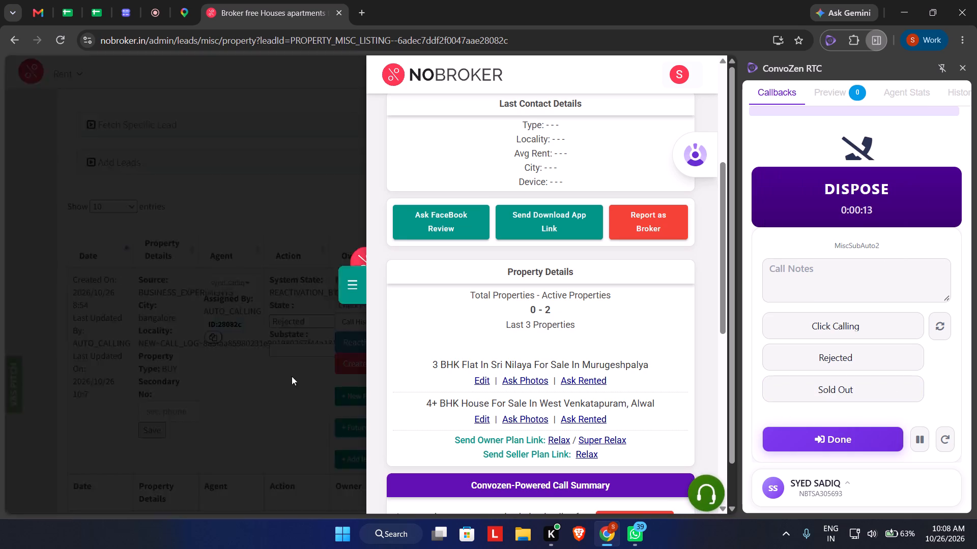
{"action": "left_click", "coordinate": [287, 355]}
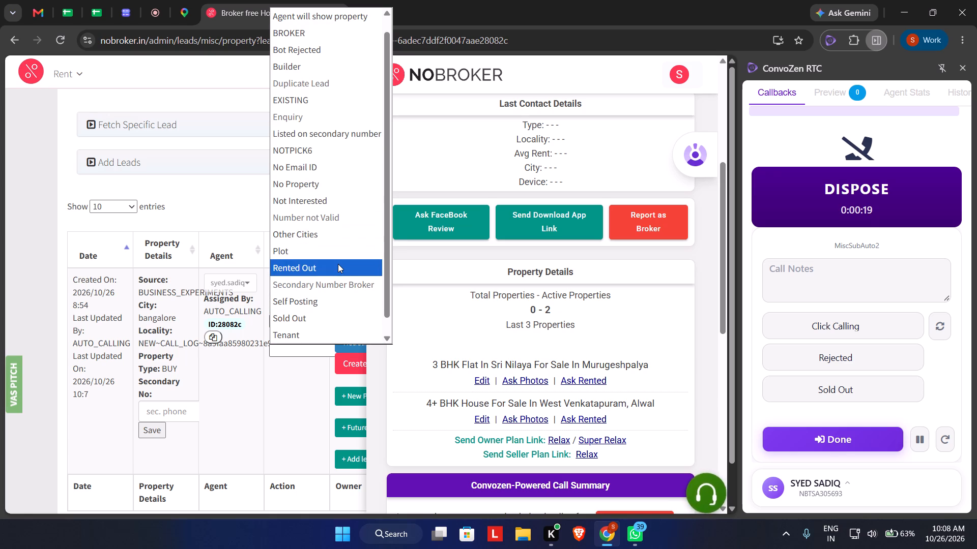
{"action": "scroll", "coordinate": [338, 265], "scroll_direction": "up", "scroll_amount": 1}
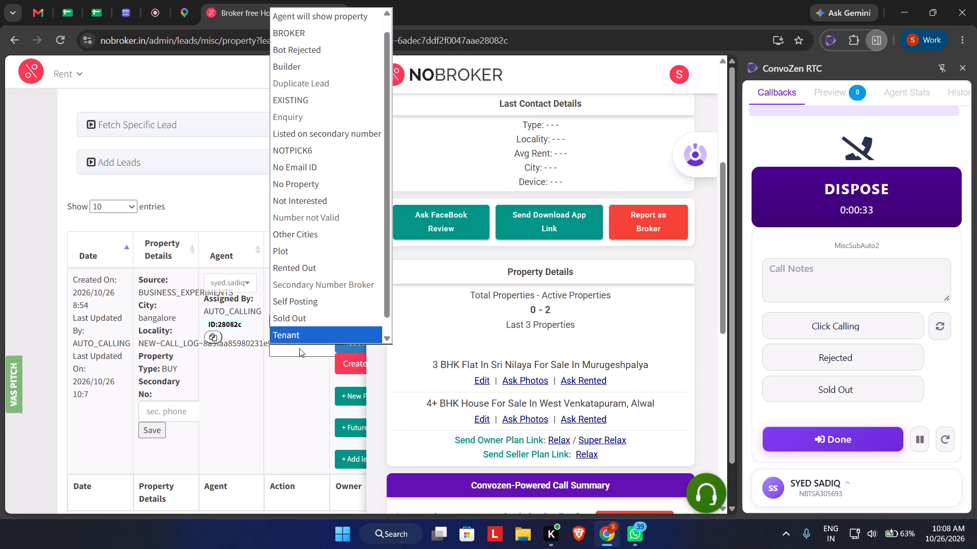
{"action": "left_click", "coordinate": [287, 299]}
Submit the Sold Out disposition for the ended call.
{"action": "left_click", "coordinate": [823, 422]}
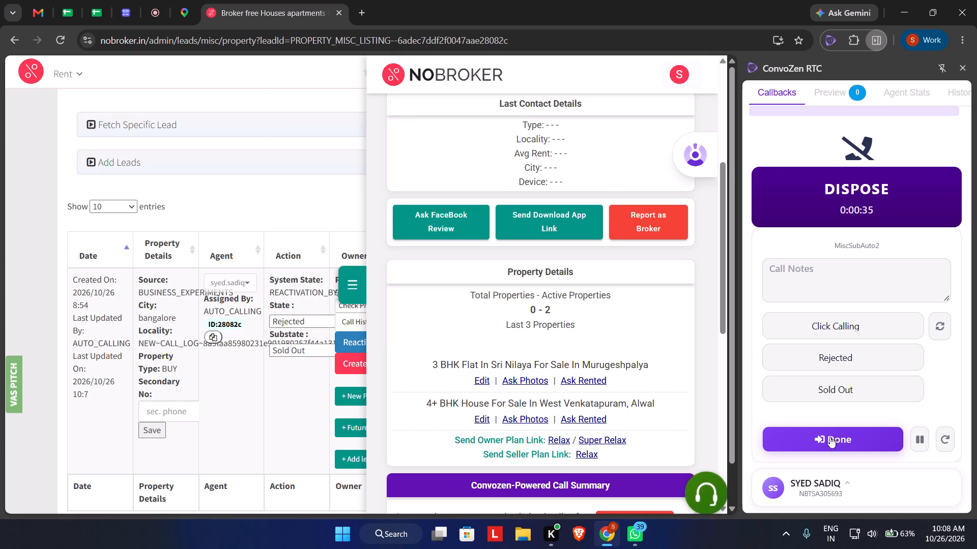
{"action": "left_click", "coordinate": [817, 446]}
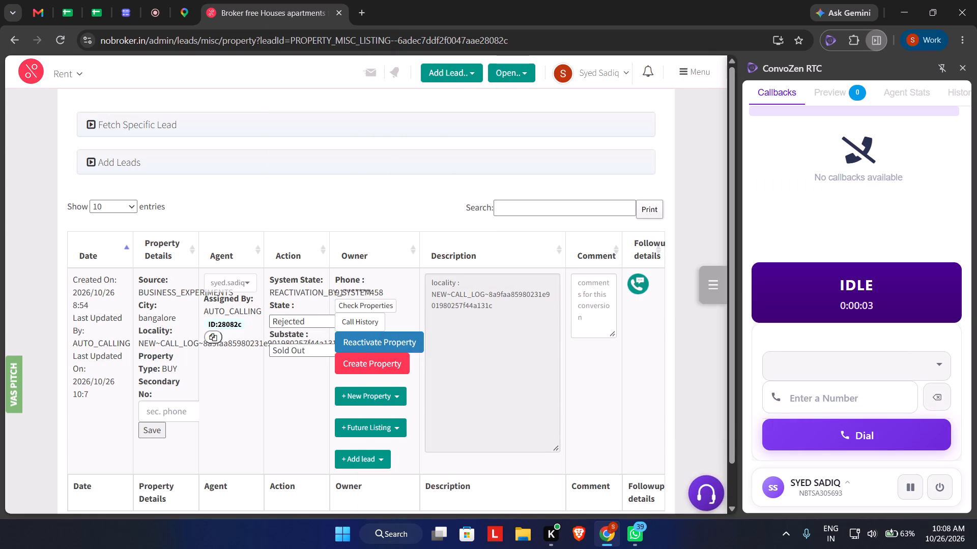
Check the agent statistics for the day's call figures, login hours and state summary.
{"action": "left_click", "coordinate": [913, 92]}
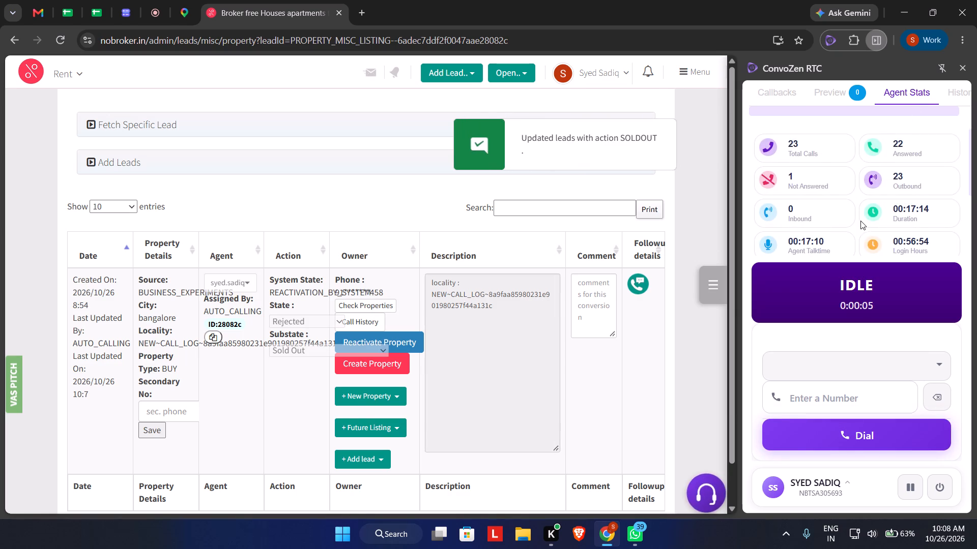
{"action": "scroll", "coordinate": [860, 221], "scroll_direction": "down", "scroll_amount": 1}
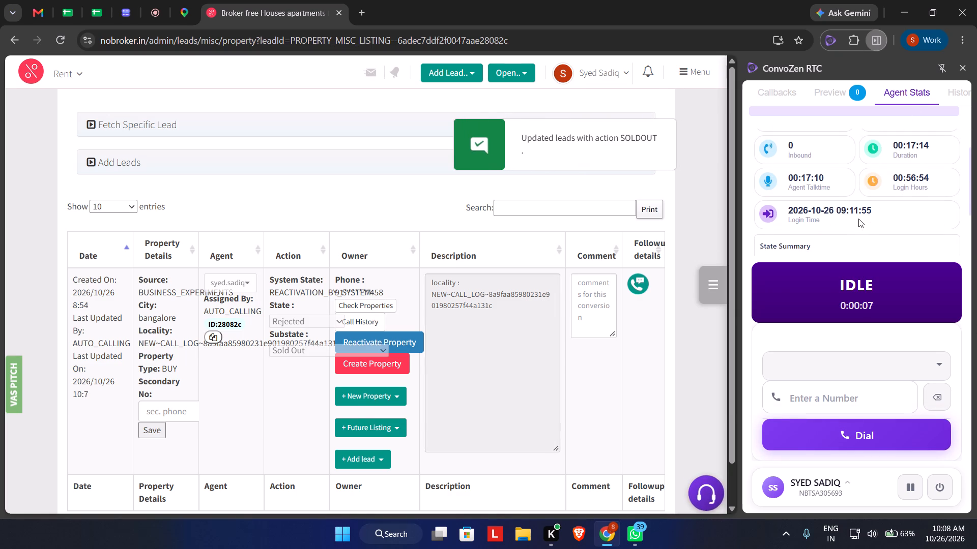
{"action": "scroll", "coordinate": [858, 219], "scroll_direction": "down", "scroll_amount": 2}
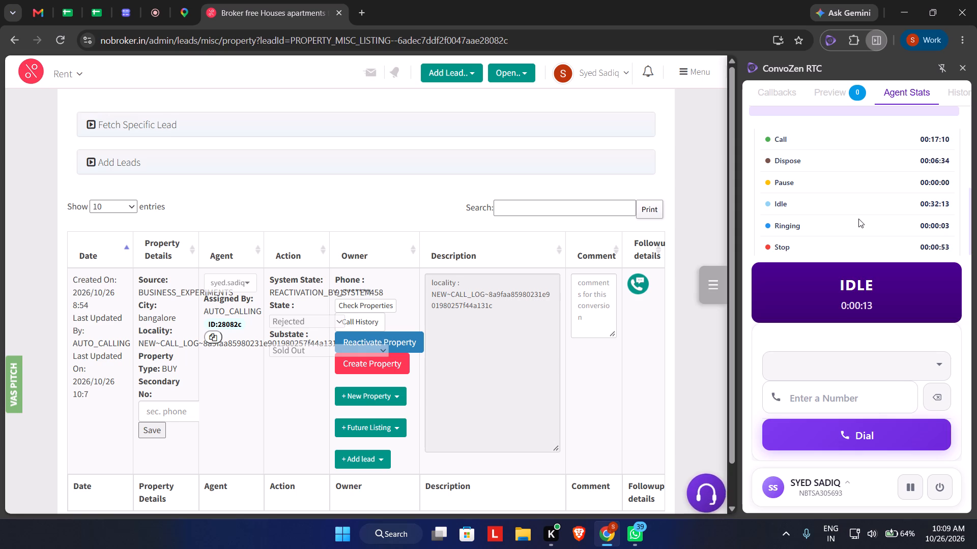
{"action": "scroll", "coordinate": [858, 219], "scroll_direction": "up", "scroll_amount": 7}
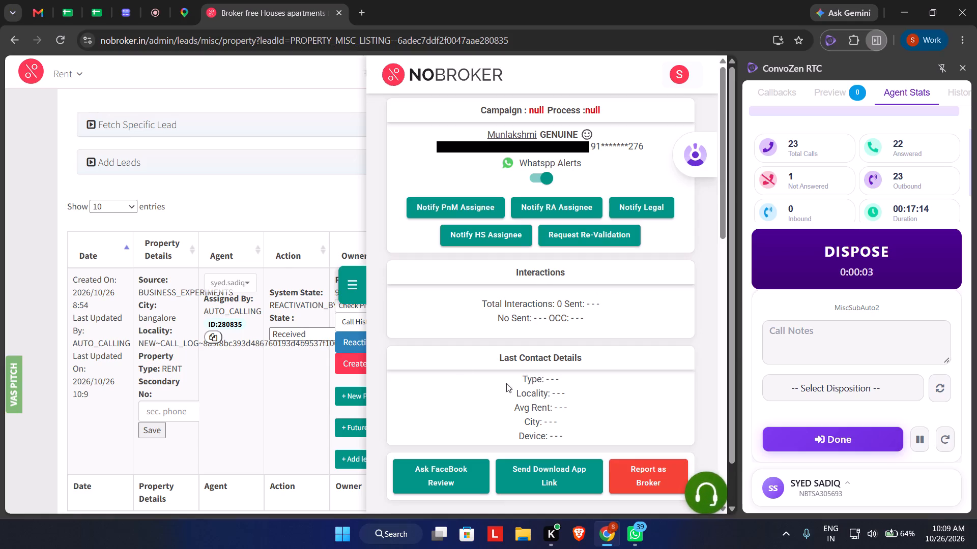
{"action": "left_click", "coordinate": [303, 333]}
{"action": "left_click", "coordinate": [294, 368]}
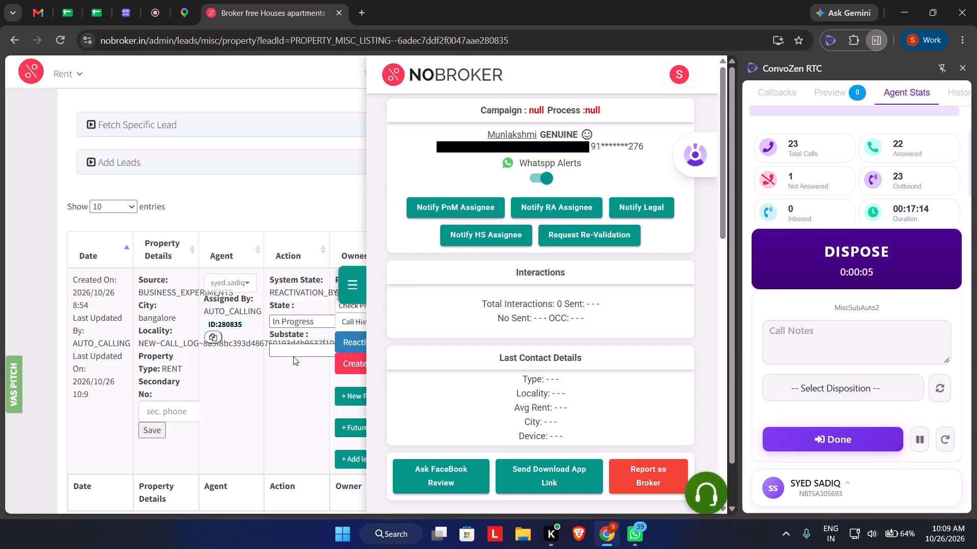
{"action": "left_click", "coordinate": [293, 352]}
{"action": "left_click", "coordinate": [272, 426]}
Dispose the ended call as Click Calling, Call Back, Busy or Disconnected and submit it.
{"action": "double_click", "coordinate": [803, 403]}
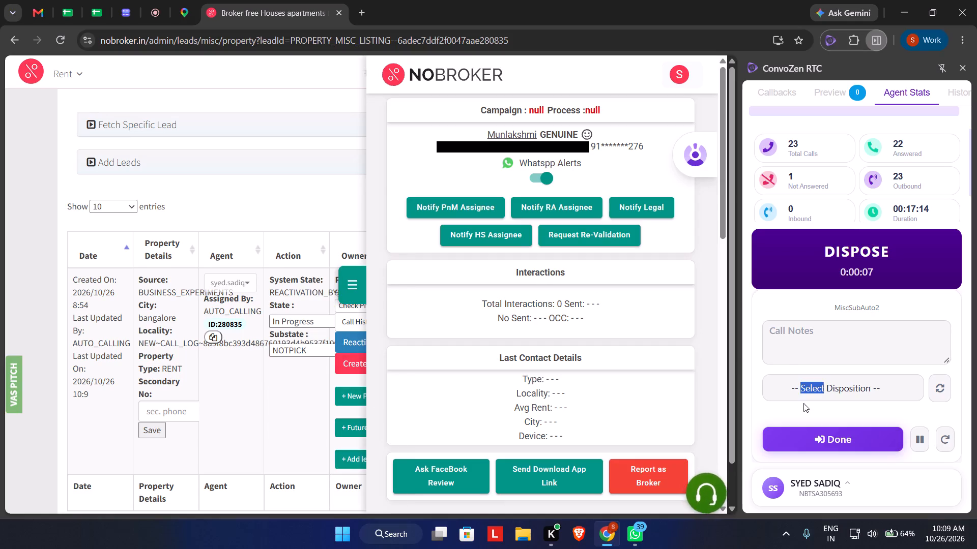
{"action": "left_click", "coordinate": [804, 391]}
{"action": "double_click", "coordinate": [817, 434]}
{"action": "left_click", "coordinate": [803, 395]}
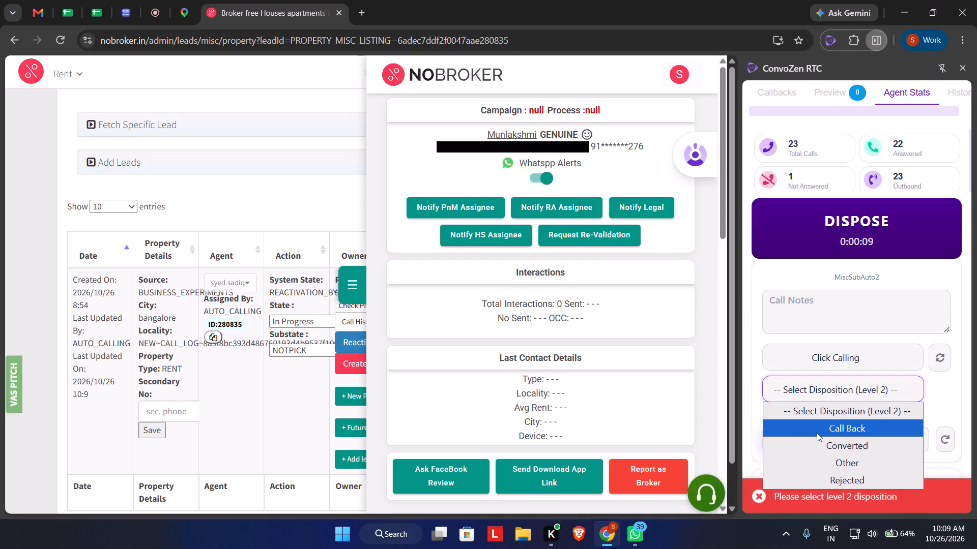
{"action": "left_click", "coordinate": [817, 433]}
{"action": "left_click", "coordinate": [808, 389]}
{"action": "double_click", "coordinate": [807, 218]}
{"action": "left_click_drag", "start_coordinate": [807, 218], "coordinate": [805, 232]}
{"action": "left_click", "coordinate": [805, 232]}
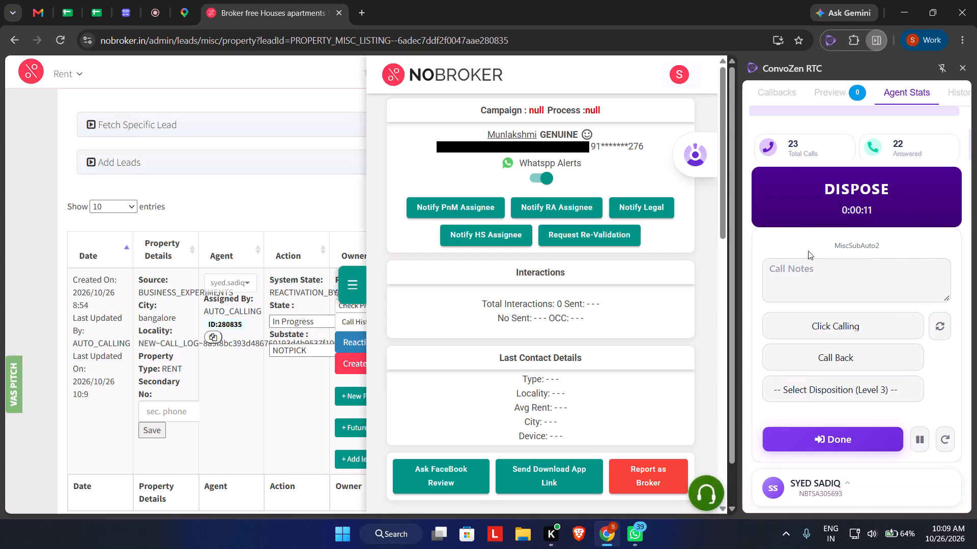
{"action": "left_click", "coordinate": [813, 380]}
{"action": "left_click", "coordinate": [812, 384]}
{"action": "left_click", "coordinate": [804, 387]}
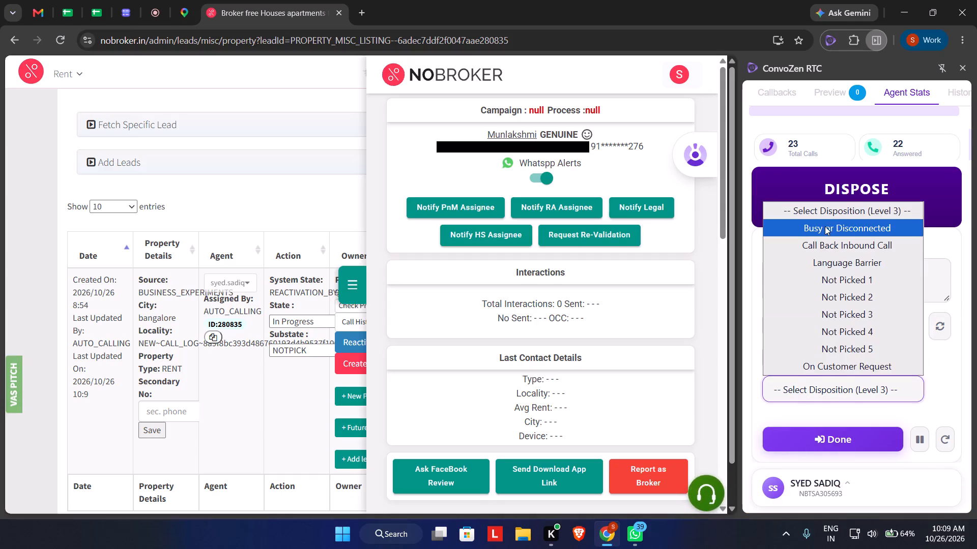
{"action": "left_click_drag", "start_coordinate": [825, 230], "coordinate": [824, 235]}
{"action": "left_click", "coordinate": [821, 439]}
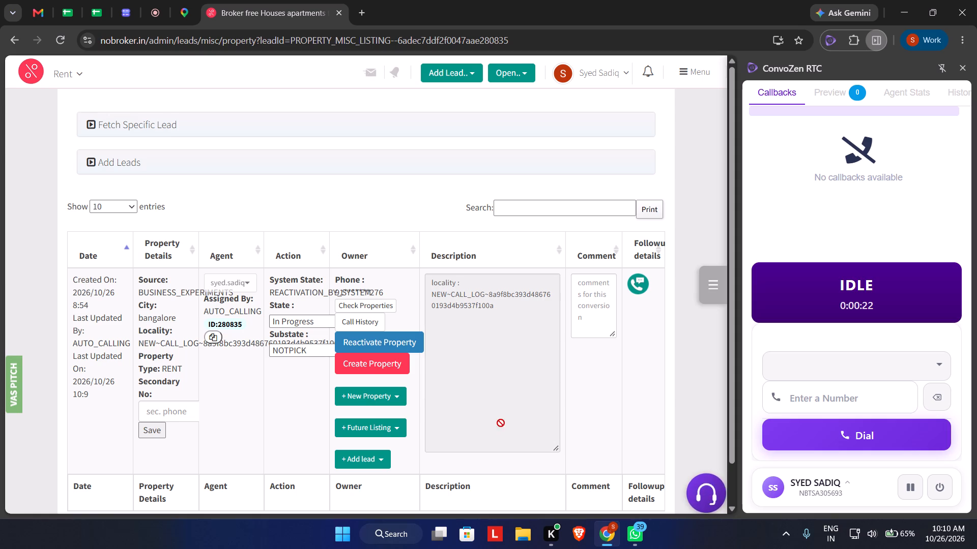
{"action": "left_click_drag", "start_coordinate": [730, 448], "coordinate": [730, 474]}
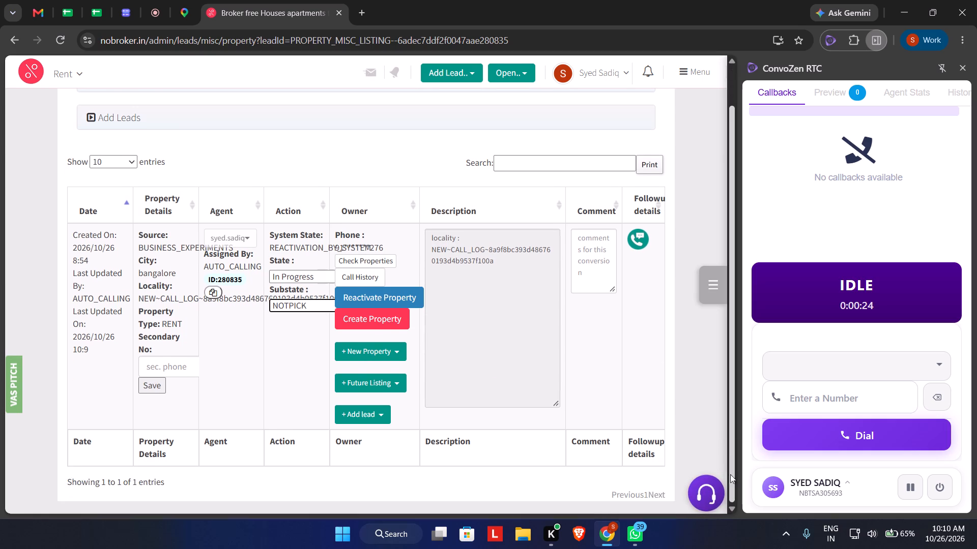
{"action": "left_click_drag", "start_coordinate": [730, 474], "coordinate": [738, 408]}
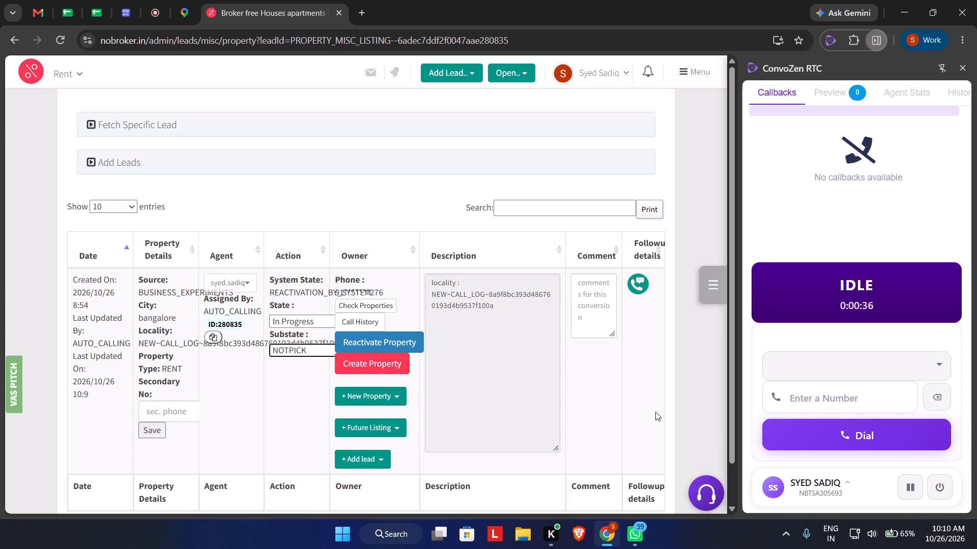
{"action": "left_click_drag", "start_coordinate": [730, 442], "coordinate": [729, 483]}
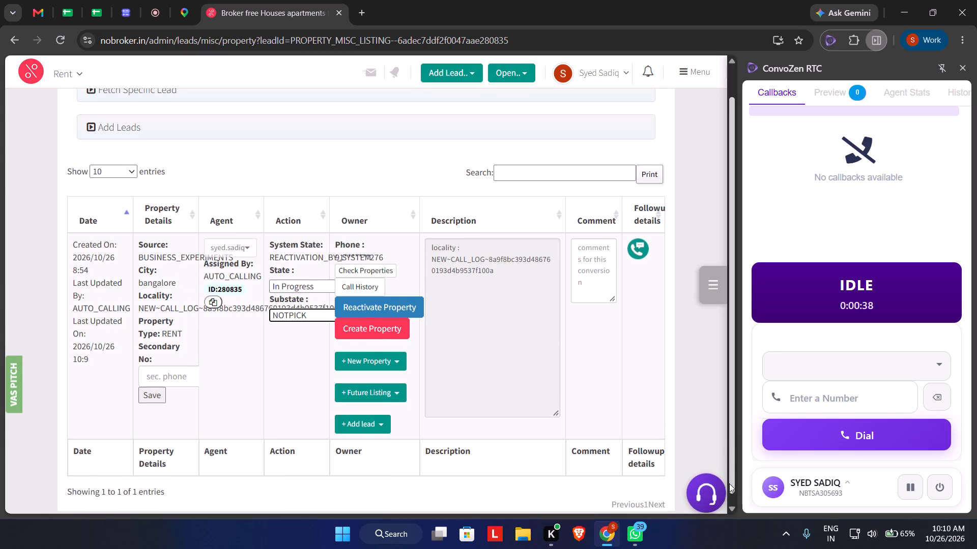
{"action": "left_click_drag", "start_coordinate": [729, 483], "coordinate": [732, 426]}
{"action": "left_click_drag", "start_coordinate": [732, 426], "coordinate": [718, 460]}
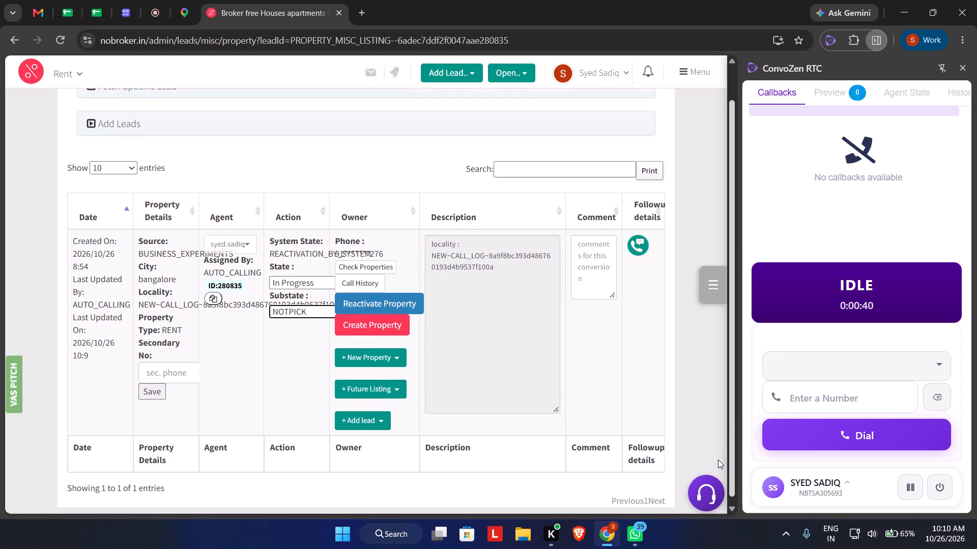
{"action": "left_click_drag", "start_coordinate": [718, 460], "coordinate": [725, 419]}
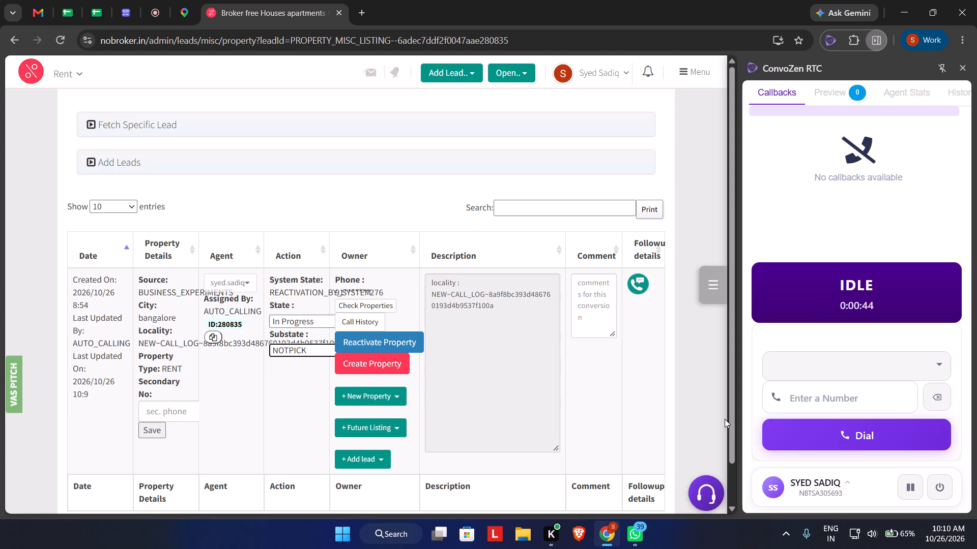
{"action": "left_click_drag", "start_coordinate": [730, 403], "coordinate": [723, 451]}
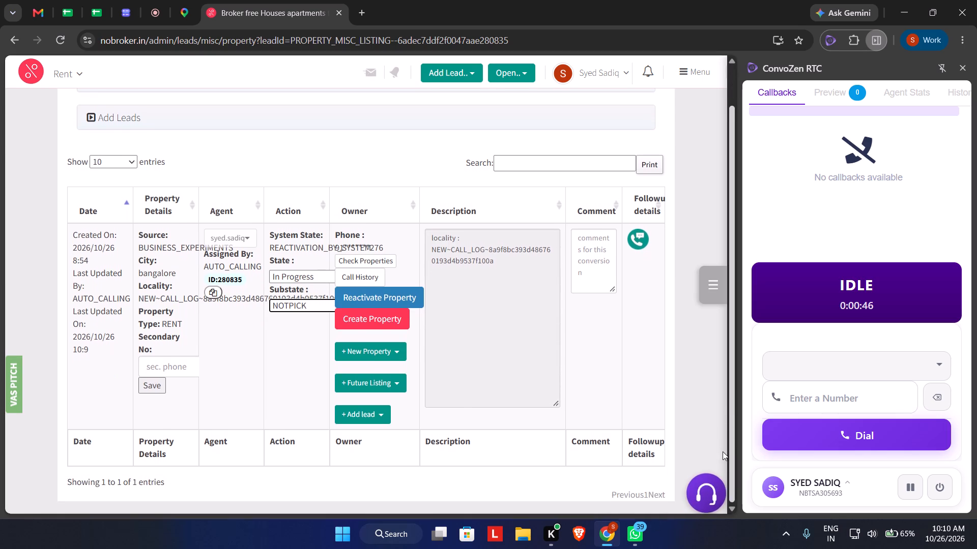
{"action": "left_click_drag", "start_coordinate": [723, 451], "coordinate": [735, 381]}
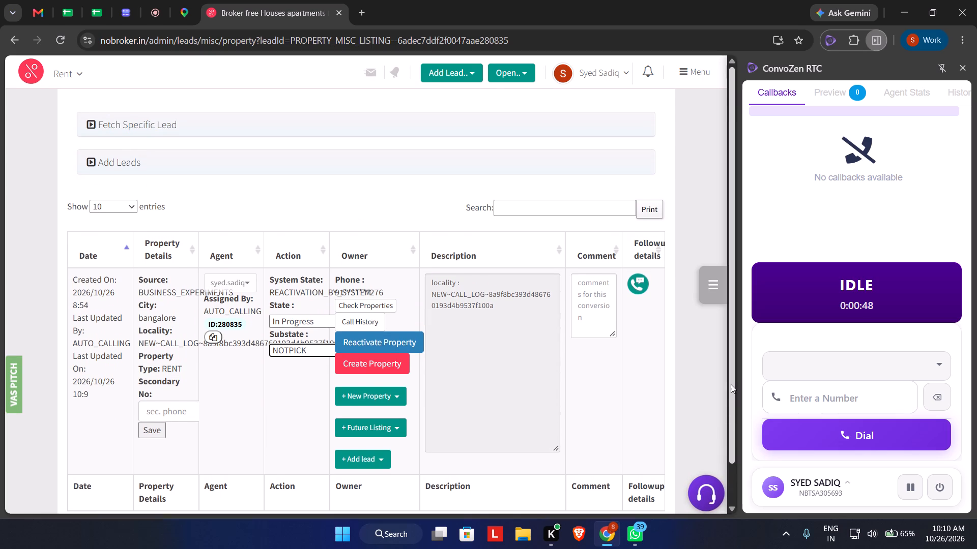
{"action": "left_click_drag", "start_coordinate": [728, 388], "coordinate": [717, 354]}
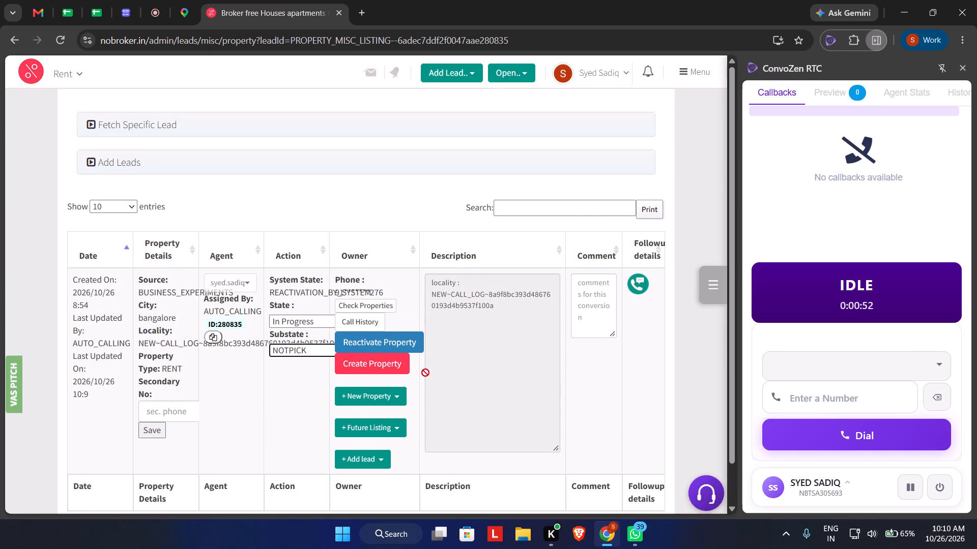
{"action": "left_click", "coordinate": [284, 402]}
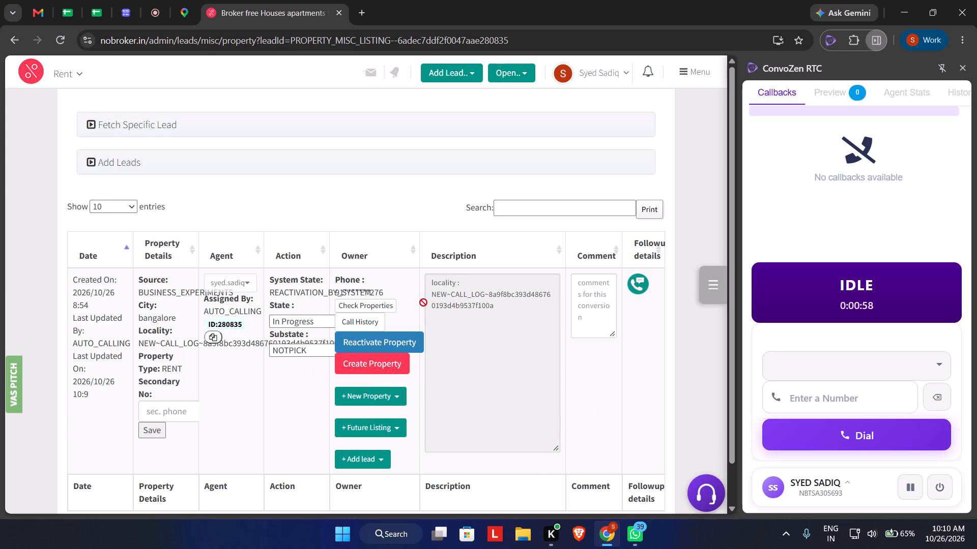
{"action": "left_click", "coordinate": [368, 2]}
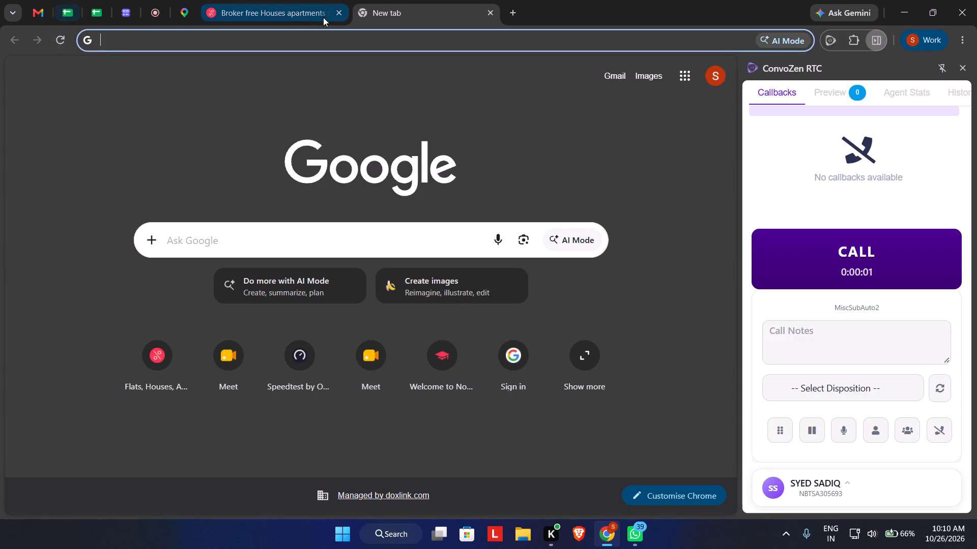
{"action": "left_click", "coordinate": [242, 2]}
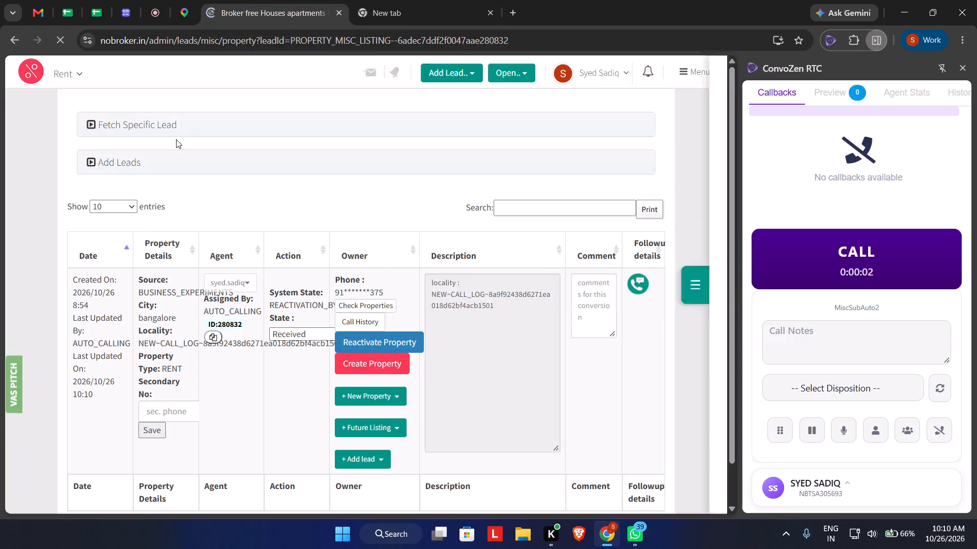
{"action": "left_click", "coordinate": [292, 333]}
{"action": "left_click", "coordinate": [312, 366]}
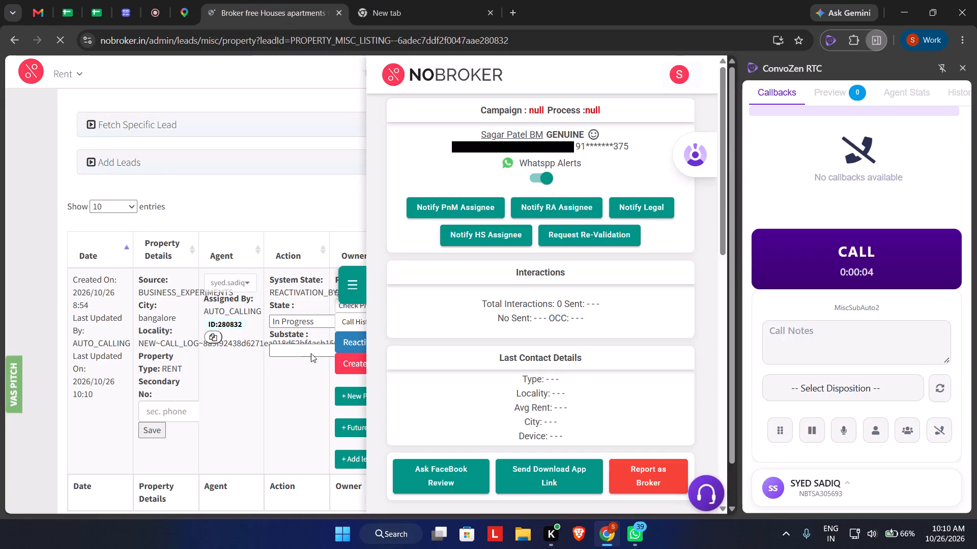
{"action": "left_click", "coordinate": [306, 347]}
{"action": "left_click", "coordinate": [307, 430]}
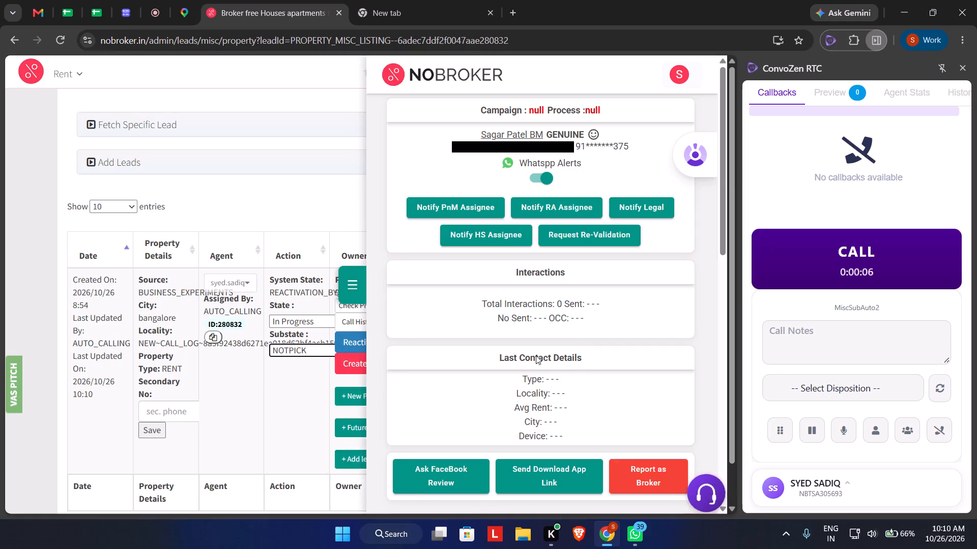
Select the call disposition Outbound, Not Picked, Voice Mail for the ongoing call.
{"action": "left_click", "coordinate": [804, 347]}
{"action": "left_click", "coordinate": [824, 393]}
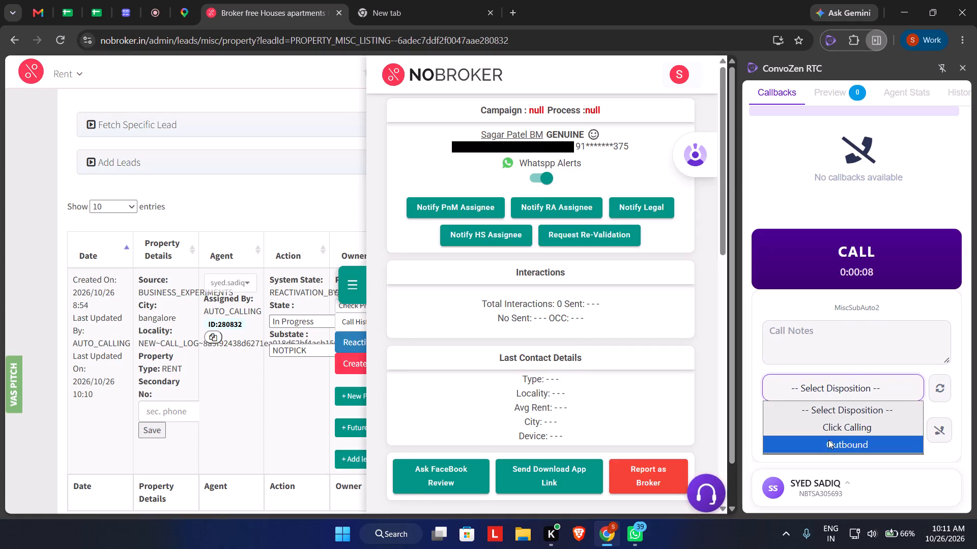
{"action": "left_click", "coordinate": [828, 440]}
{"action": "left_click", "coordinate": [817, 386]}
{"action": "left_click", "coordinate": [817, 424]}
{"action": "double_click", "coordinate": [824, 392]}
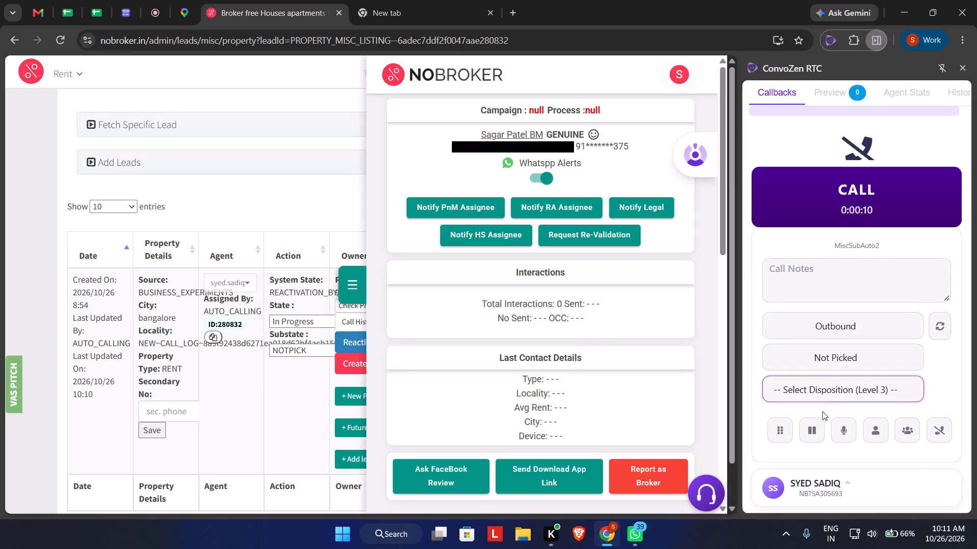
{"action": "left_click", "coordinate": [822, 411]}
{"action": "left_click", "coordinate": [822, 400]}
{"action": "left_click", "coordinate": [825, 478]}
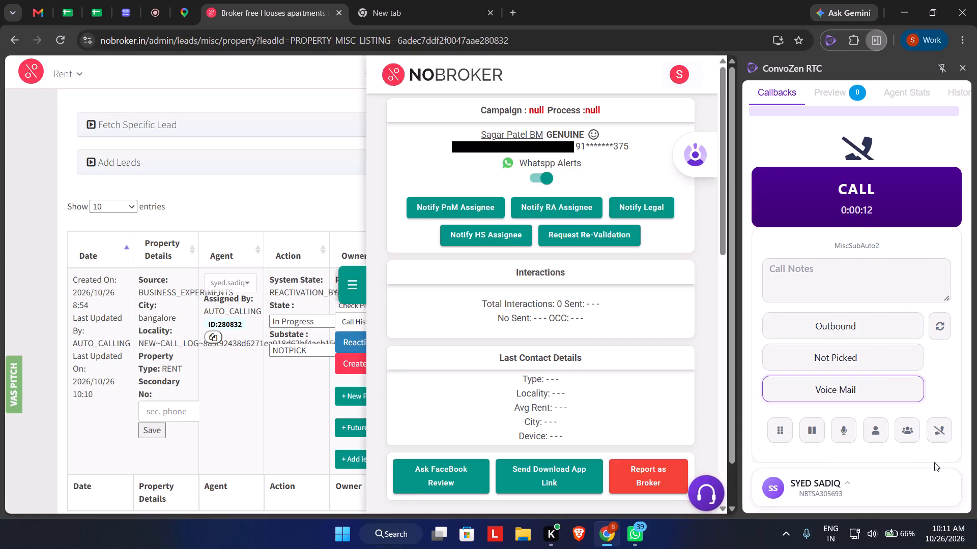
End the ongoing call and submit its Voice Mail disposition.
{"action": "left_click", "coordinate": [935, 435]}
{"action": "left_click", "coordinate": [935, 435]}
{"action": "left_click", "coordinate": [854, 442]}
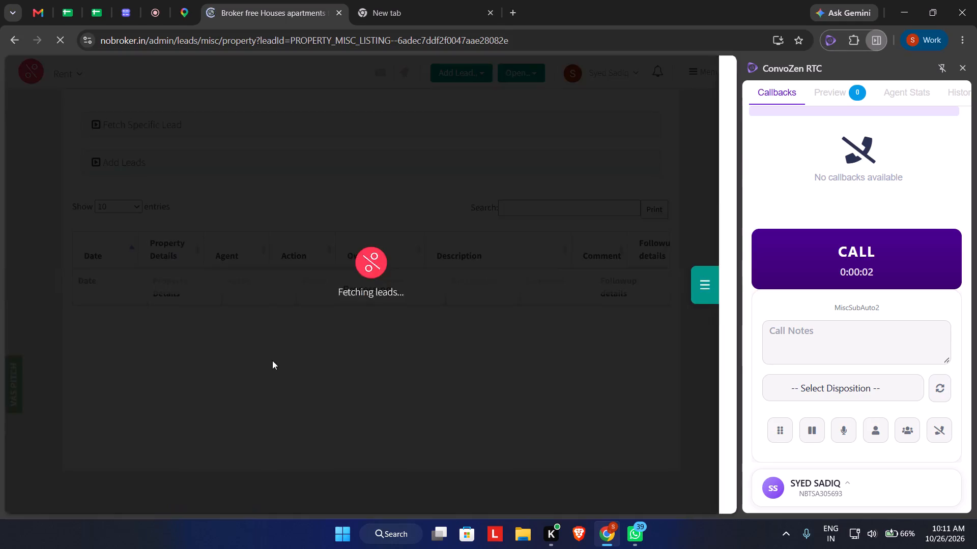
Set the newly loaded lead's state to In Progress and its substate to NOTPICK.
{"action": "left_click", "coordinate": [295, 335]}
{"action": "left_click", "coordinate": [297, 363]}
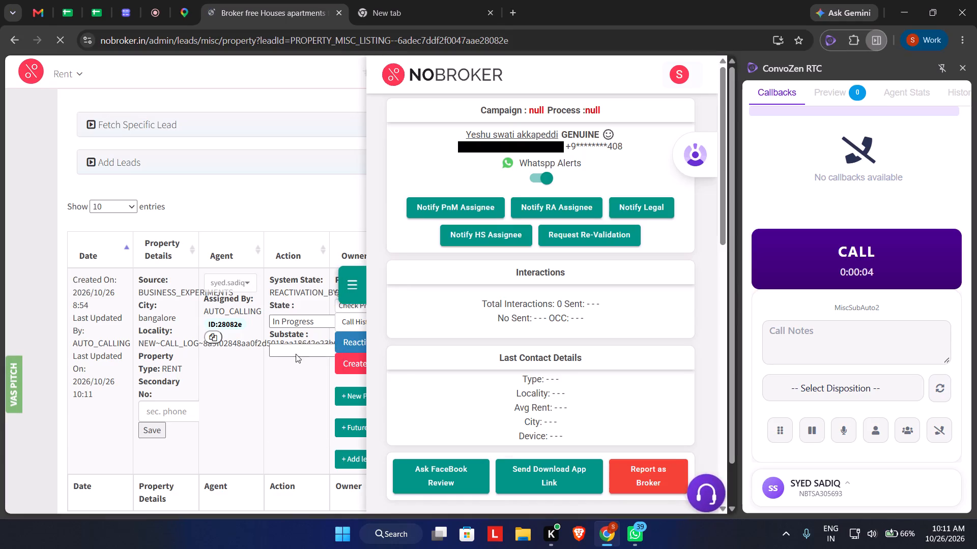
{"action": "left_click", "coordinate": [296, 350]}
{"action": "left_click", "coordinate": [296, 433]}
Dispose the current call as Outbound, Not Picked, Voice Mail, ending the call and submitting the disposition.
{"action": "scroll", "coordinate": [562, 403], "scroll_direction": "down", "scroll_amount": 5}
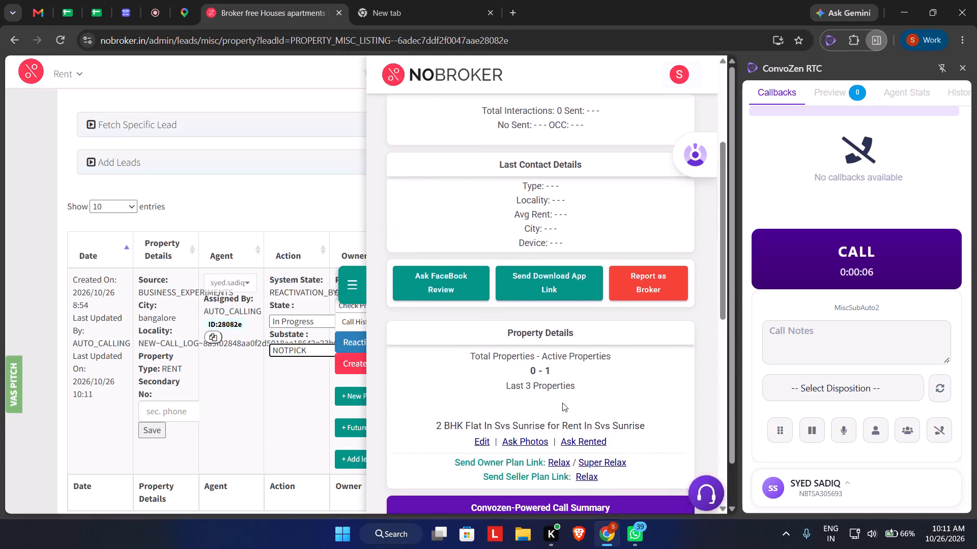
{"action": "scroll", "coordinate": [562, 403], "scroll_direction": "down", "scroll_amount": 1}
{"action": "left_click", "coordinate": [819, 388]}
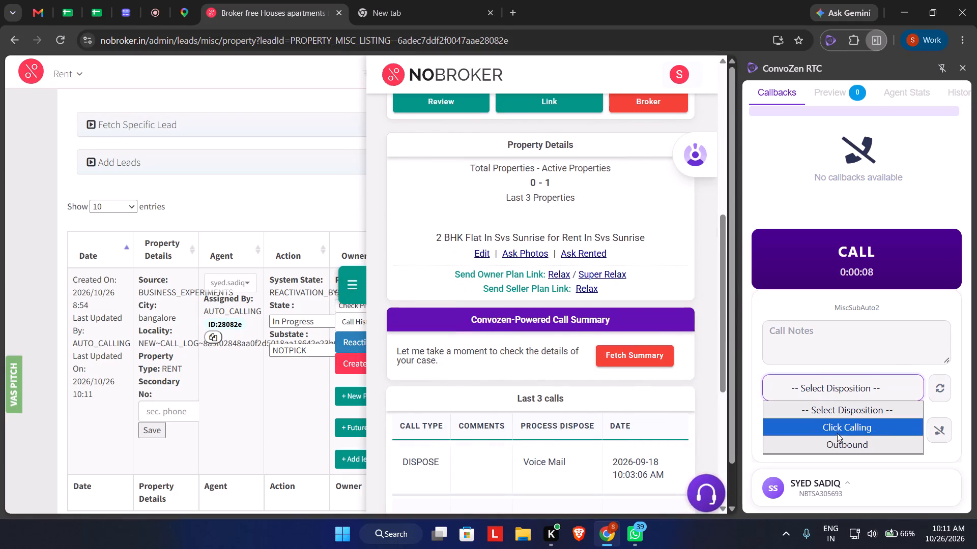
{"action": "left_click", "coordinate": [837, 437]}
{"action": "left_click", "coordinate": [835, 391]}
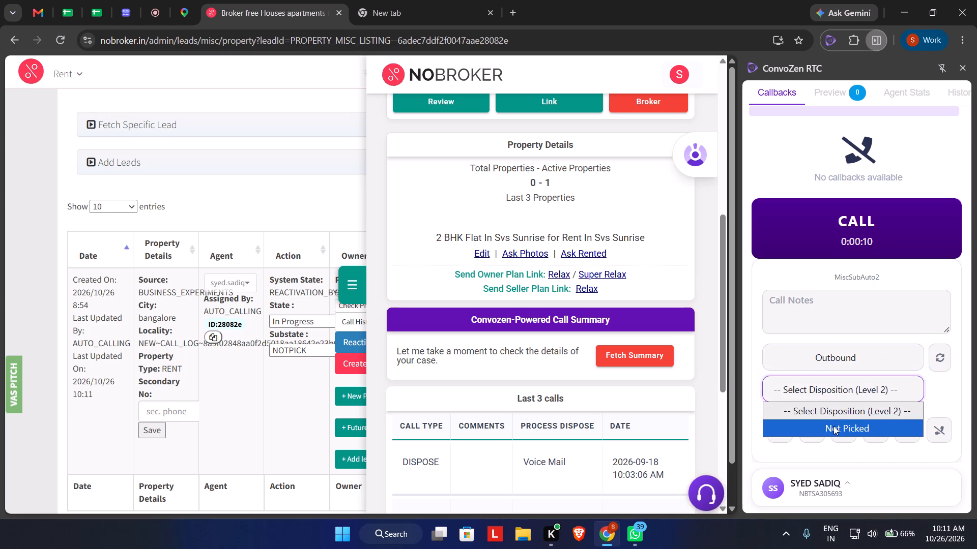
{"action": "left_click", "coordinate": [834, 426]}
{"action": "left_click", "coordinate": [833, 394]}
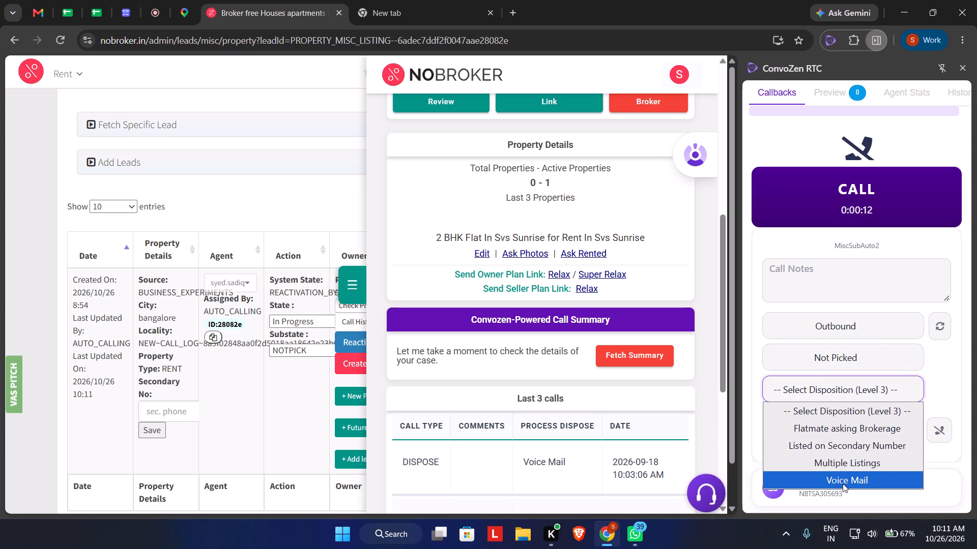
{"action": "left_click", "coordinate": [844, 480]}
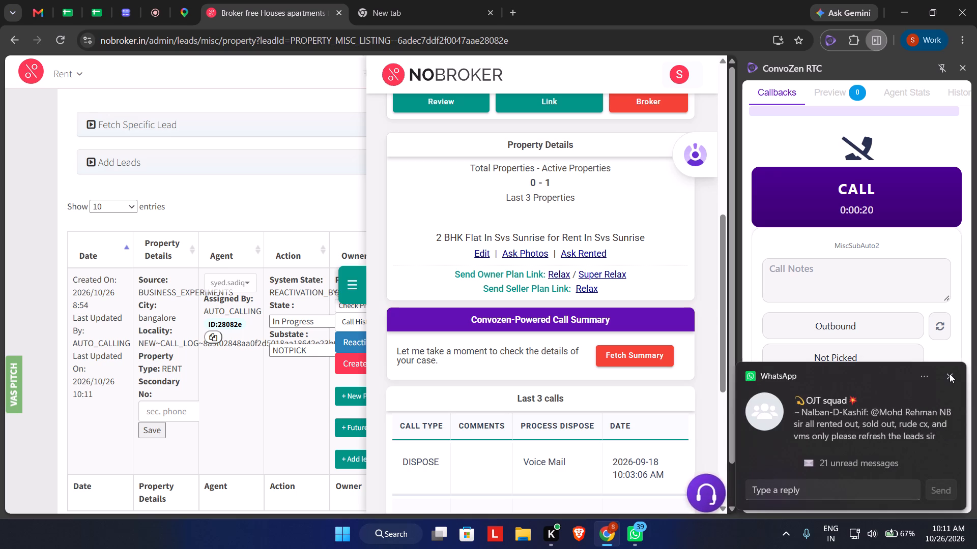
{"action": "left_click", "coordinate": [950, 374]}
{"action": "left_click", "coordinate": [934, 428]}
{"action": "left_click", "coordinate": [858, 442]}
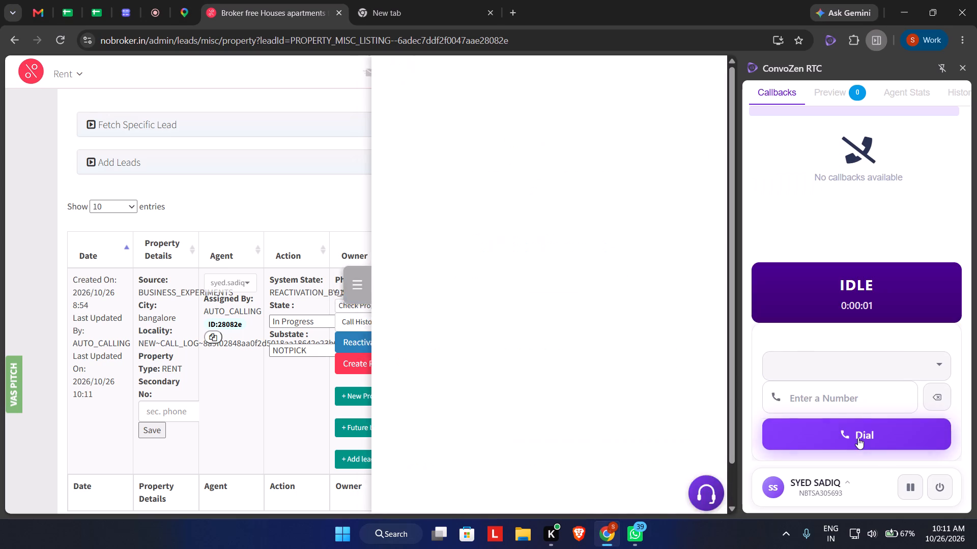
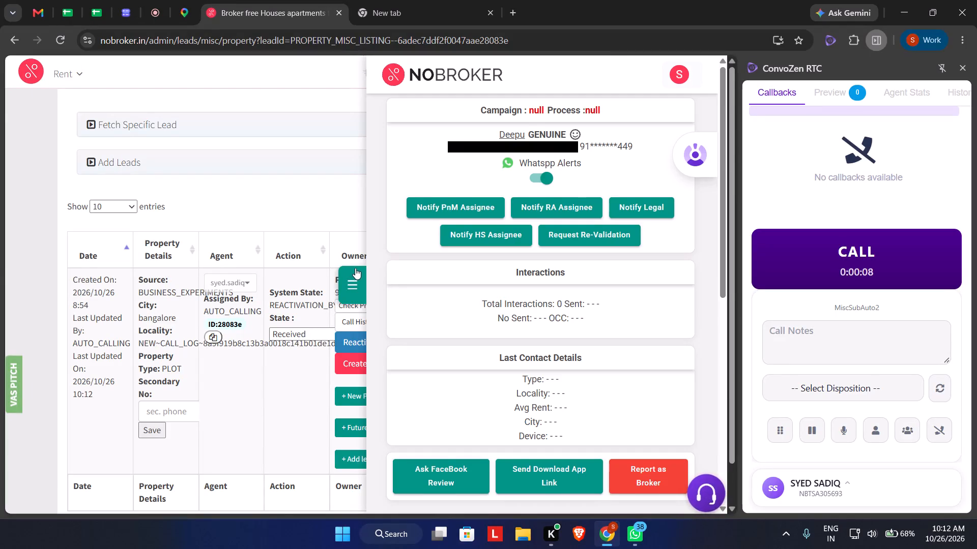
{"action": "scroll", "coordinate": [555, 334], "scroll_direction": "down", "scroll_amount": 3}
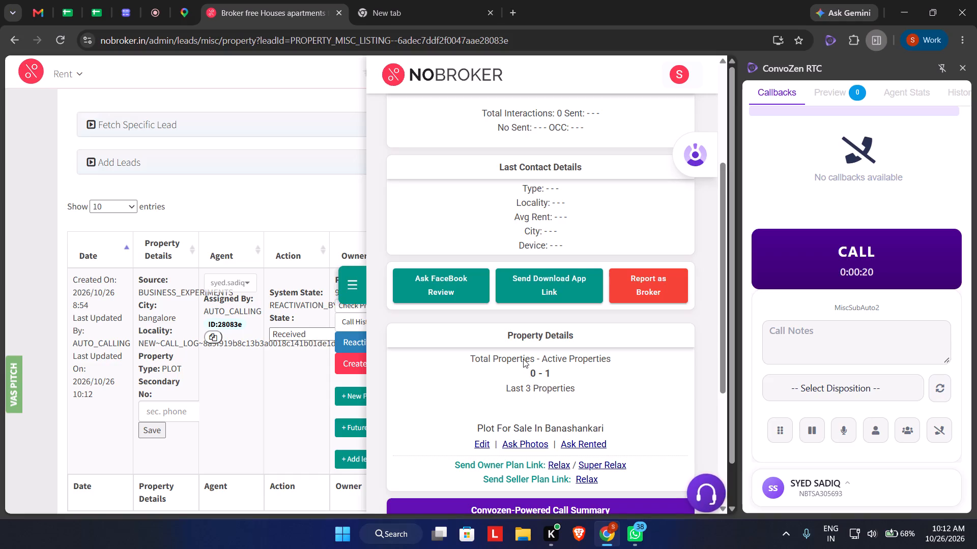
{"action": "scroll", "coordinate": [523, 359], "scroll_direction": "up", "scroll_amount": 4}
{"action": "scroll", "coordinate": [523, 359], "scroll_direction": "down", "scroll_amount": 2}
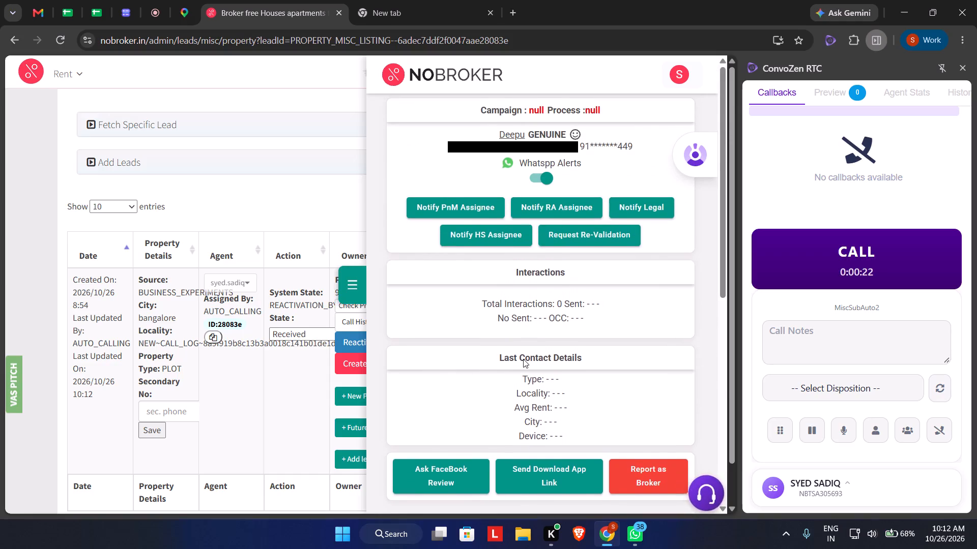
{"action": "scroll", "coordinate": [523, 359], "scroll_direction": "down", "scroll_amount": 1}
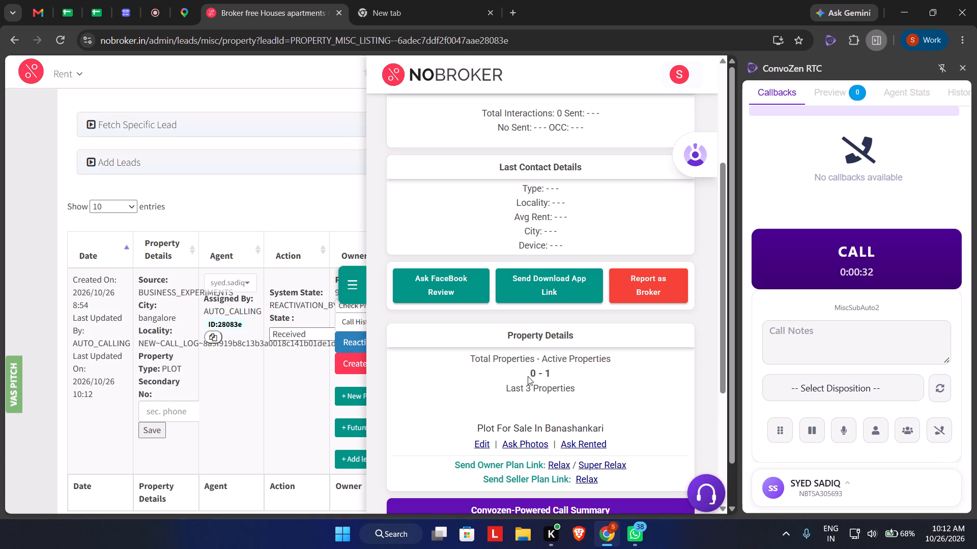
{"action": "left_click", "coordinate": [318, 332]}
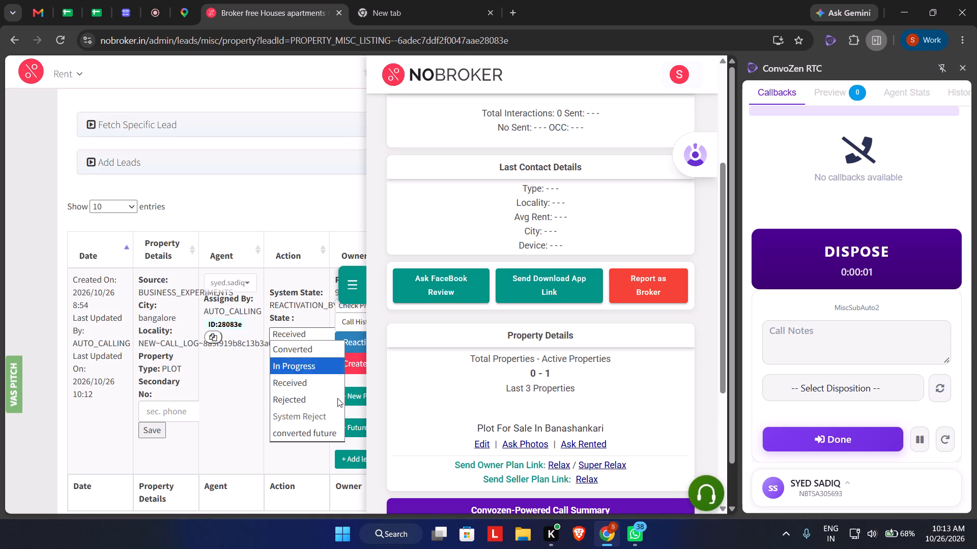
{"action": "left_click", "coordinate": [329, 400]}
{"action": "left_click", "coordinate": [292, 349]}
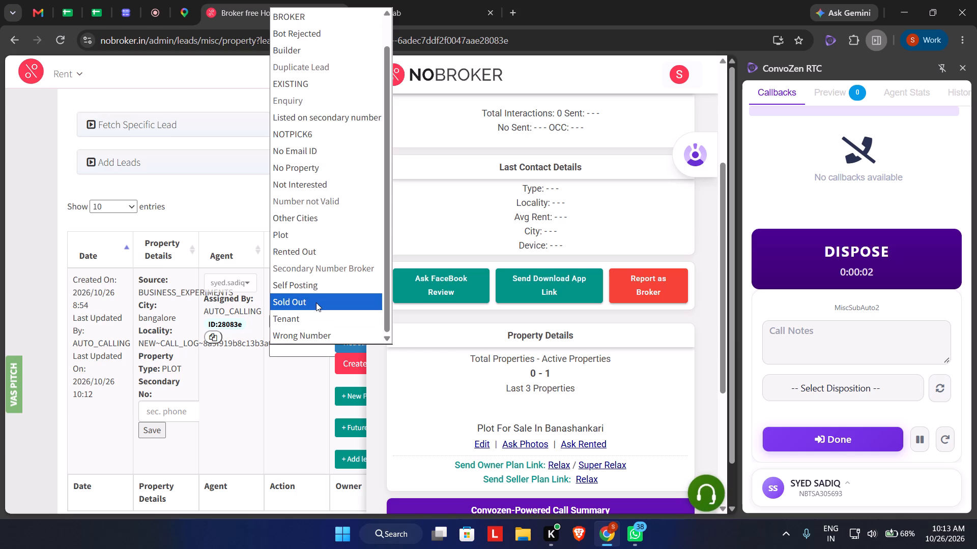
{"action": "left_click", "coordinate": [316, 302]}
Dispose the ended call under Click Calling with the final-level reason Sold Out and submit it.
{"action": "left_click", "coordinate": [788, 391]}
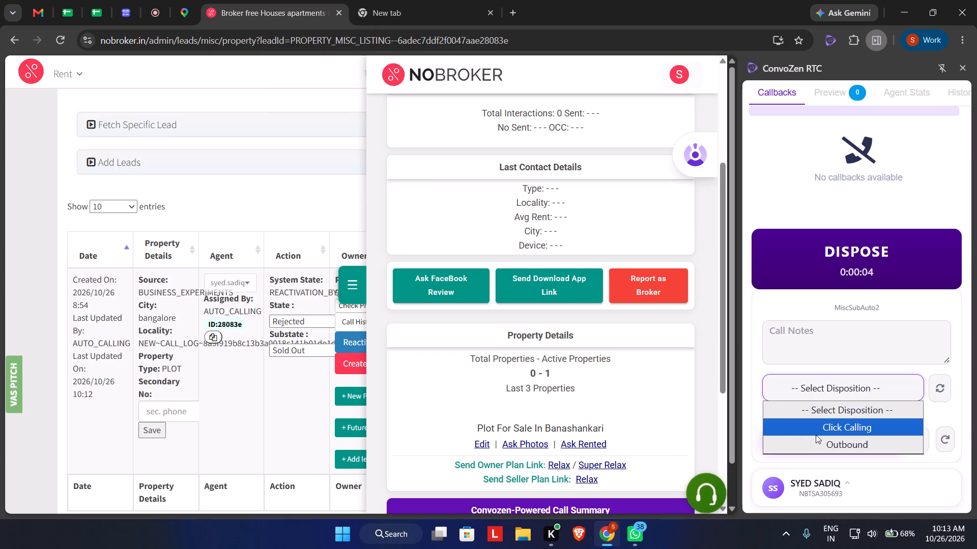
{"action": "left_click", "coordinate": [813, 430]}
{"action": "left_click", "coordinate": [824, 389]}
{"action": "left_click", "coordinate": [849, 477]}
{"action": "left_click", "coordinate": [823, 393]}
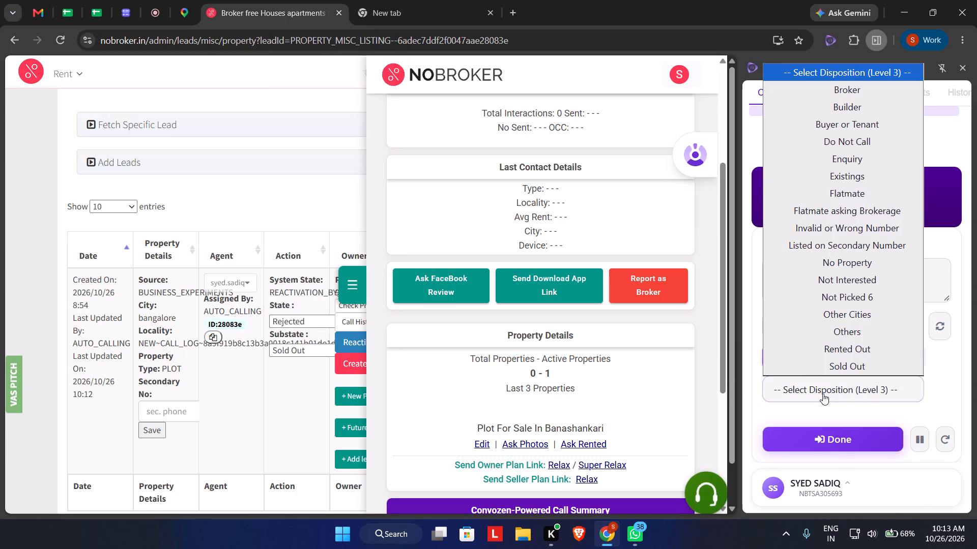
{"action": "left_click", "coordinate": [826, 364]}
{"action": "left_click", "coordinate": [838, 431]}
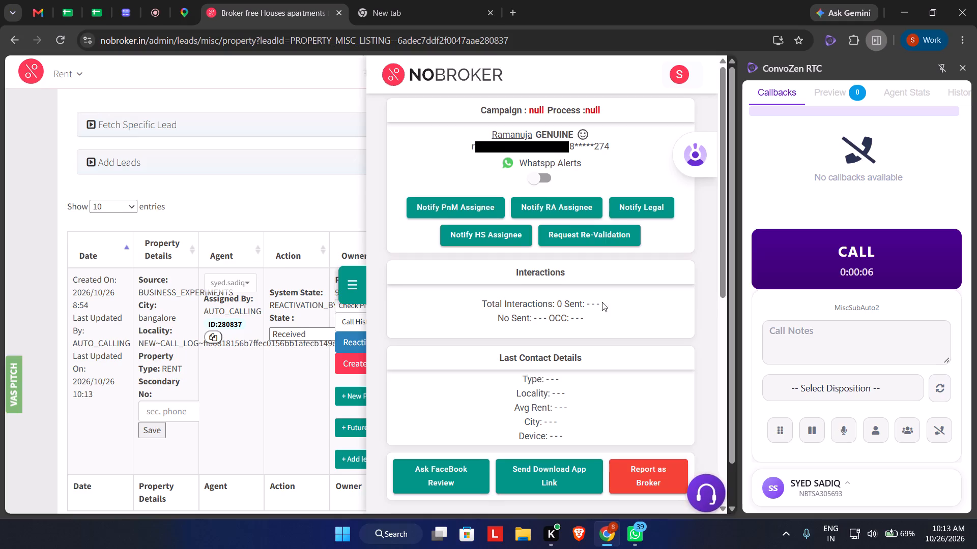
{"action": "scroll", "coordinate": [601, 300], "scroll_direction": "down", "scroll_amount": 4}
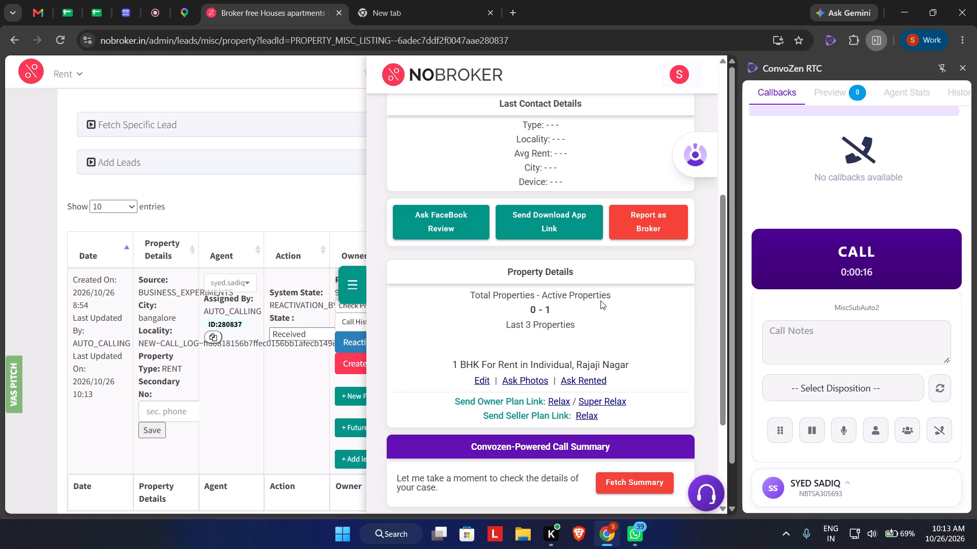
{"action": "left_click", "coordinate": [313, 338]}
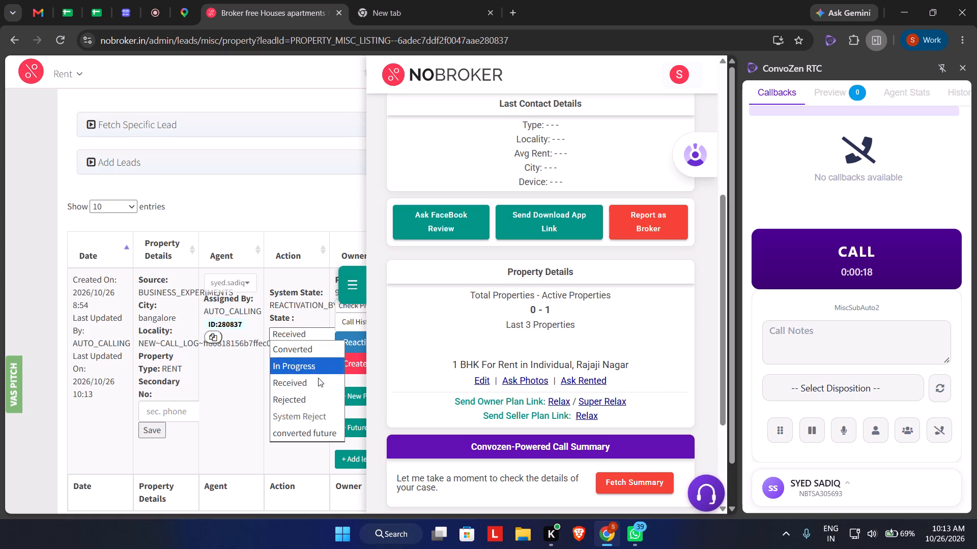
{"action": "left_click", "coordinate": [318, 393]}
{"action": "double_click", "coordinate": [311, 351]}
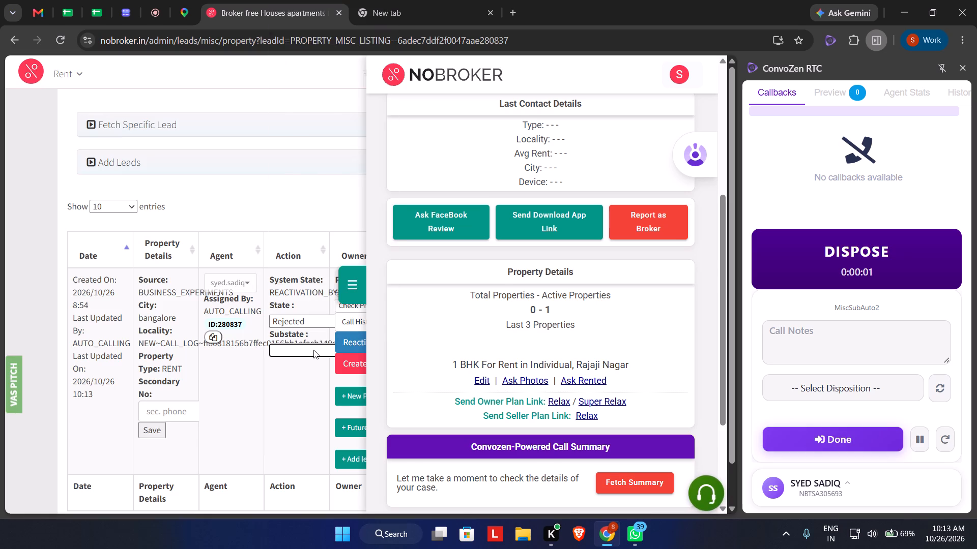
{"action": "left_click", "coordinate": [313, 350]}
{"action": "left_click", "coordinate": [326, 262]}
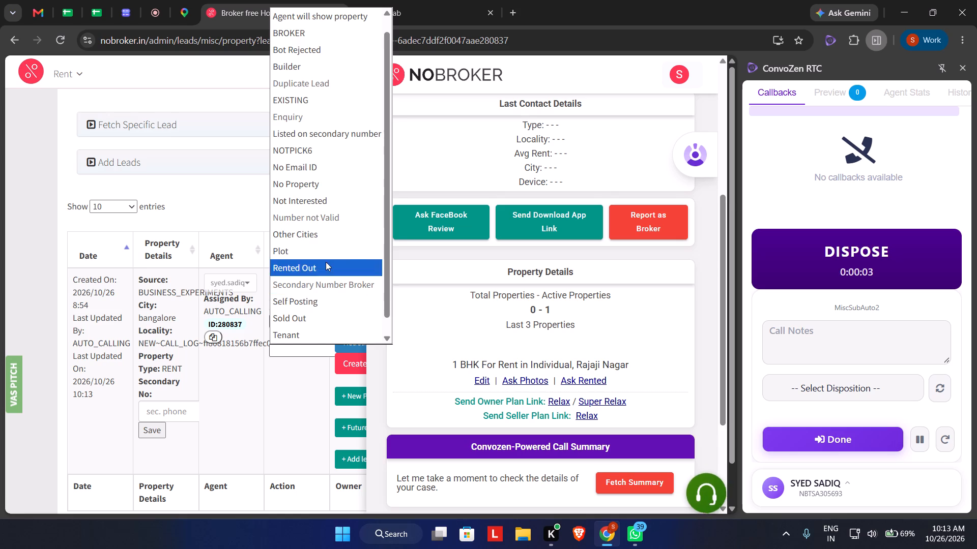
Dispose the ended call under Click Calling with the final-level reason Rented Out and submit it.
{"action": "left_click", "coordinate": [814, 396]}
{"action": "left_click", "coordinate": [811, 428]}
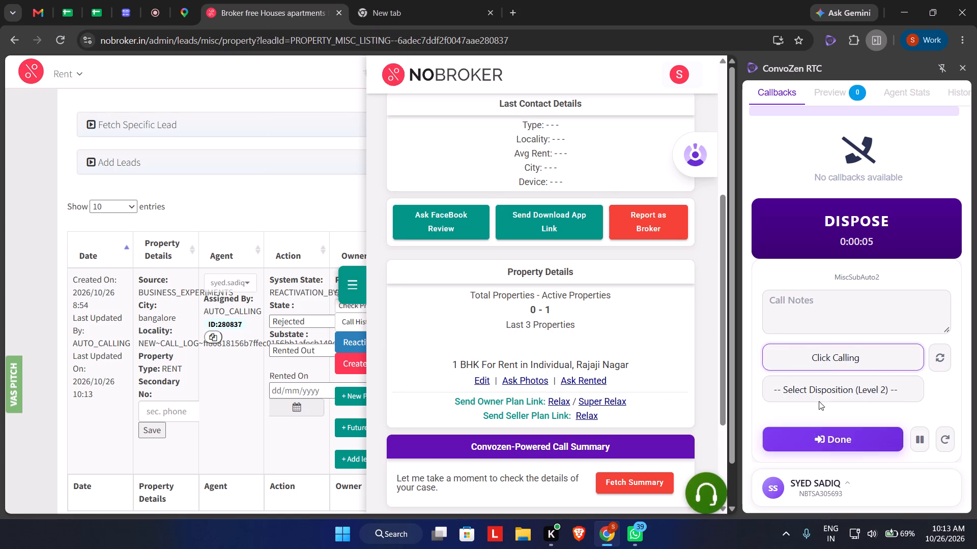
{"action": "left_click", "coordinate": [820, 396]}
{"action": "left_click", "coordinate": [829, 479]}
{"action": "left_click", "coordinate": [841, 390]}
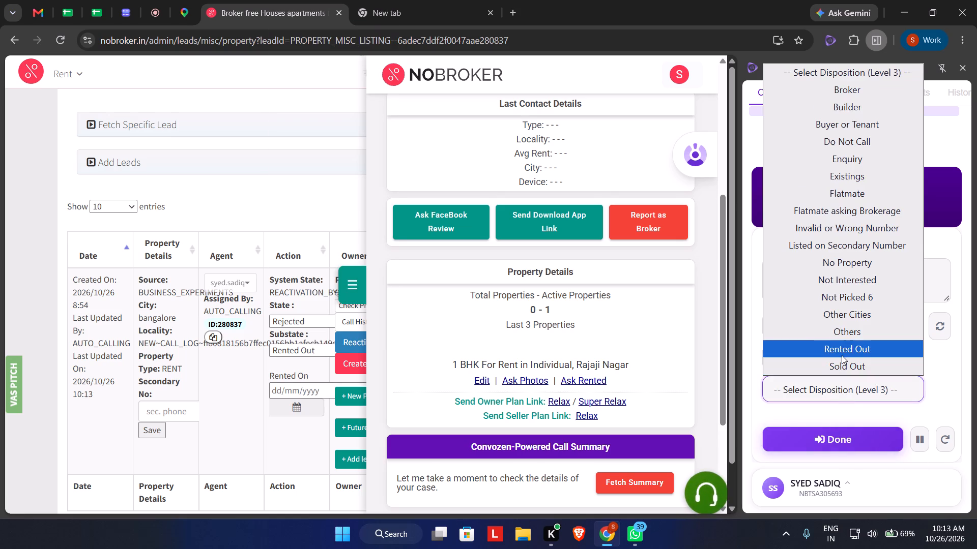
{"action": "left_click", "coordinate": [842, 355]}
{"action": "left_click", "coordinate": [826, 437]}
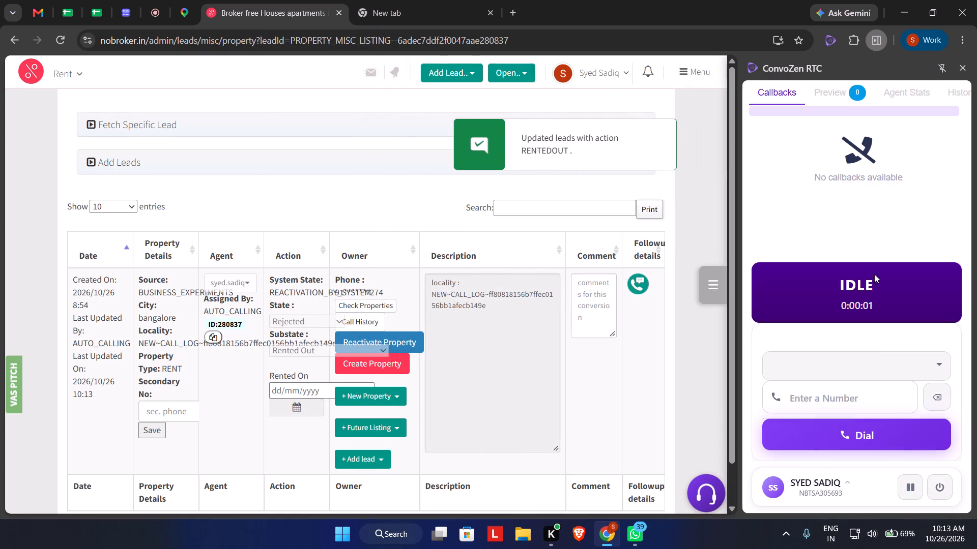
Check the agent's call statistics for the day and return to the callbacks view.
{"action": "double_click", "coordinate": [904, 98]}
{"action": "scroll", "coordinate": [918, 202], "scroll_direction": "down", "scroll_amount": 2}
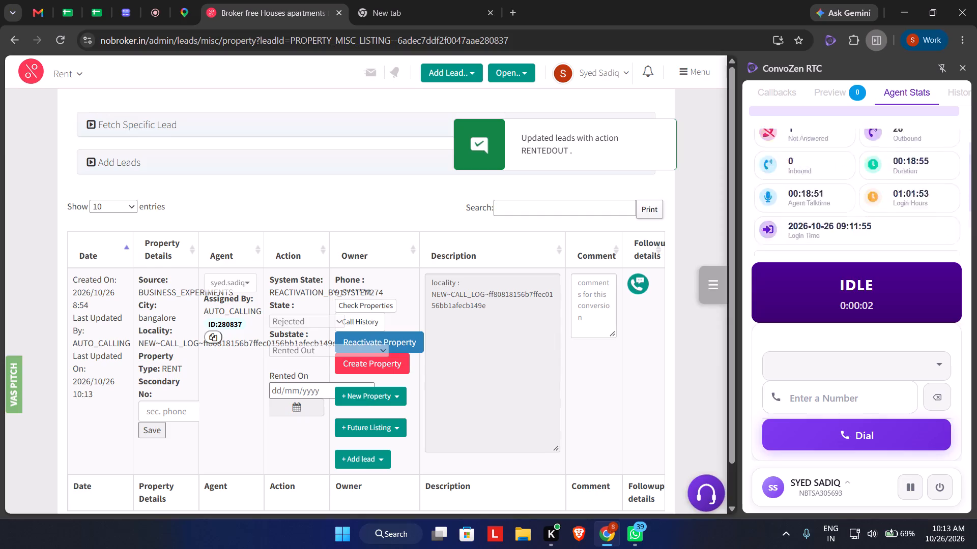
{"action": "scroll", "coordinate": [919, 204], "scroll_direction": "up", "scroll_amount": 2}
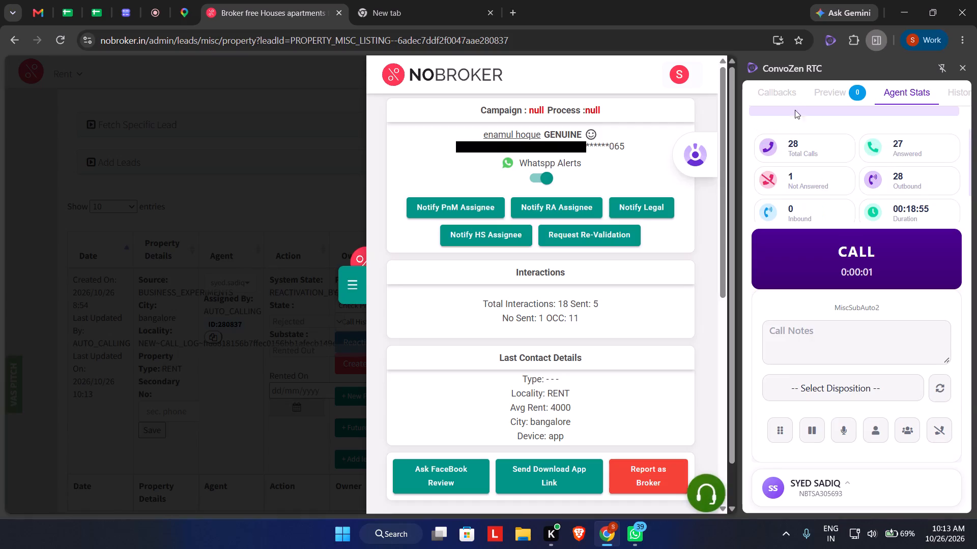
{"action": "left_click", "coordinate": [783, 99]}
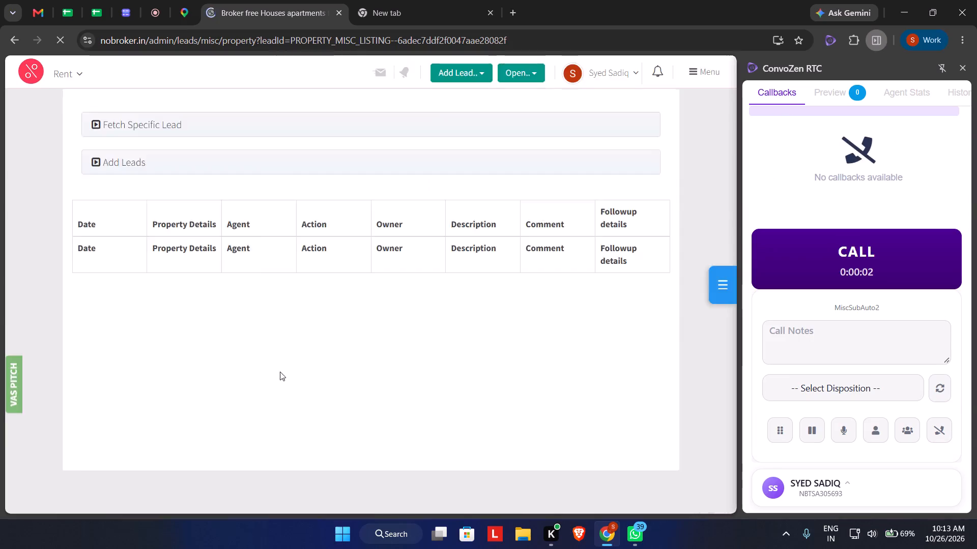
{"action": "left_click", "coordinate": [285, 329]}
{"action": "left_click", "coordinate": [312, 368]}
{"action": "left_click", "coordinate": [314, 353]}
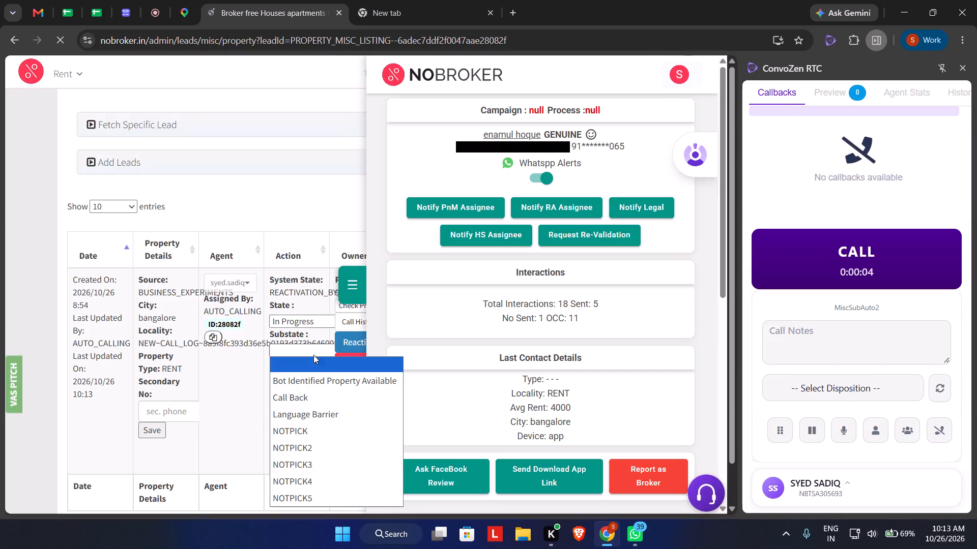
{"action": "left_click", "coordinate": [317, 432]}
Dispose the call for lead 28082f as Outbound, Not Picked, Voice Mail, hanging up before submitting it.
{"action": "left_click", "coordinate": [784, 386]}
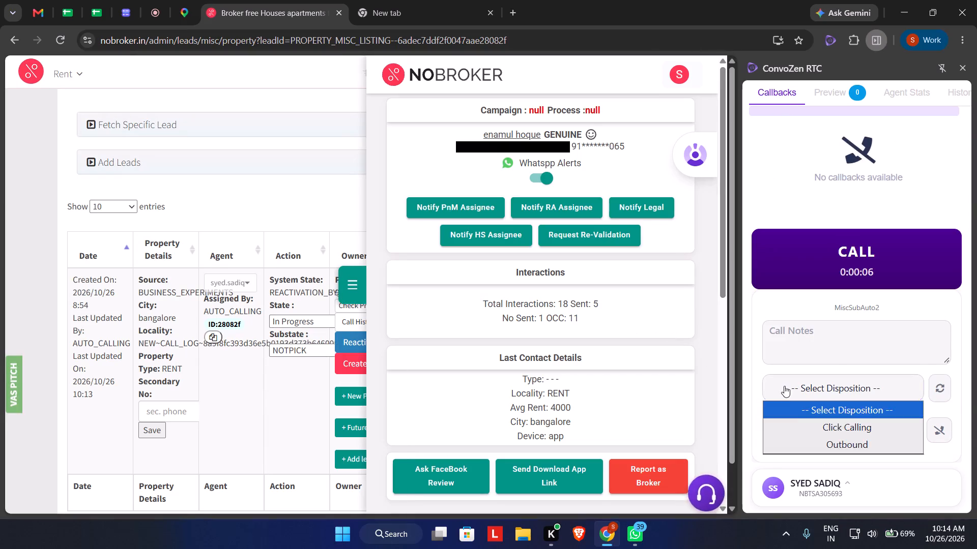
{"action": "left_click", "coordinate": [807, 441]}
{"action": "left_click", "coordinate": [821, 389]}
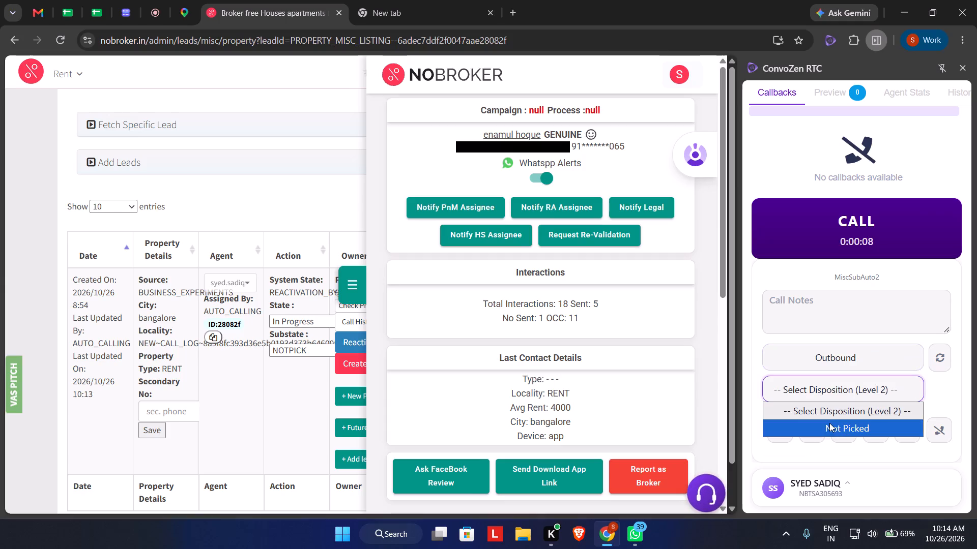
{"action": "left_click", "coordinate": [829, 423]}
{"action": "left_click", "coordinate": [828, 381]}
{"action": "double_click", "coordinate": [840, 477]}
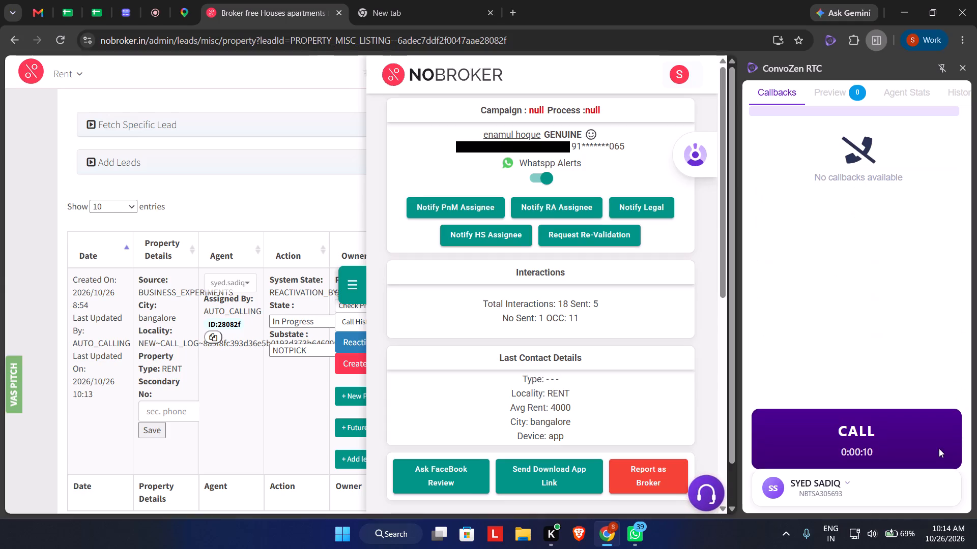
{"action": "double_click", "coordinate": [825, 477]}
{"action": "double_click", "coordinate": [848, 488]}
{"action": "left_click", "coordinate": [850, 481]}
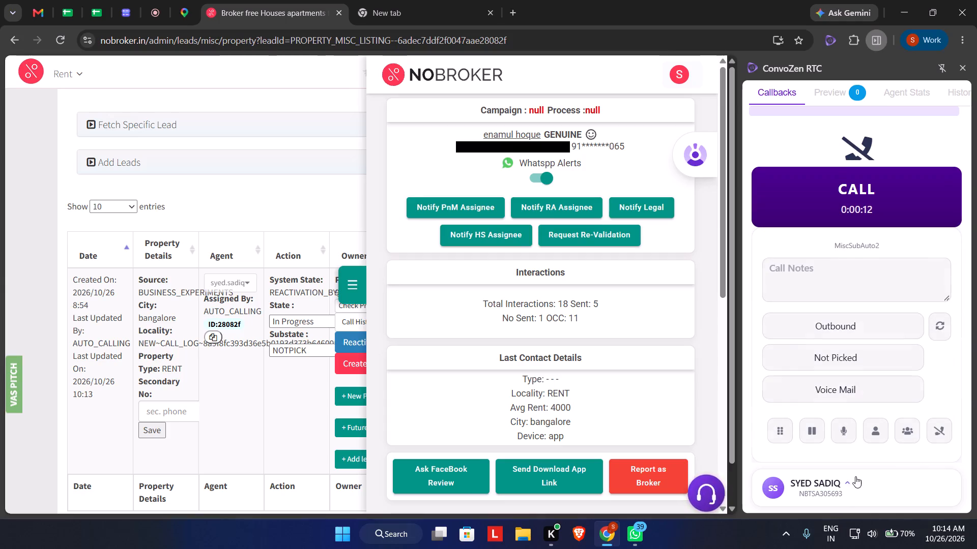
{"action": "left_click", "coordinate": [940, 438]}
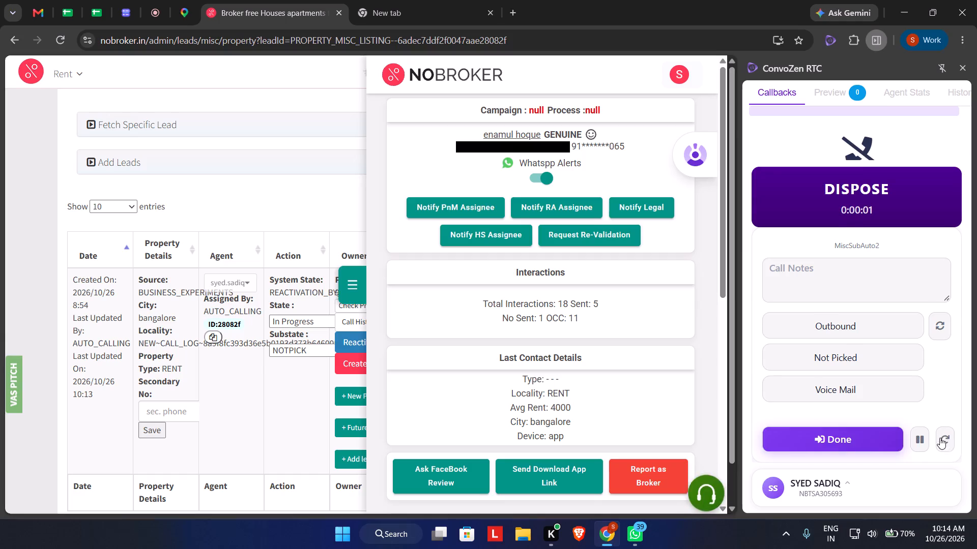
{"action": "left_click", "coordinate": [889, 439]}
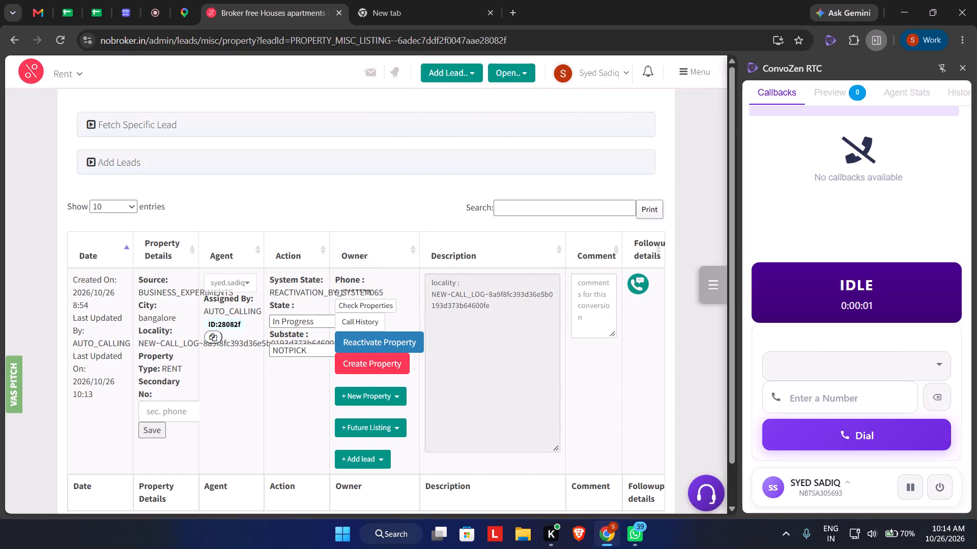
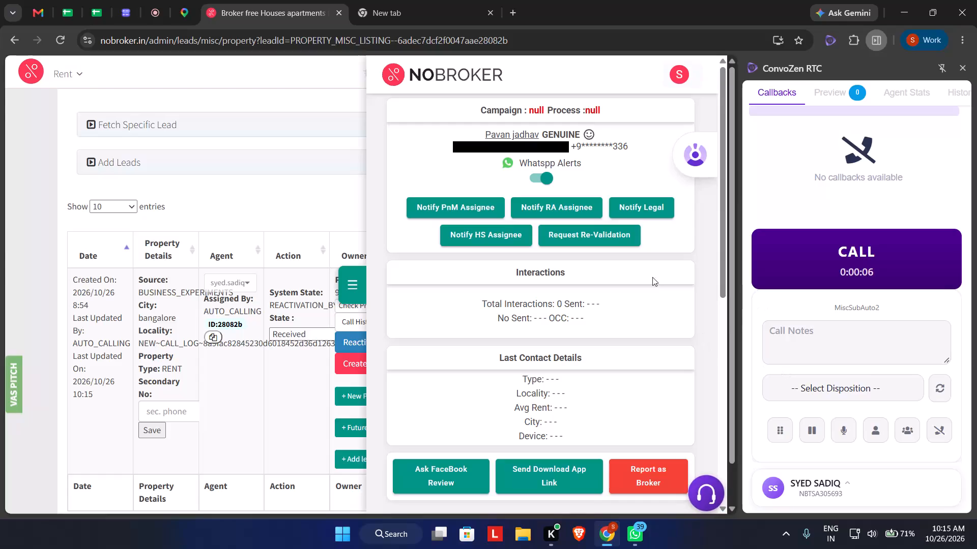
{"action": "scroll", "coordinate": [598, 285], "scroll_direction": "down", "scroll_amount": 5}
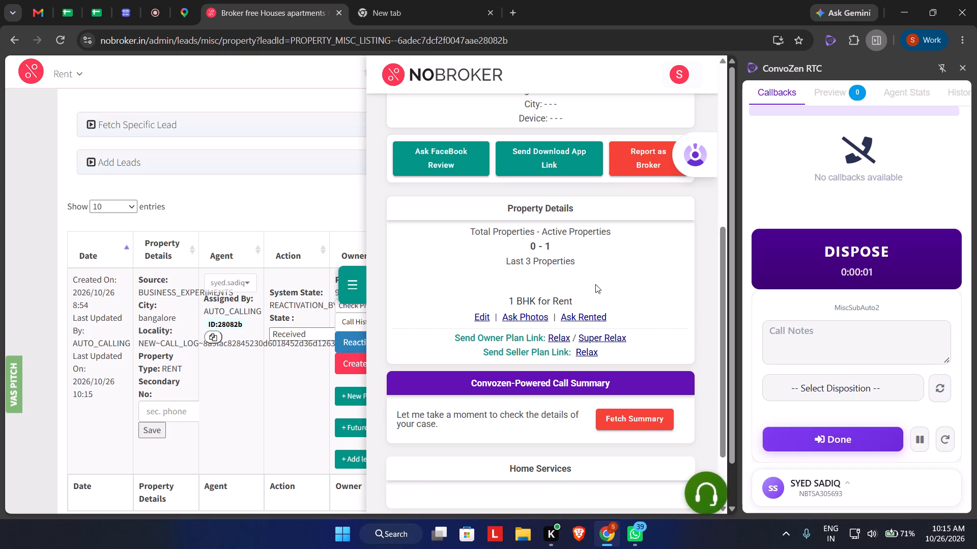
{"action": "left_click", "coordinate": [323, 336]}
{"action": "left_click", "coordinate": [303, 367]}
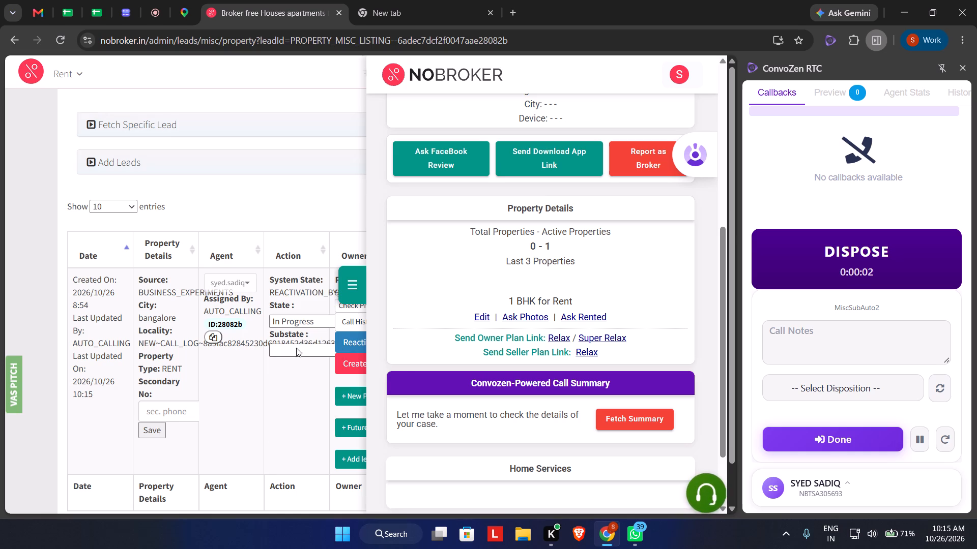
{"action": "left_click", "coordinate": [296, 348]}
{"action": "left_click", "coordinate": [325, 427]}
{"action": "left_click", "coordinate": [832, 381]}
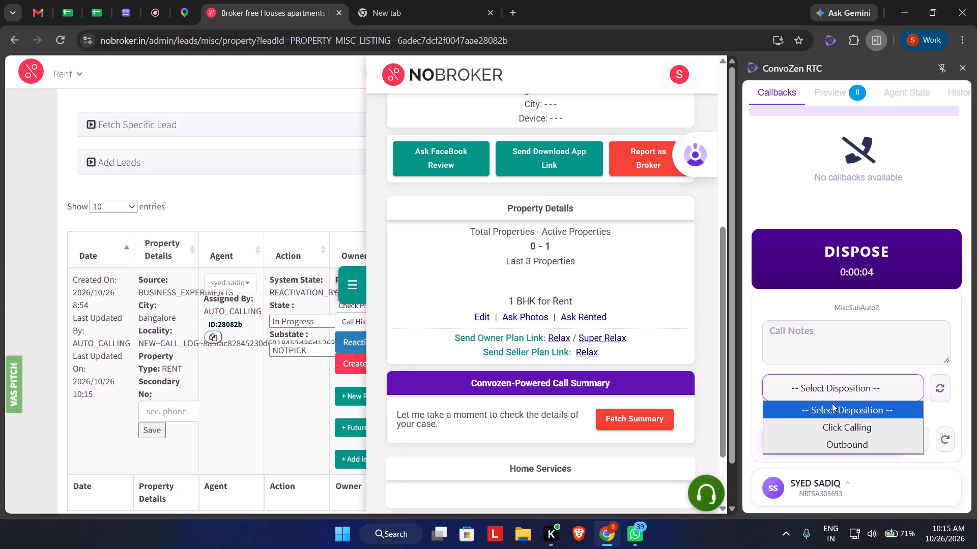
{"action": "left_click", "coordinate": [829, 425]}
{"action": "left_click_drag", "start_coordinate": [834, 407], "coordinate": [850, 414]}
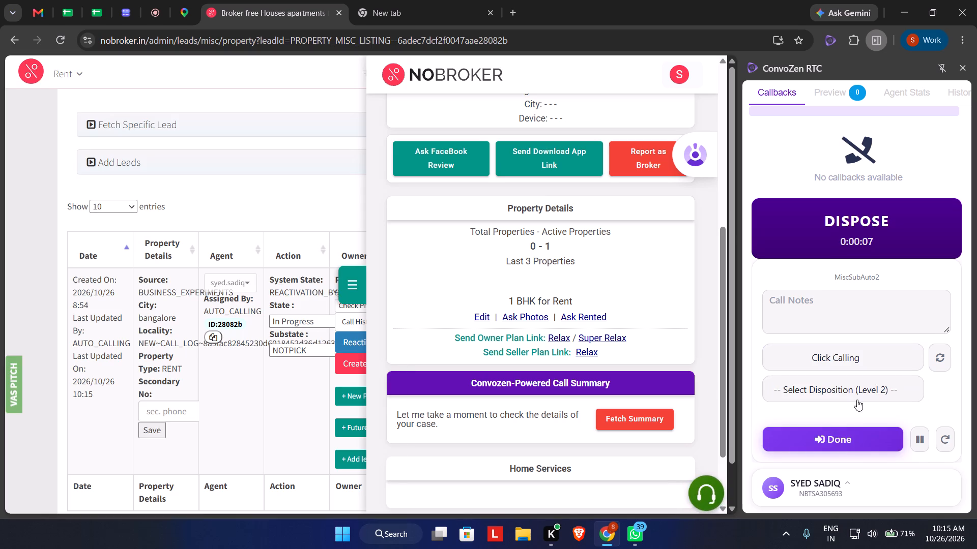
{"action": "left_click", "coordinate": [857, 400]}
{"action": "left_click", "coordinate": [855, 424]}
{"action": "left_click", "coordinate": [841, 386]}
{"action": "left_click", "coordinate": [877, 226]}
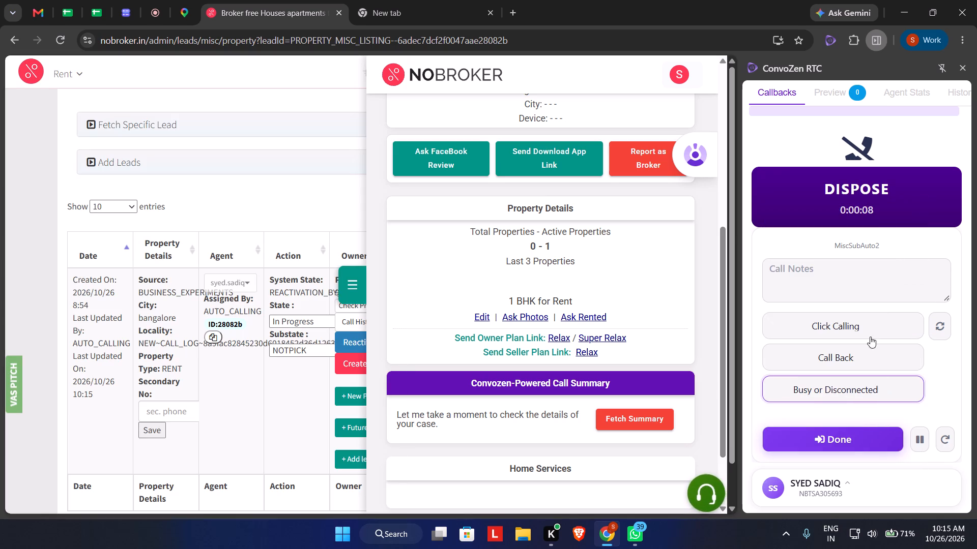
{"action": "left_click", "coordinate": [850, 428]}
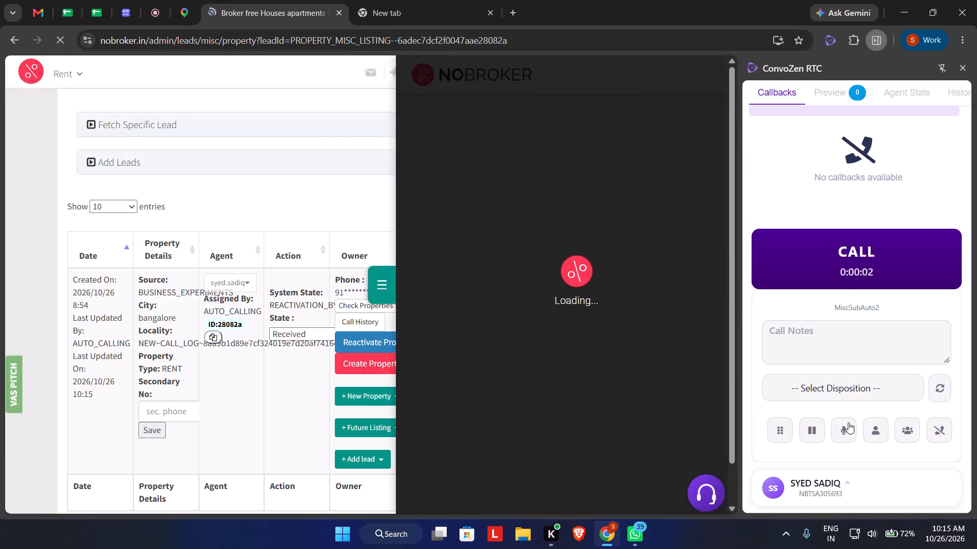
{"action": "left_click", "coordinate": [318, 330]}
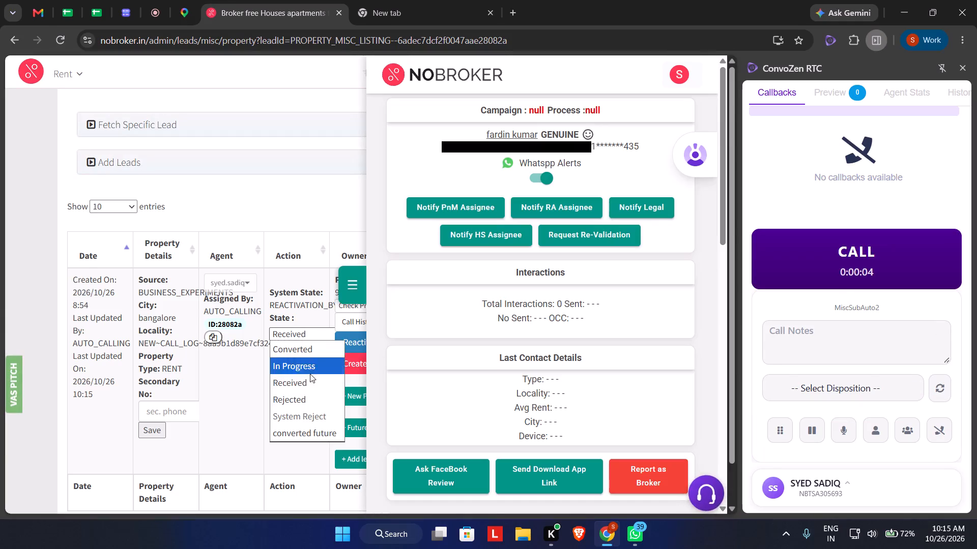
{"action": "left_click", "coordinate": [303, 367]}
{"action": "left_click", "coordinate": [302, 347]}
{"action": "left_click", "coordinate": [368, 425]}
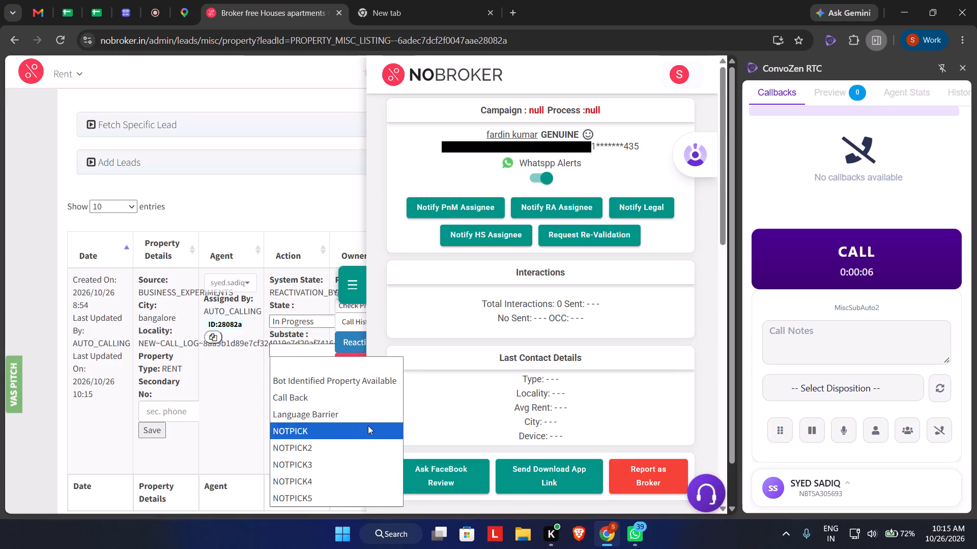
{"action": "left_click", "coordinate": [831, 381]}
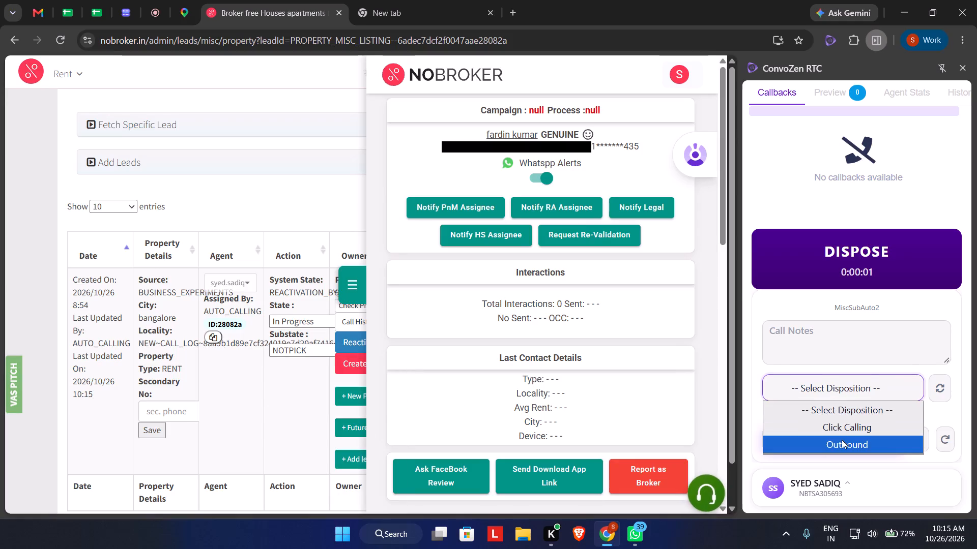
{"action": "left_click", "coordinate": [842, 440]}
{"action": "left_click", "coordinate": [843, 391]}
{"action": "left_click", "coordinate": [846, 424]}
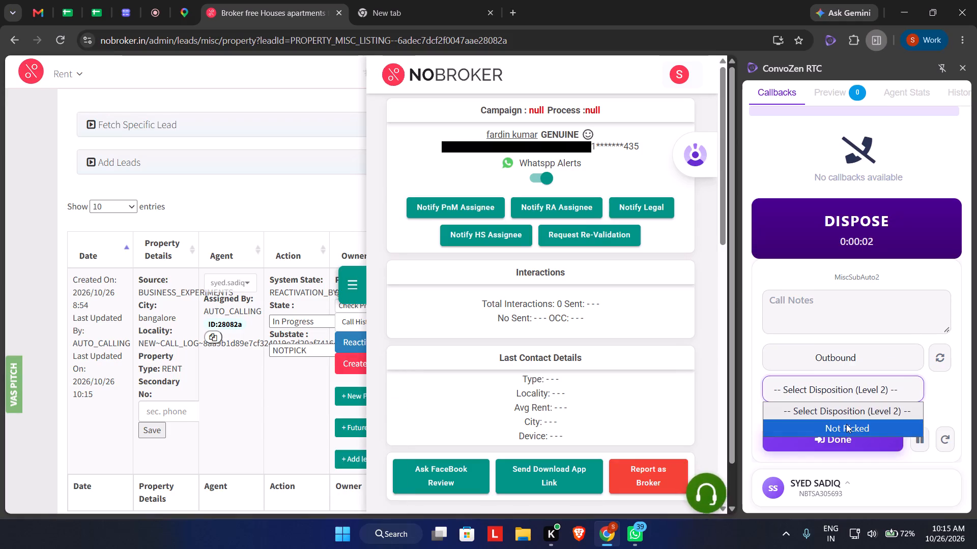
{"action": "left_click", "coordinate": [832, 389]}
{"action": "left_click", "coordinate": [842, 478]}
{"action": "left_click", "coordinate": [845, 448]}
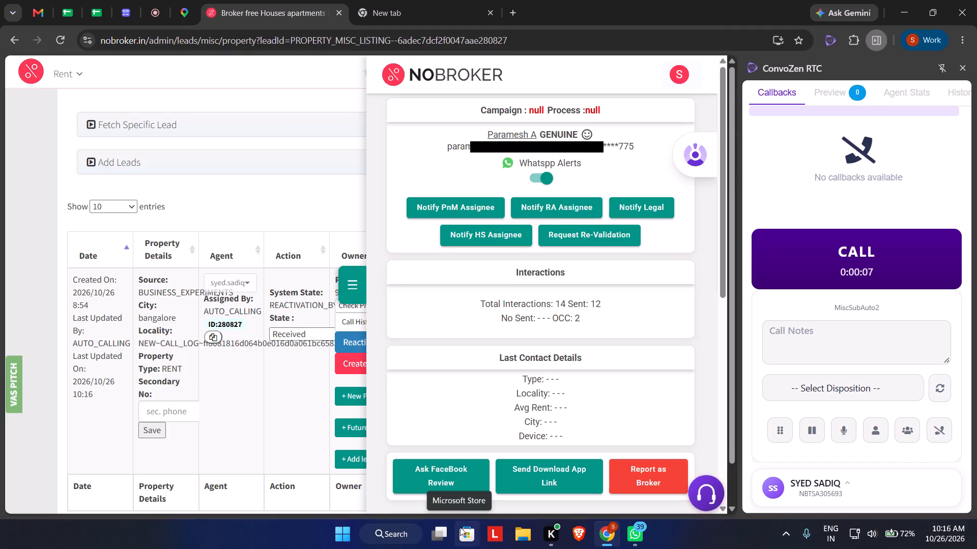
{"action": "scroll", "coordinate": [460, 527], "scroll_direction": "down", "scroll_amount": 5}
{"action": "scroll", "coordinate": [516, 356], "scroll_direction": "down", "scroll_amount": 4}
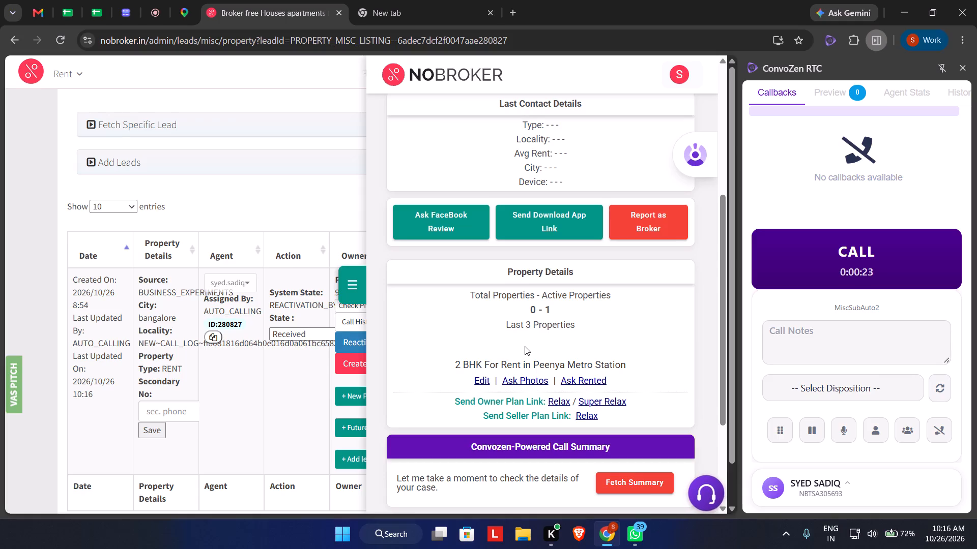
{"action": "scroll", "coordinate": [523, 354], "scroll_direction": "up", "scroll_amount": 4}
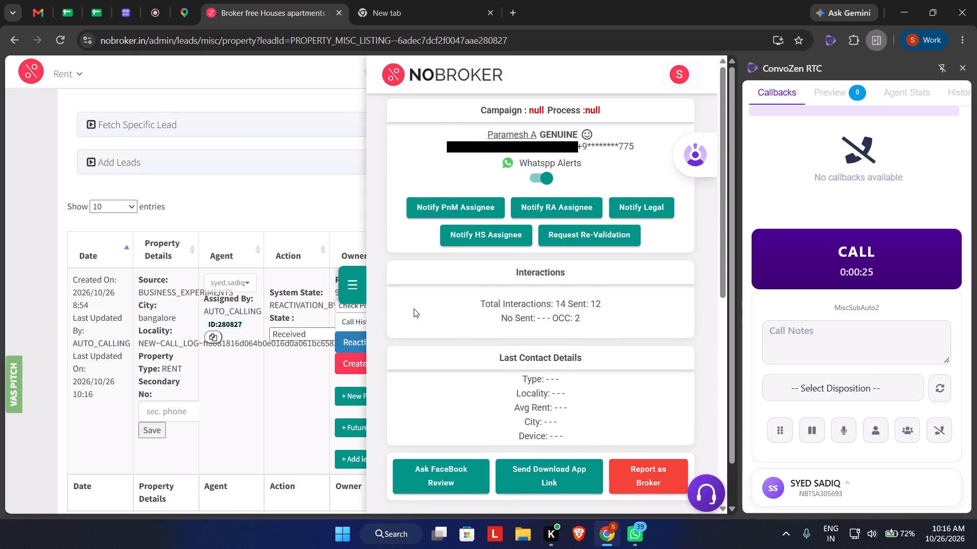
{"action": "left_click", "coordinate": [285, 335]}
{"action": "left_click", "coordinate": [301, 395]}
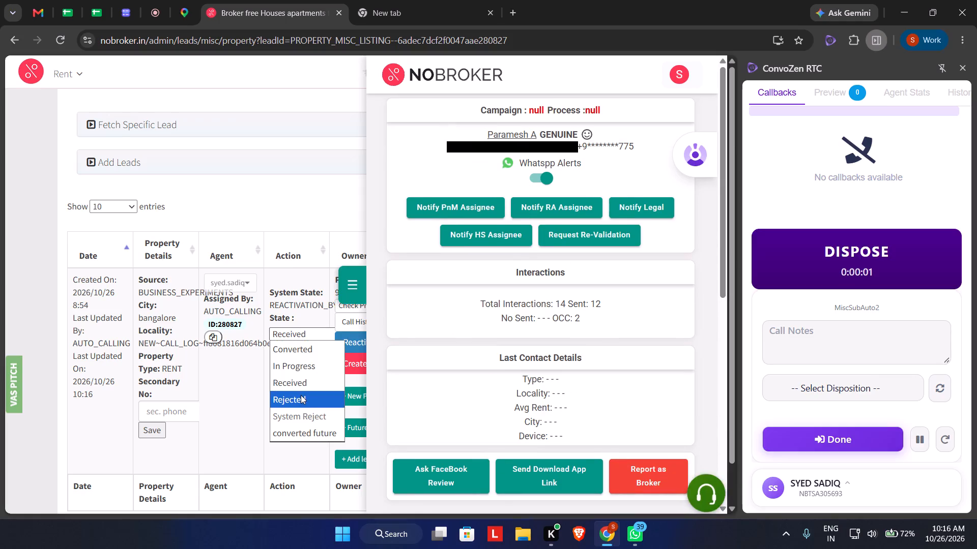
{"action": "left_click", "coordinate": [307, 348]}
{"action": "left_click", "coordinate": [309, 262]}
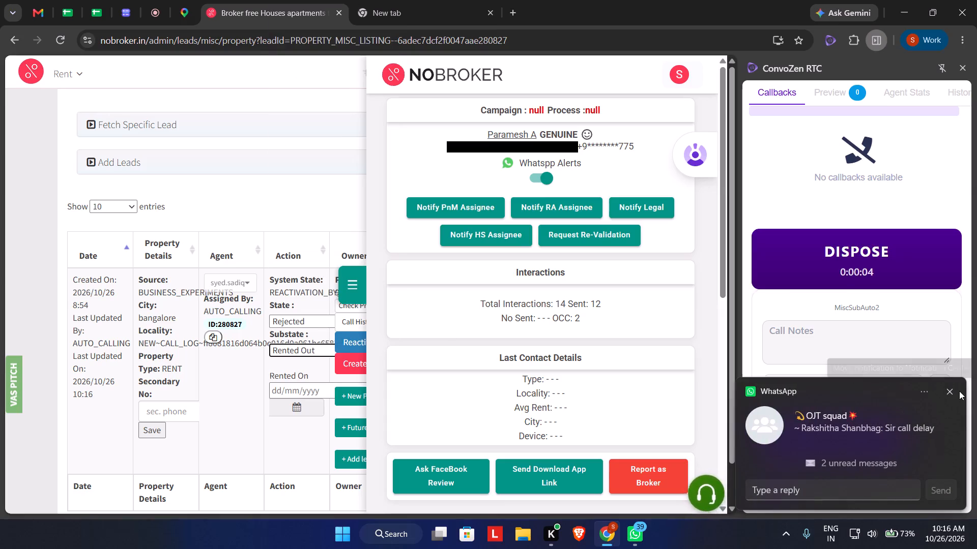
Dismiss the chat notification and dispose the ended call as Click Calling, Rejected with a third-level reason, and submit it.
{"action": "left_click", "coordinate": [952, 392]}
{"action": "left_click", "coordinate": [858, 390]}
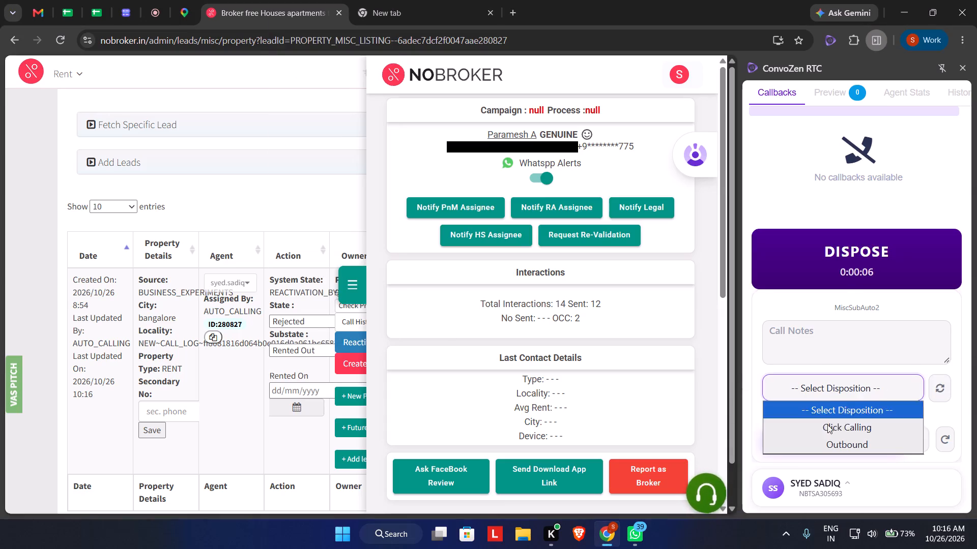
{"action": "left_click", "coordinate": [827, 427]}
{"action": "left_click", "coordinate": [844, 401]}
{"action": "left_click", "coordinate": [860, 477]}
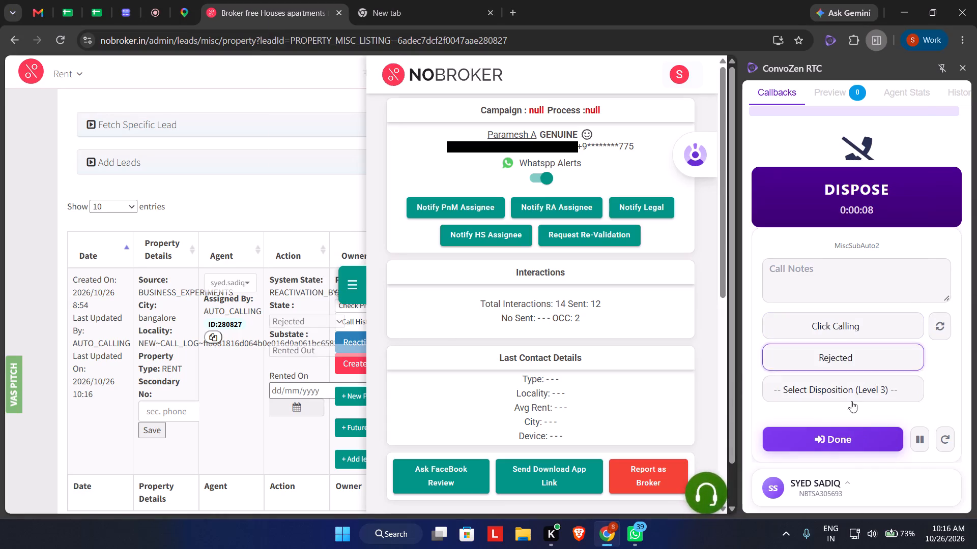
{"action": "left_click", "coordinate": [851, 401]}
{"action": "left_click", "coordinate": [827, 349]}
{"action": "left_click", "coordinate": [832, 424]}
{"action": "left_click", "coordinate": [824, 440]}
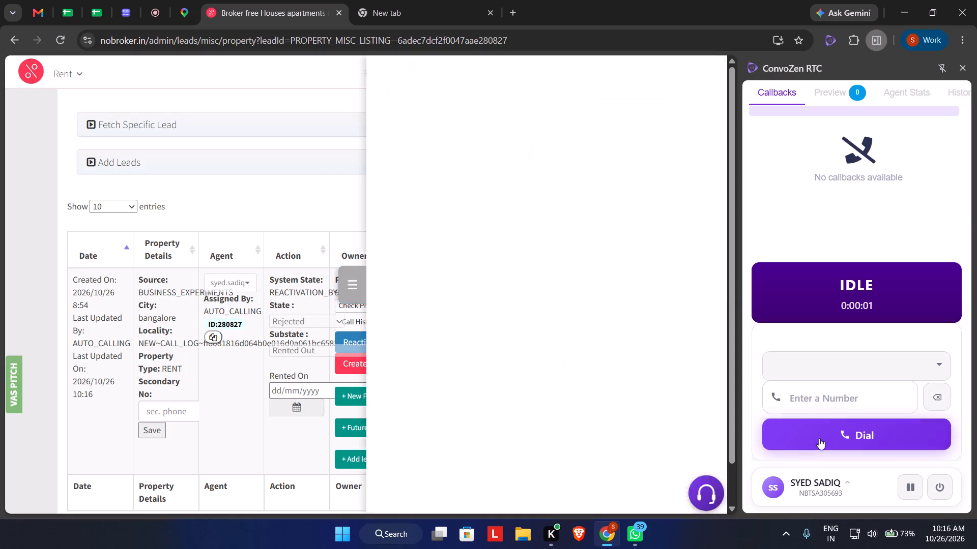
Review the agent's call statistics and the state time summary for the day.
{"action": "left_click", "coordinate": [905, 98]}
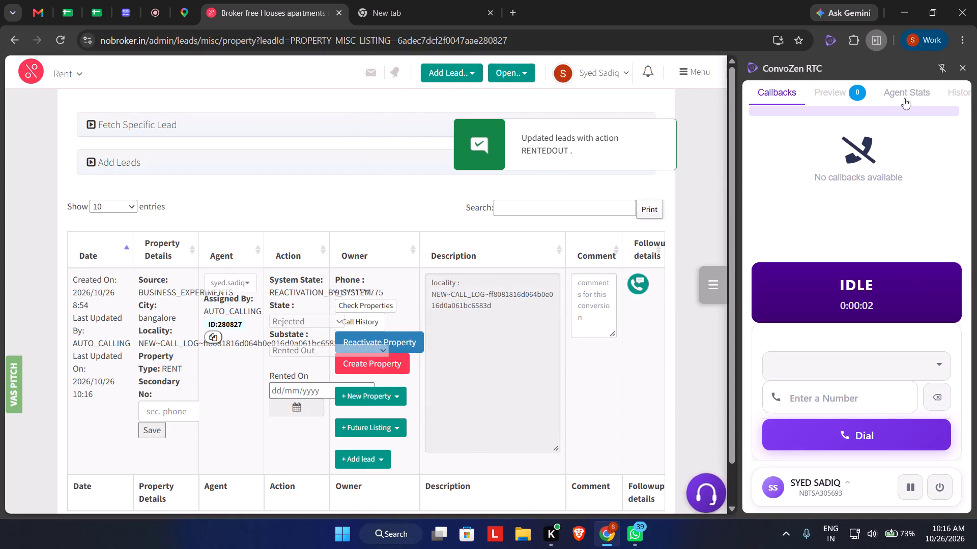
{"action": "scroll", "coordinate": [887, 174], "scroll_direction": "down", "scroll_amount": 2}
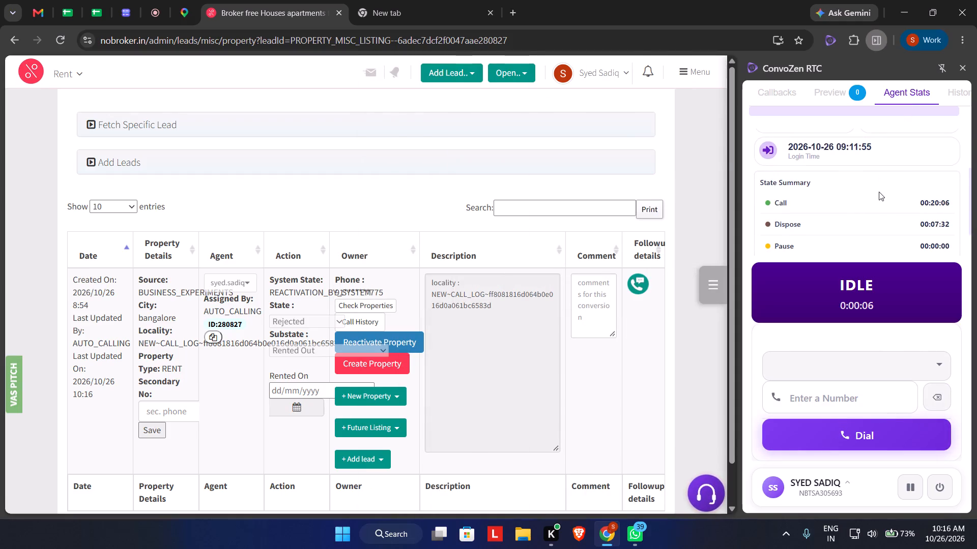
{"action": "scroll", "coordinate": [879, 192], "scroll_direction": "down", "scroll_amount": 1}
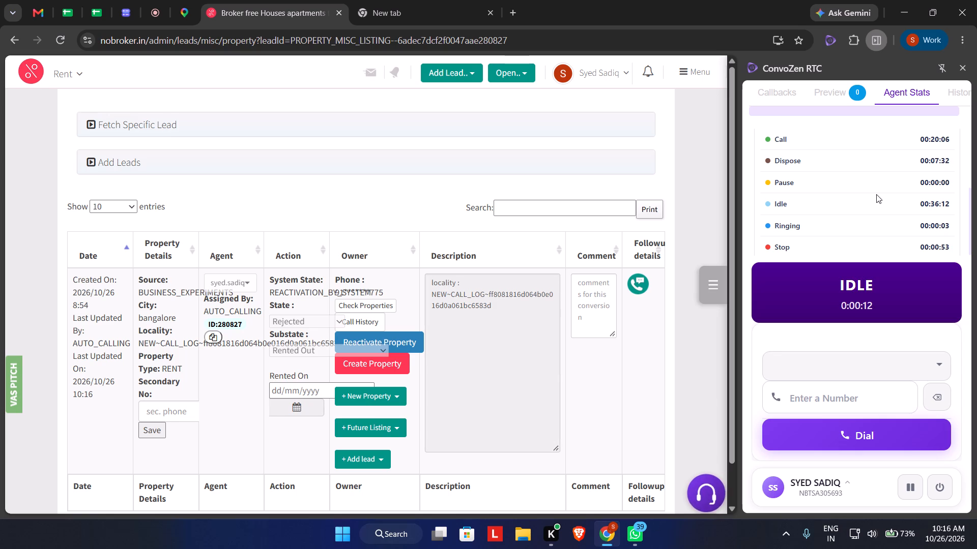
{"action": "scroll", "coordinate": [869, 194], "scroll_direction": "up", "scroll_amount": 8}
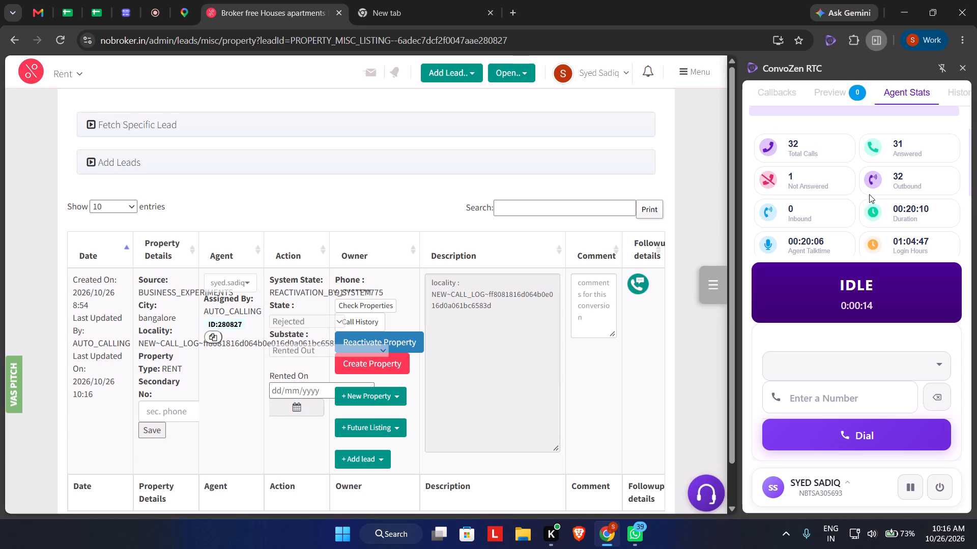
{"action": "scroll", "coordinate": [869, 194], "scroll_direction": "down", "scroll_amount": 4}
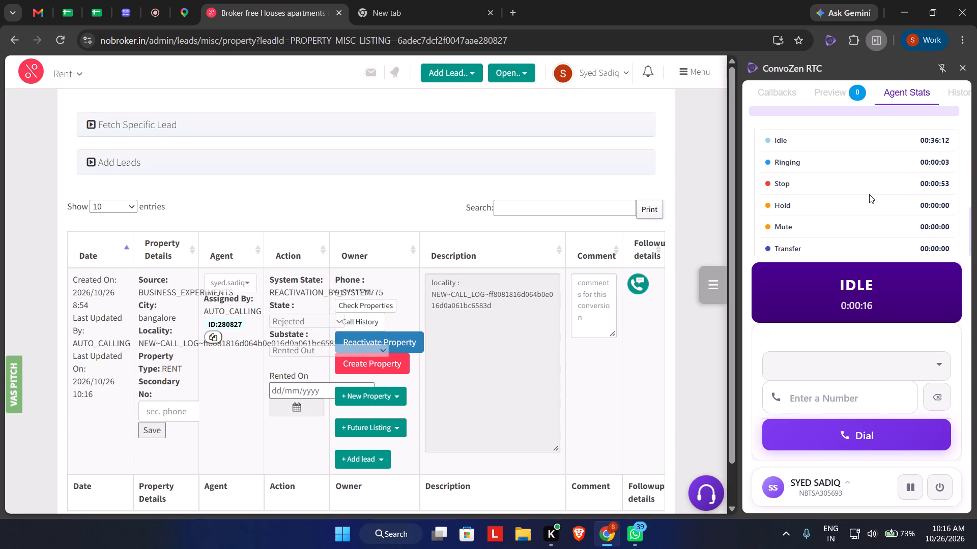
{"action": "scroll", "coordinate": [868, 194], "scroll_direction": "up", "scroll_amount": 1}
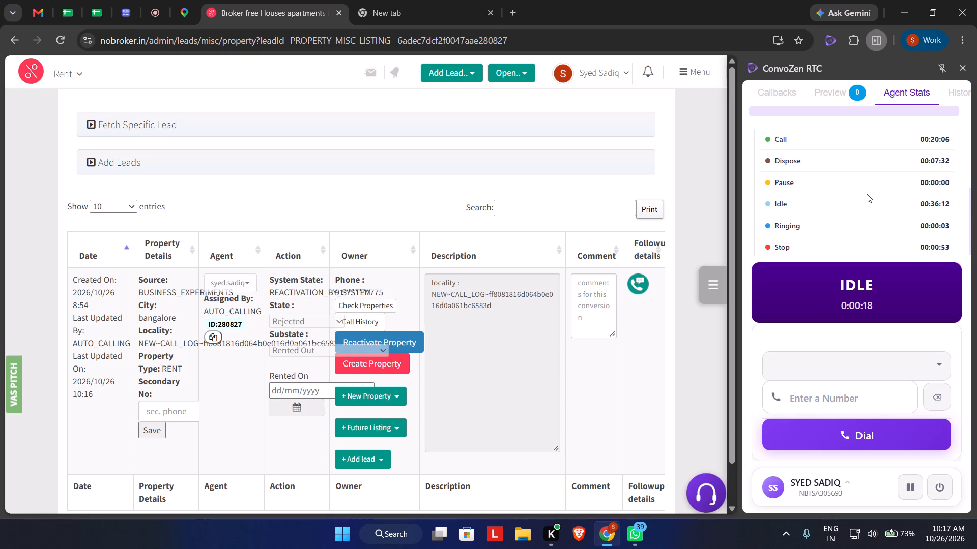
Review the agent's call statistics and state summary for the day.
{"action": "scroll", "coordinate": [866, 193], "scroll_direction": "up", "scroll_amount": 1}
{"action": "scroll", "coordinate": [866, 193], "scroll_direction": "down", "scroll_amount": 1}
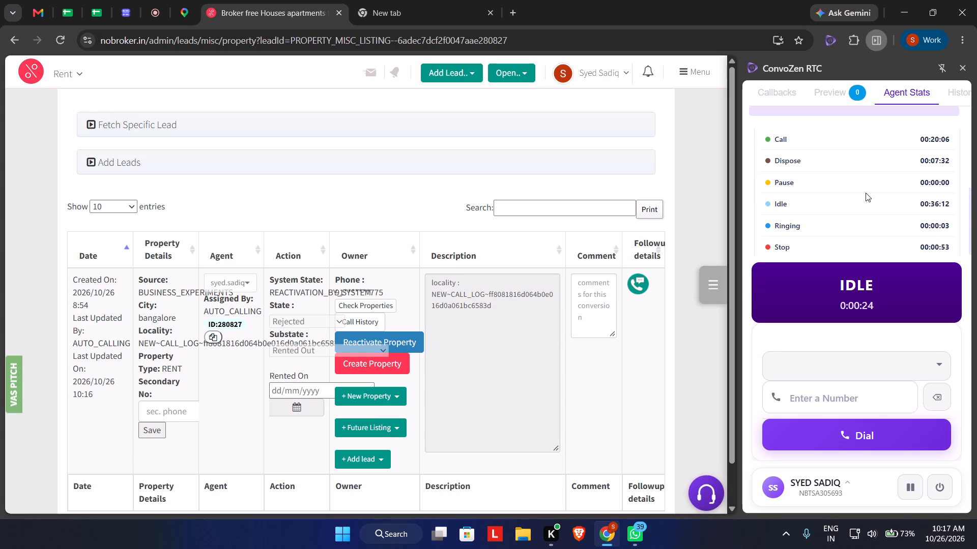
{"action": "scroll", "coordinate": [866, 193], "scroll_direction": "up", "scroll_amount": 1}
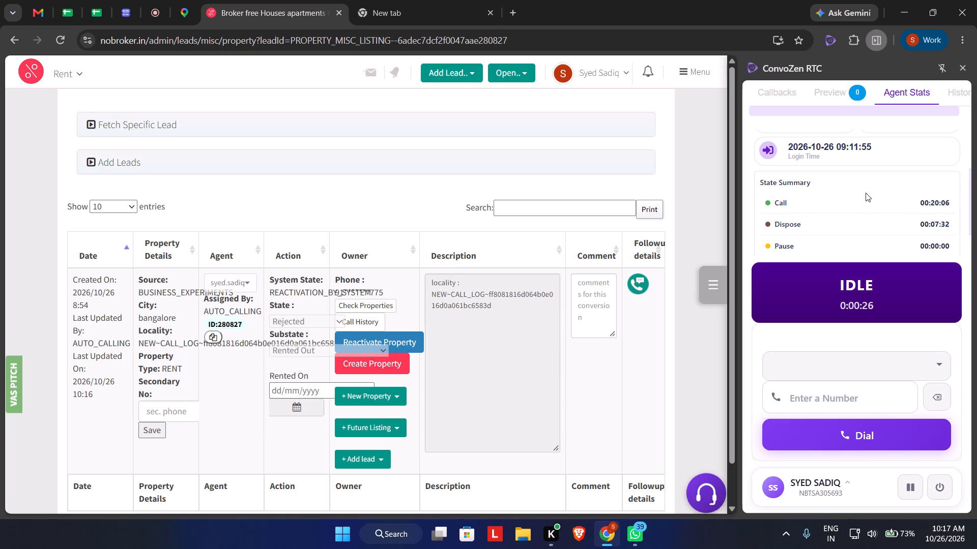
{"action": "scroll", "coordinate": [866, 193], "scroll_direction": "up", "scroll_amount": 5}
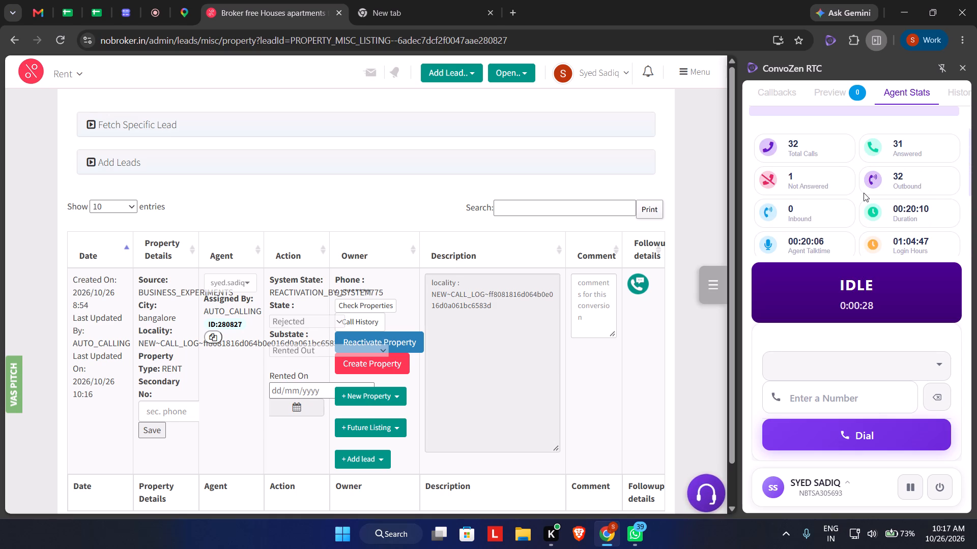
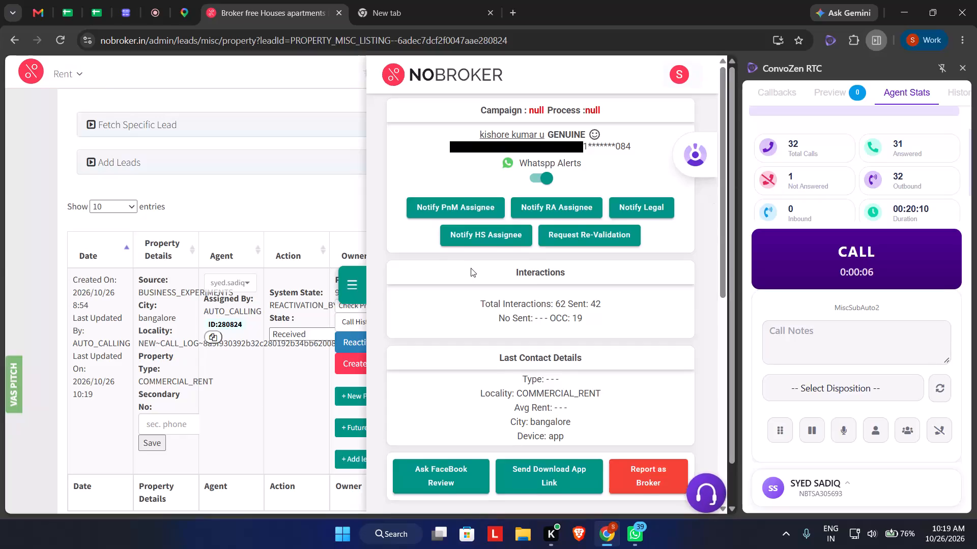
{"action": "scroll", "coordinate": [471, 268], "scroll_direction": "down", "scroll_amount": 4}
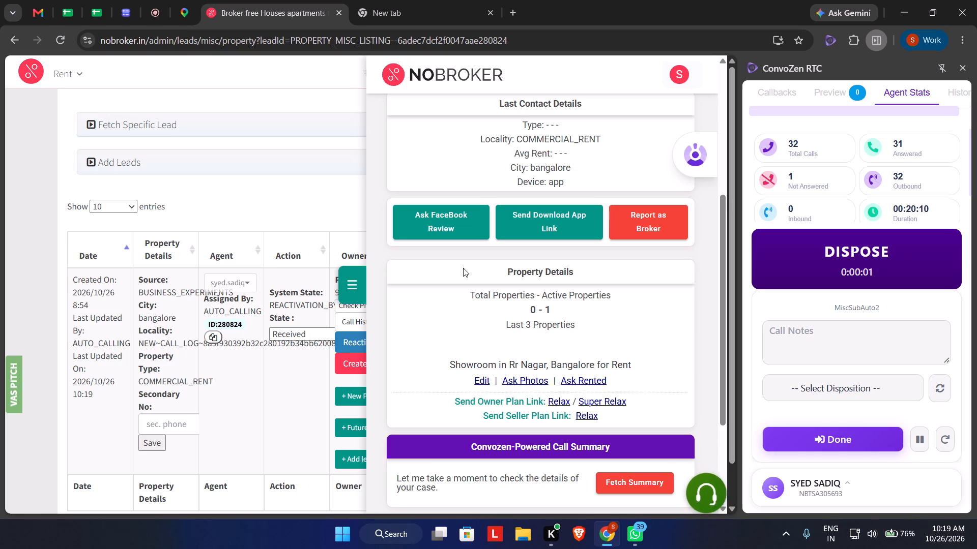
{"action": "left_click", "coordinate": [309, 334]}
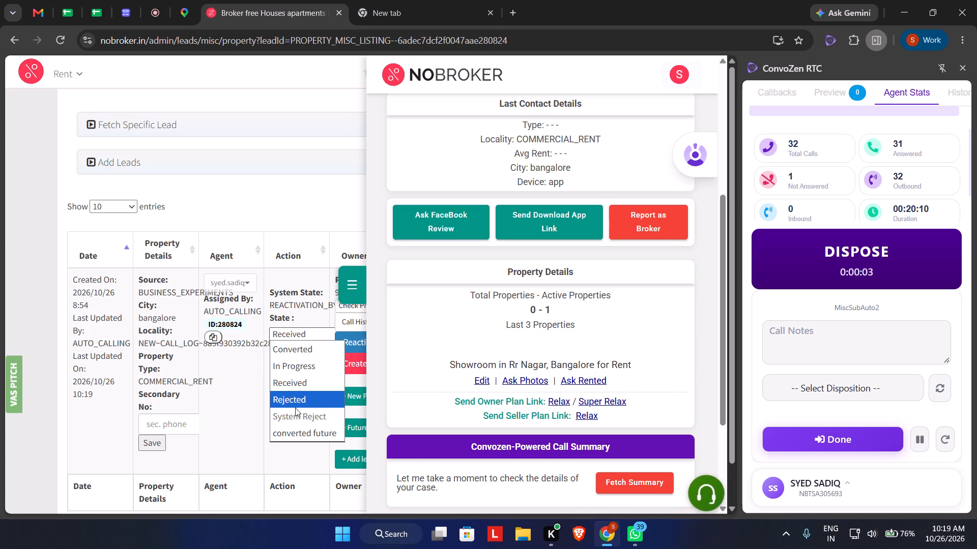
{"action": "left_click", "coordinate": [291, 398]}
{"action": "left_click", "coordinate": [311, 345]}
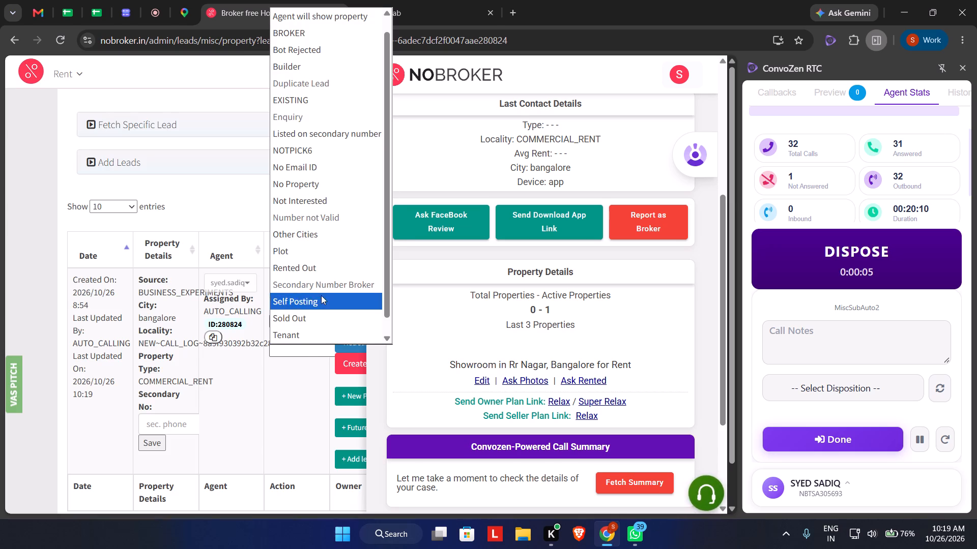
{"action": "left_click", "coordinate": [325, 261]}
{"action": "left_click", "coordinate": [817, 396]}
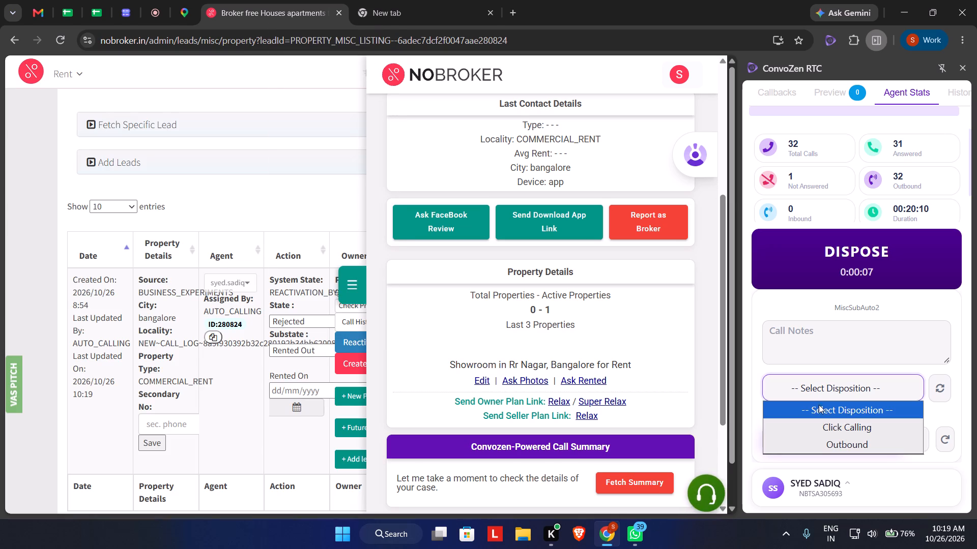
{"action": "left_click", "coordinate": [828, 427]}
{"action": "left_click", "coordinate": [839, 390]}
{"action": "left_click", "coordinate": [854, 485]}
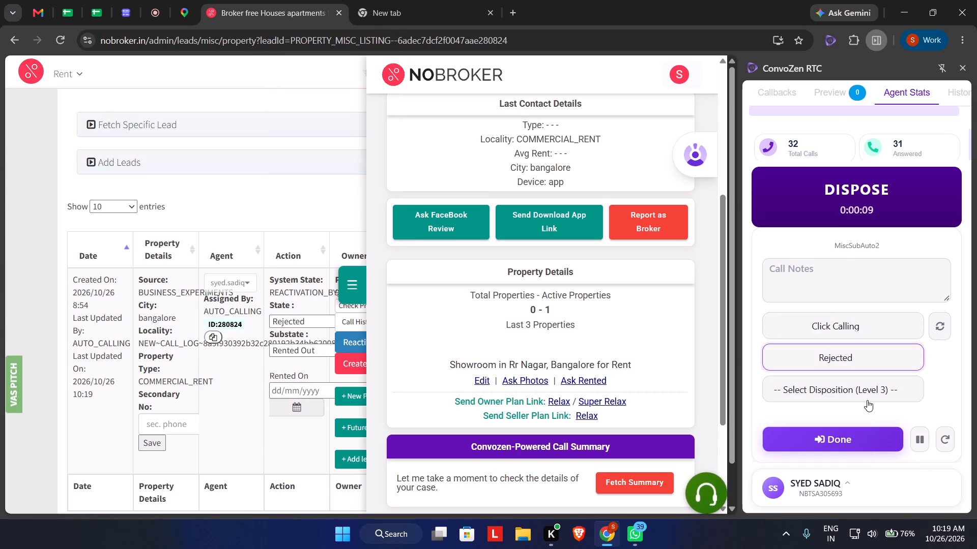
{"action": "left_click", "coordinate": [870, 389]}
{"action": "left_click_drag", "start_coordinate": [828, 340], "coordinate": [827, 346]}
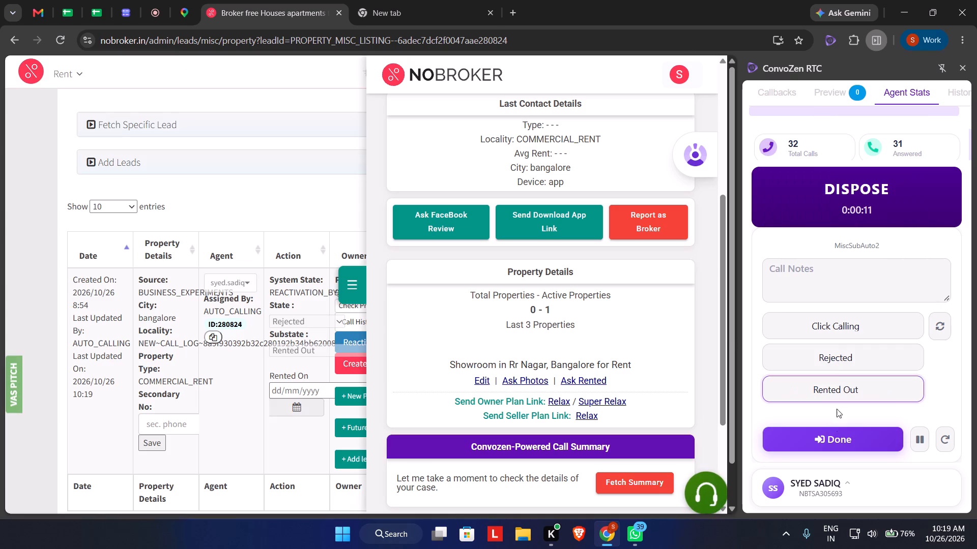
{"action": "left_click", "coordinate": [828, 433]}
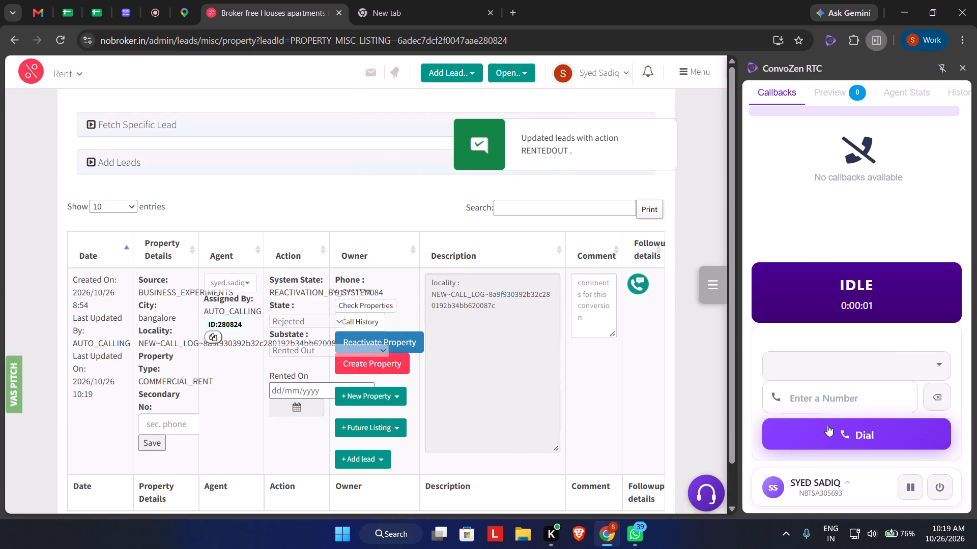
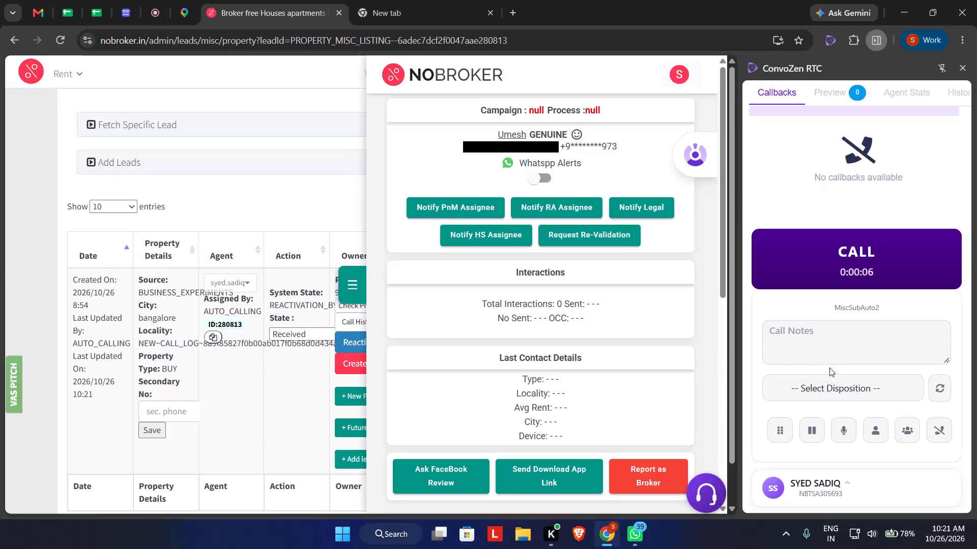
{"action": "scroll", "coordinate": [829, 368], "scroll_direction": "down", "scroll_amount": 4}
{"action": "scroll", "coordinate": [597, 357], "scroll_direction": "down", "scroll_amount": 4}
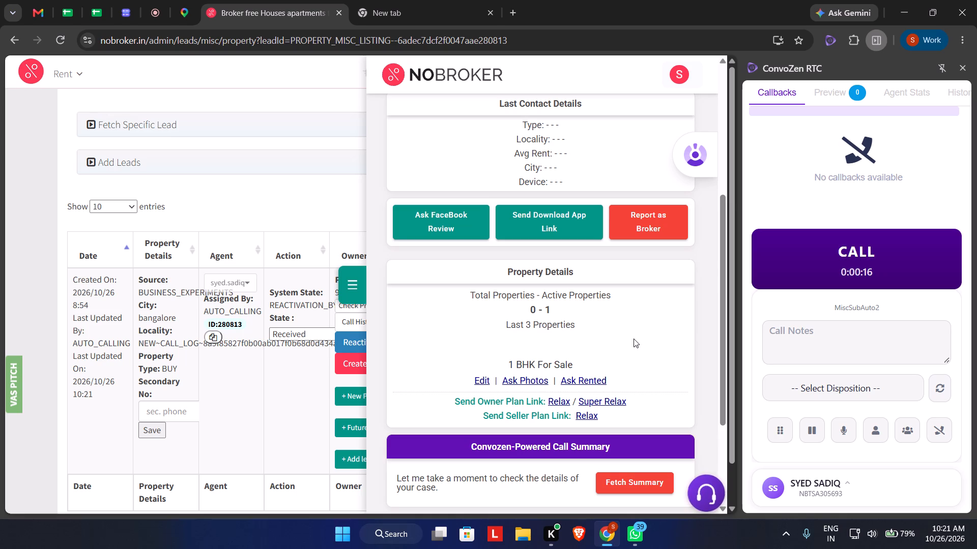
{"action": "left_click", "coordinate": [349, 306]}
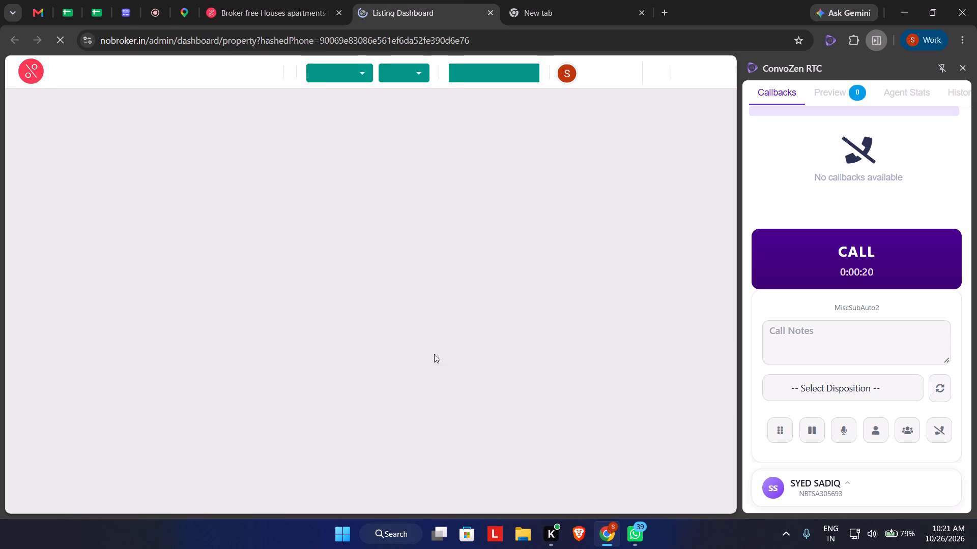
{"action": "scroll", "coordinate": [451, 356], "scroll_direction": "down", "scroll_amount": 17}
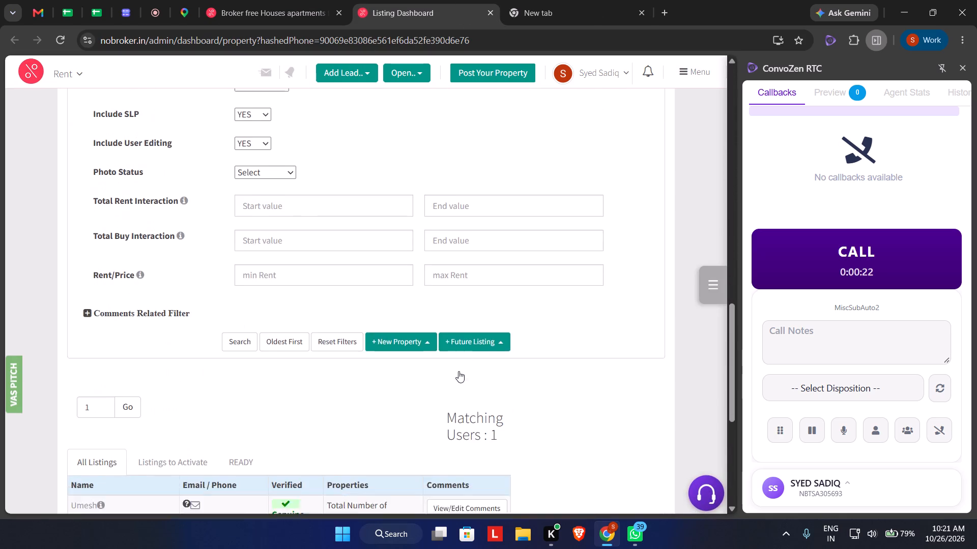
{"action": "scroll", "coordinate": [458, 371], "scroll_direction": "down", "scroll_amount": 2}
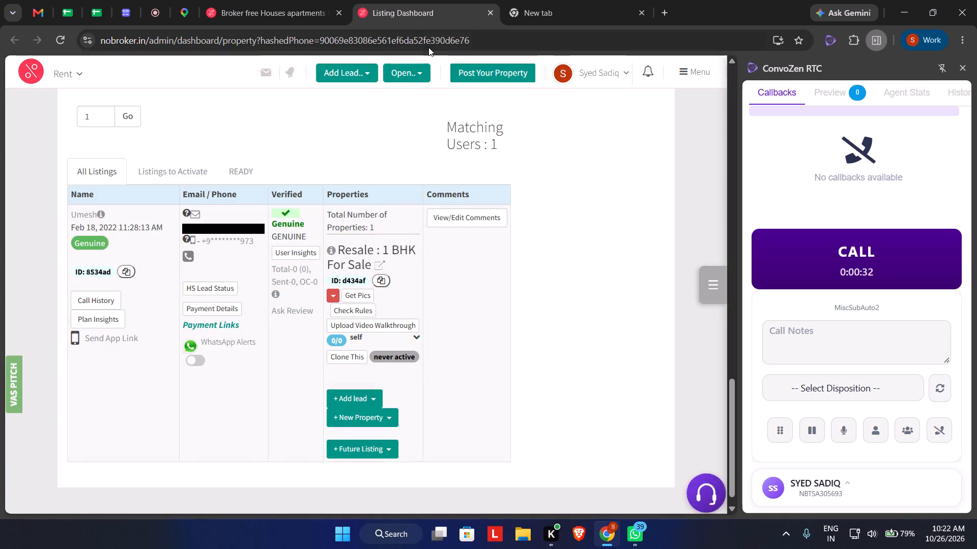
{"action": "left_click", "coordinate": [306, 0]}
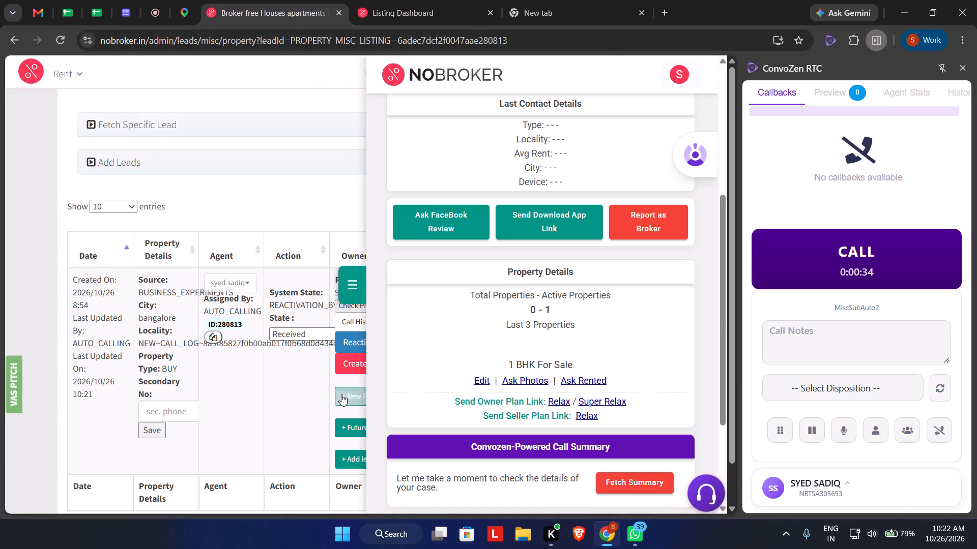
{"action": "left_click", "coordinate": [355, 287]}
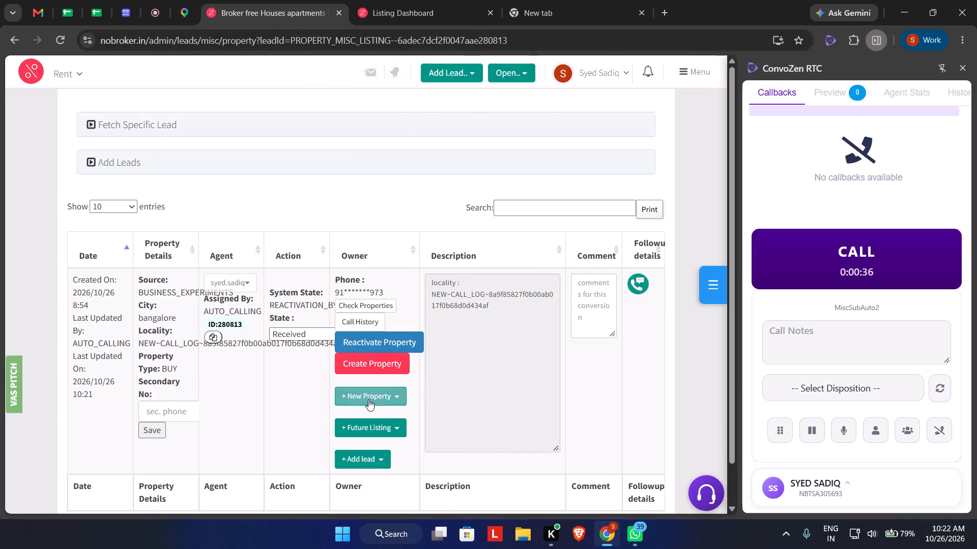
{"action": "left_click", "coordinate": [369, 397]}
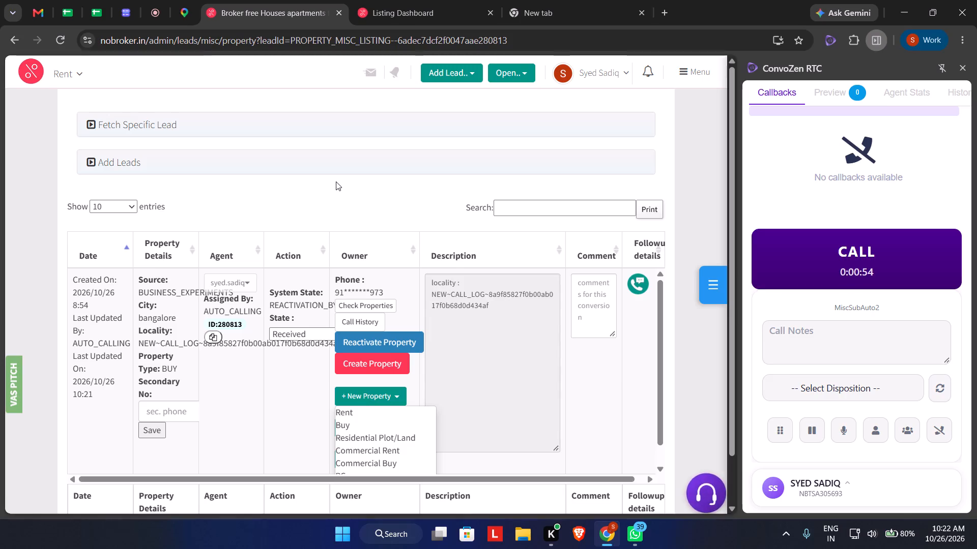
{"action": "left_click", "coordinate": [397, 0]}
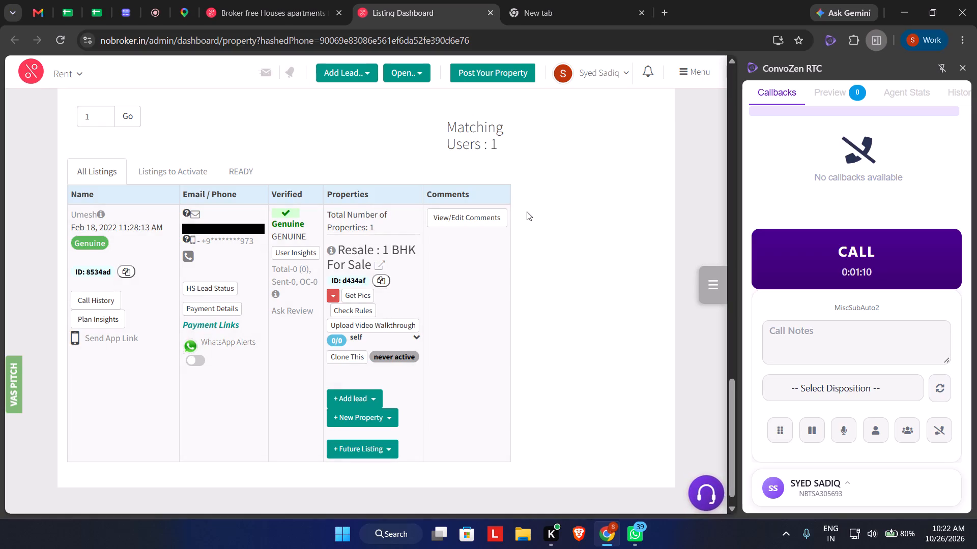
{"action": "left_click", "coordinate": [308, 1]}
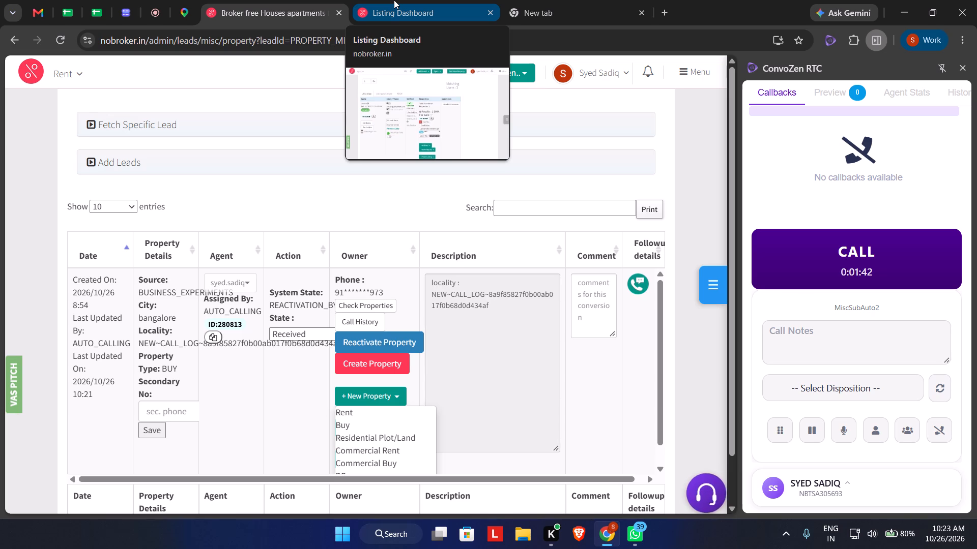
{"action": "left_click", "coordinate": [493, 16]}
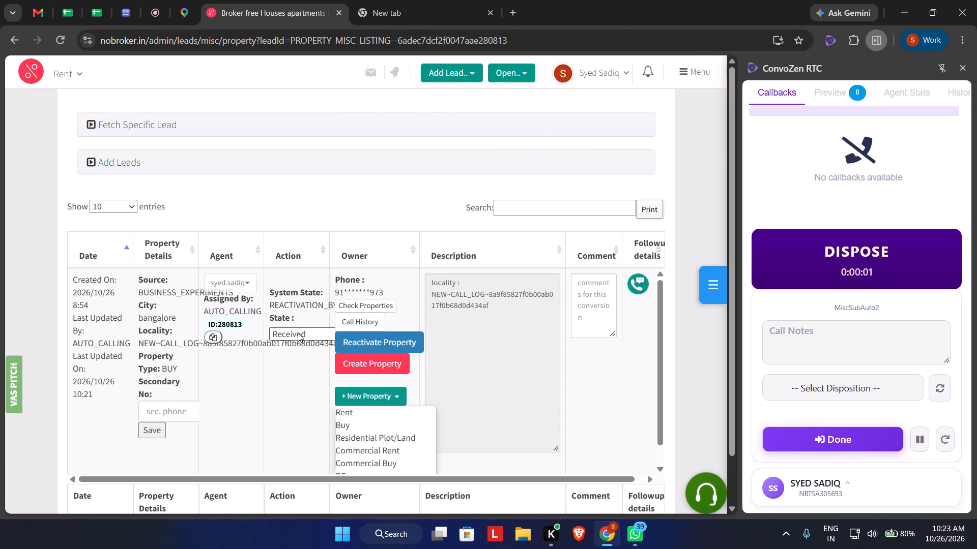
{"action": "left_click", "coordinate": [298, 331]}
{"action": "left_click", "coordinate": [324, 393]}
{"action": "left_click", "coordinate": [303, 345]}
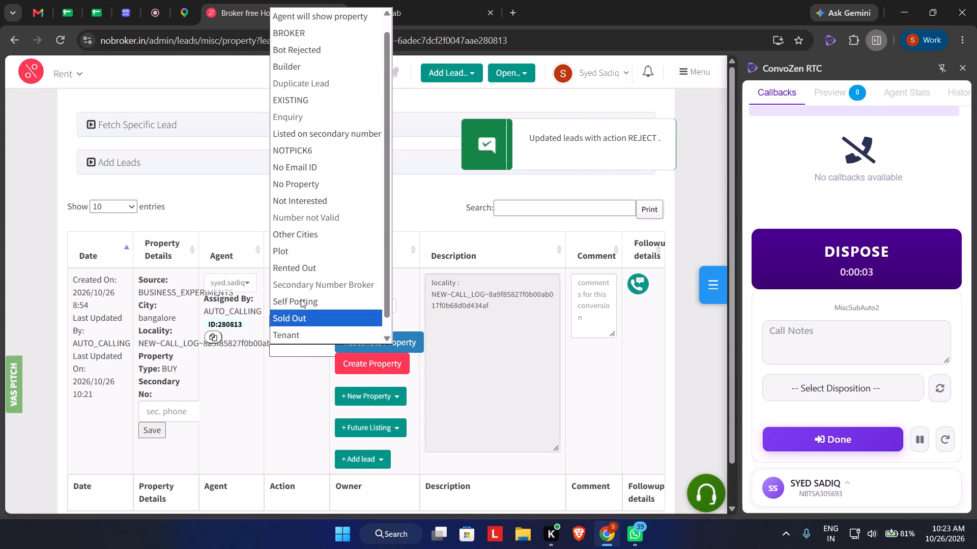
{"action": "left_click", "coordinate": [304, 237]}
Dispose the ended call under Click Calling with the level 3 reason Other Cities and submit it.
{"action": "left_click", "coordinate": [794, 387]}
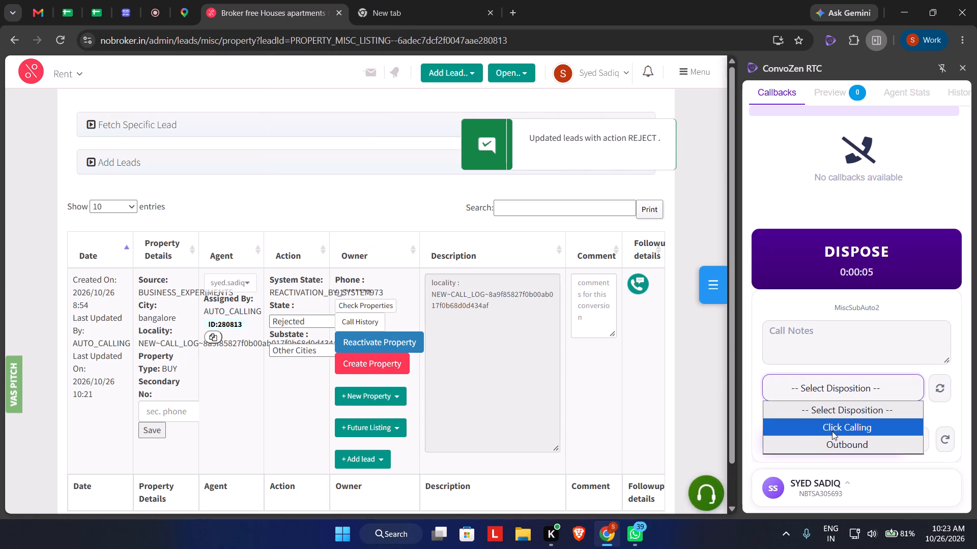
{"action": "left_click", "coordinate": [832, 426]}
{"action": "left_click", "coordinate": [828, 388]}
{"action": "left_click", "coordinate": [855, 479]}
{"action": "left_click", "coordinate": [848, 386]}
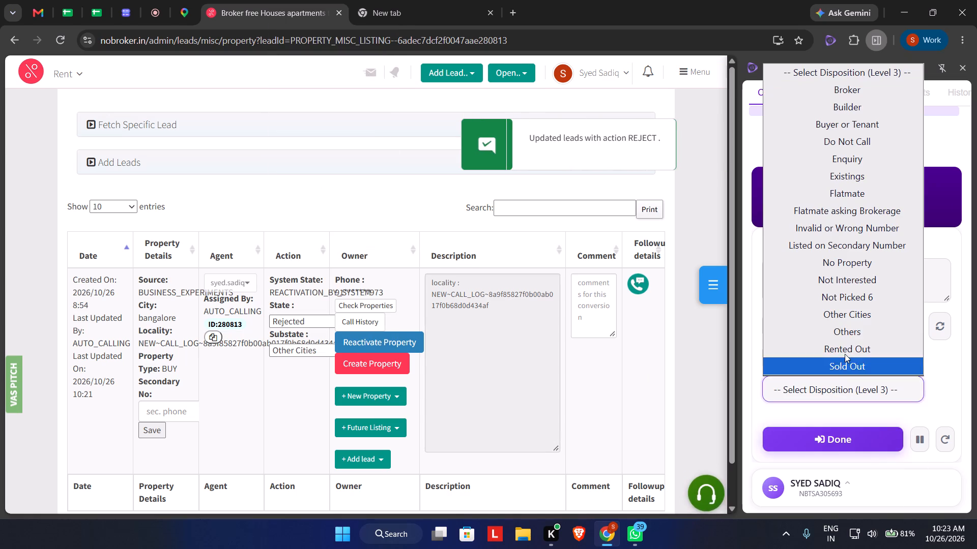
{"action": "left_click", "coordinate": [836, 321]}
{"action": "left_click", "coordinate": [828, 437]}
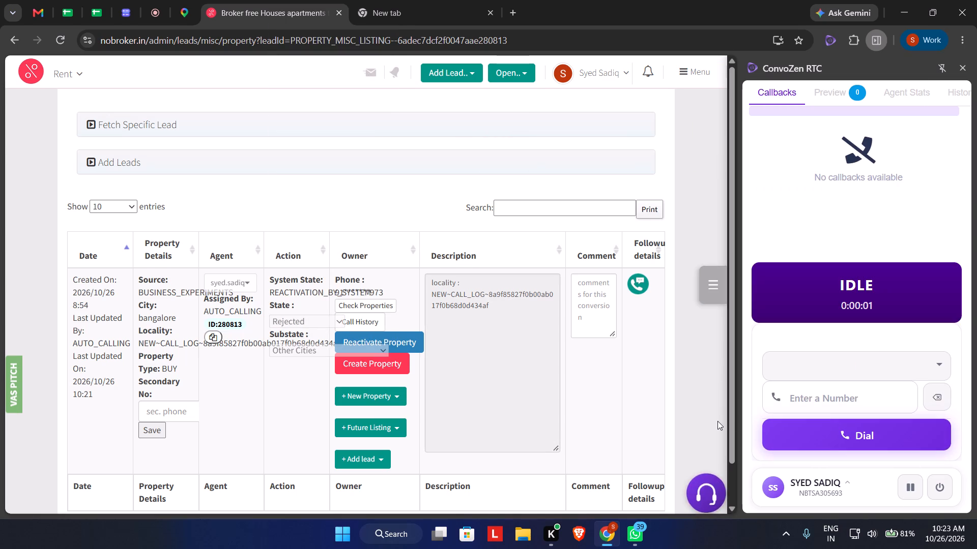
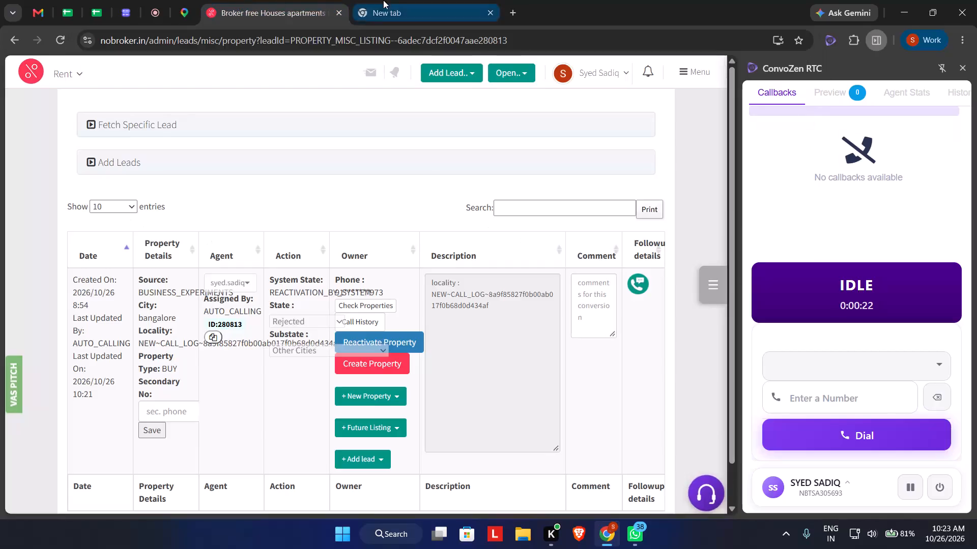
Switch to the blank new browser tab with the Google Meet meeting link in its address field.
{"action": "left_click", "coordinate": [383, 0]}
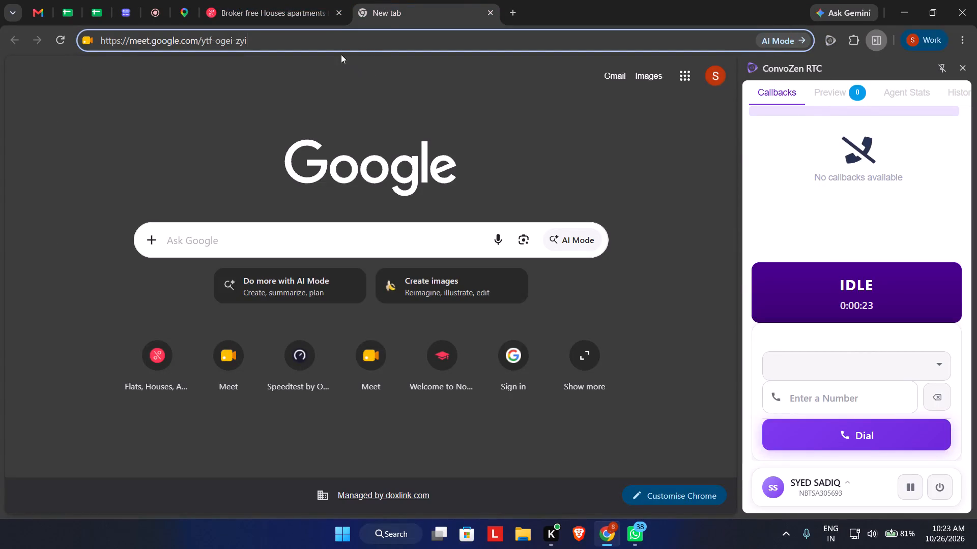
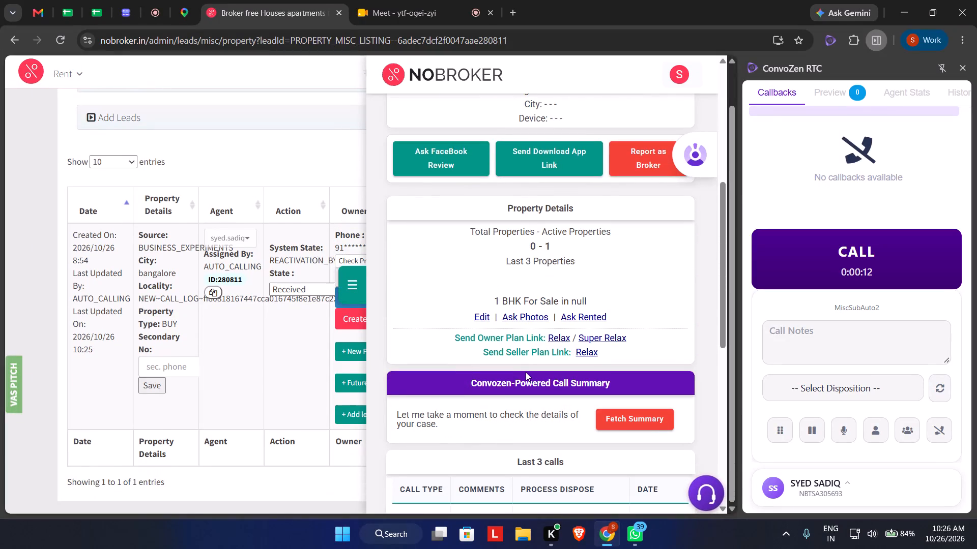
{"action": "scroll", "coordinate": [526, 372], "scroll_direction": "up", "scroll_amount": 6}
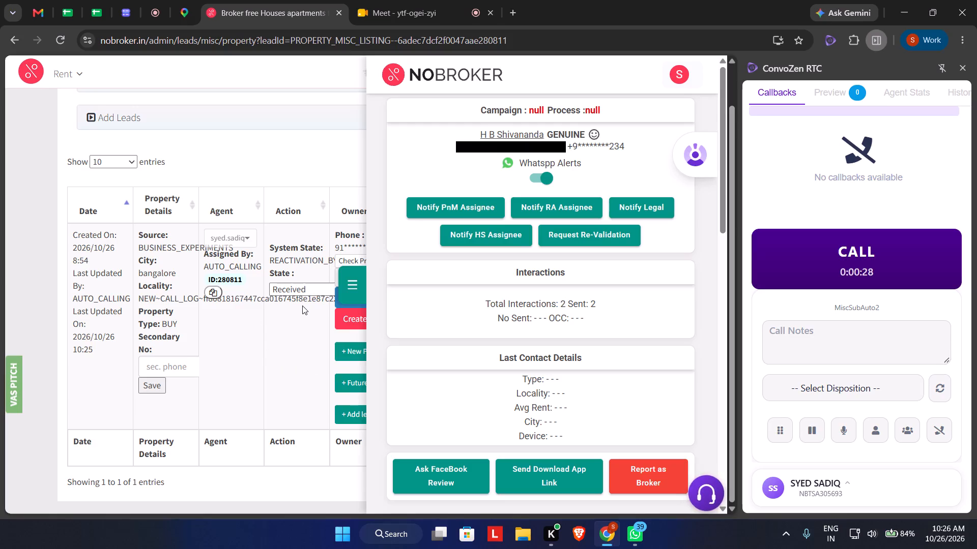
{"action": "left_click", "coordinate": [305, 288]}
{"action": "left_click", "coordinate": [315, 318]}
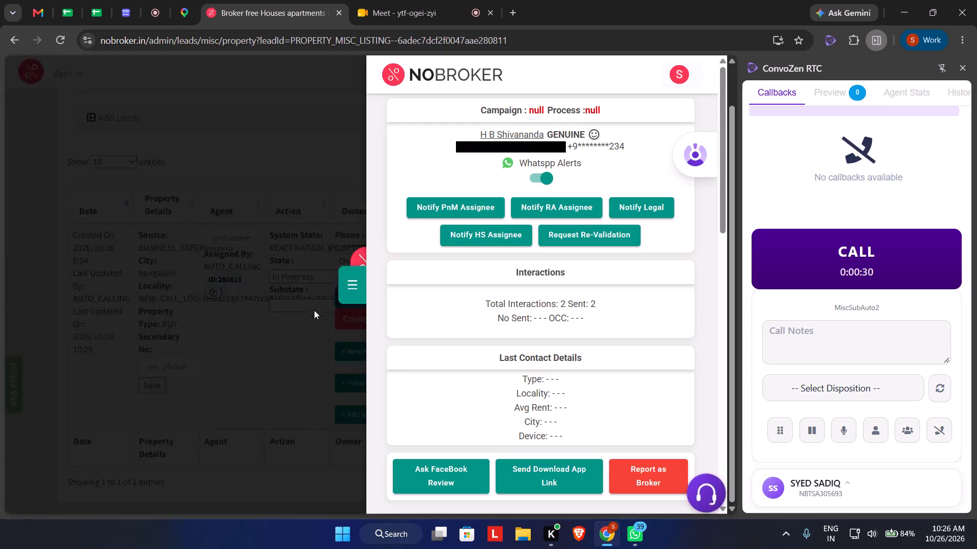
{"action": "left_click", "coordinate": [311, 306]}
{"action": "left_click", "coordinate": [313, 383]}
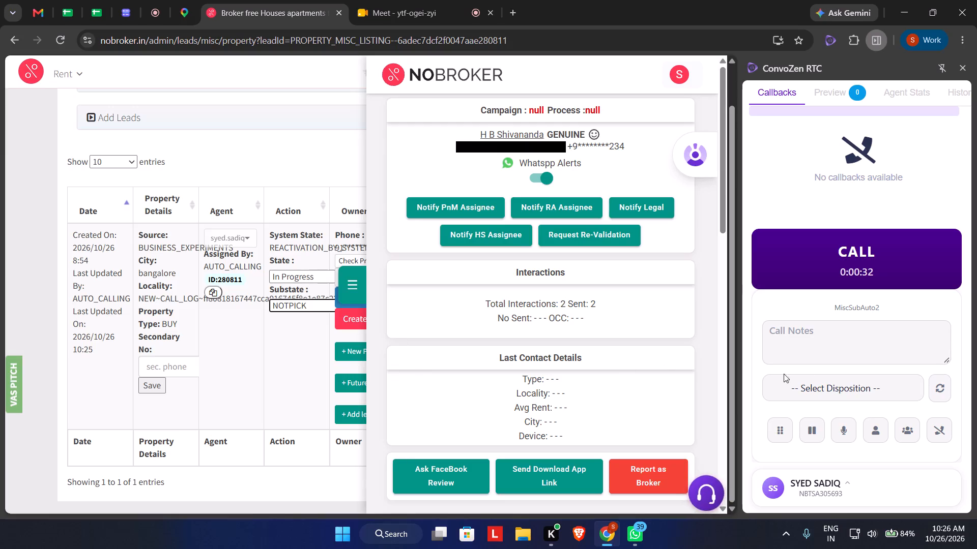
{"action": "left_click", "coordinate": [834, 384]}
{"action": "left_click", "coordinate": [844, 431]}
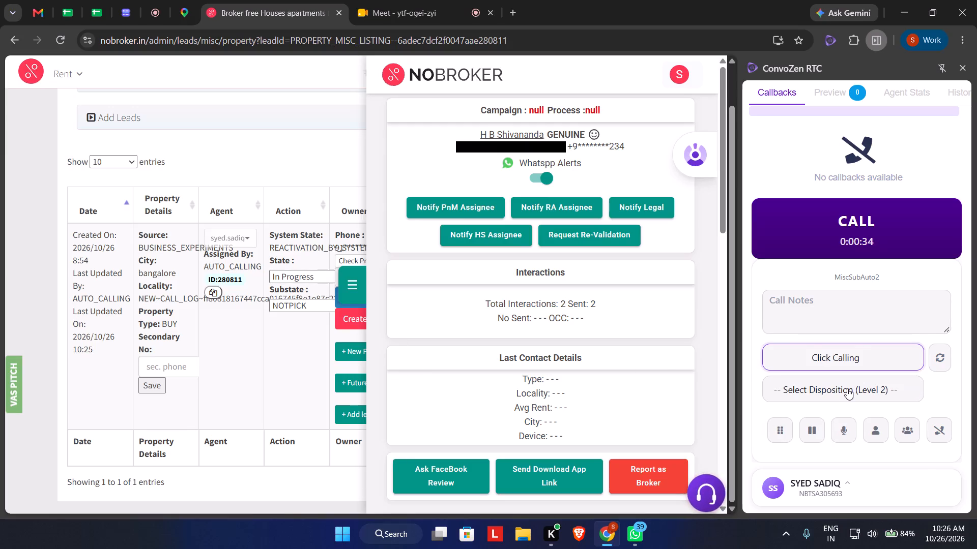
{"action": "left_click", "coordinate": [847, 388]}
{"action": "left_click_drag", "start_coordinate": [855, 481], "coordinate": [845, 435]}
{"action": "left_click", "coordinate": [840, 419]}
{"action": "double_click", "coordinate": [835, 357]}
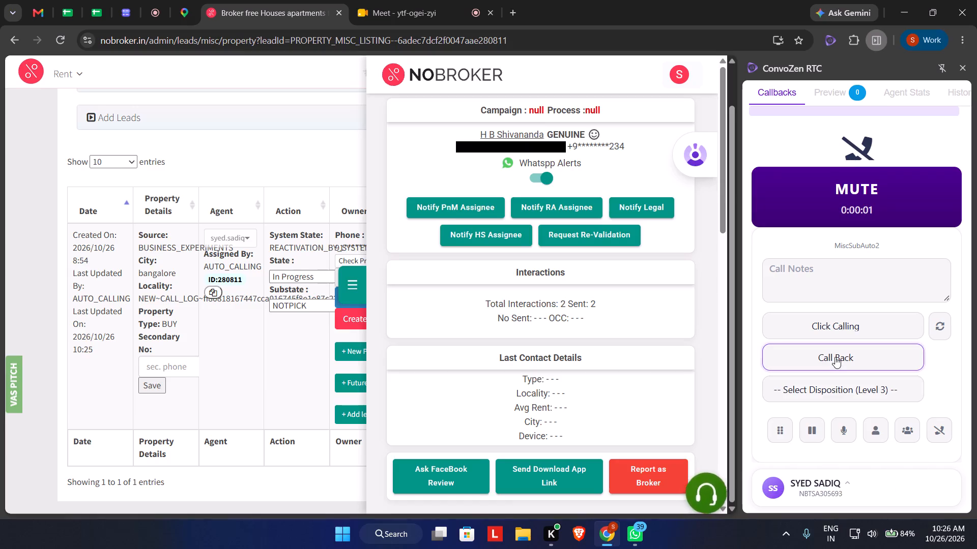
{"action": "left_click", "coordinate": [844, 425]}
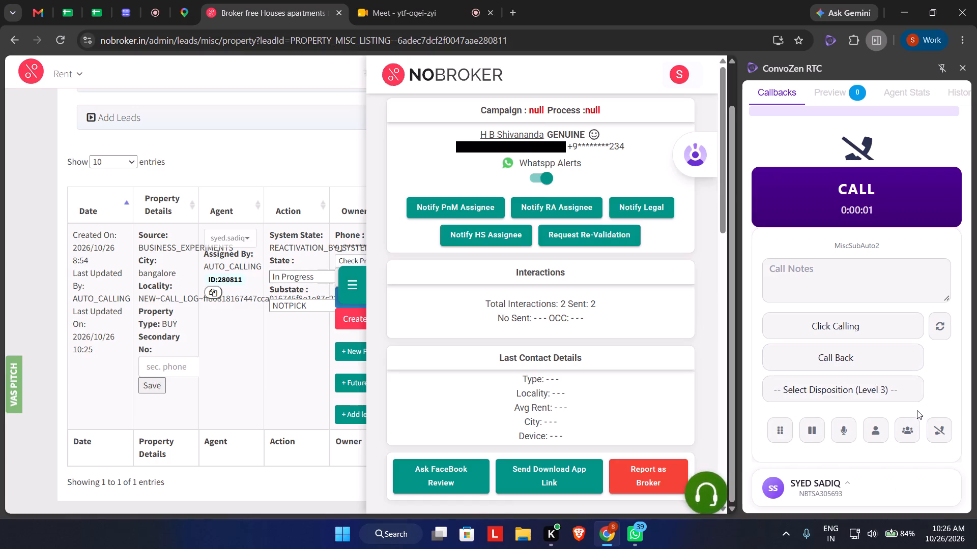
{"action": "left_click", "coordinate": [878, 393]}
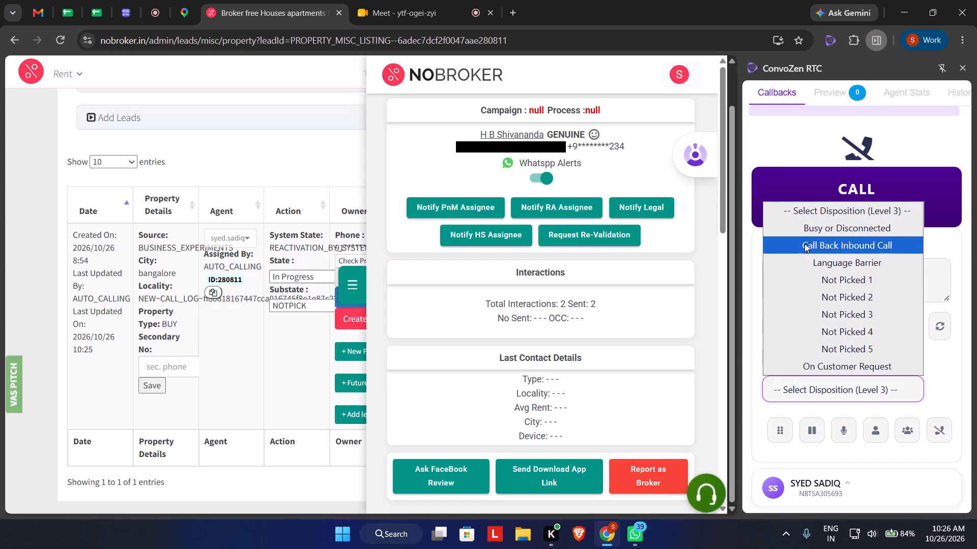
{"action": "left_click", "coordinate": [868, 182]}
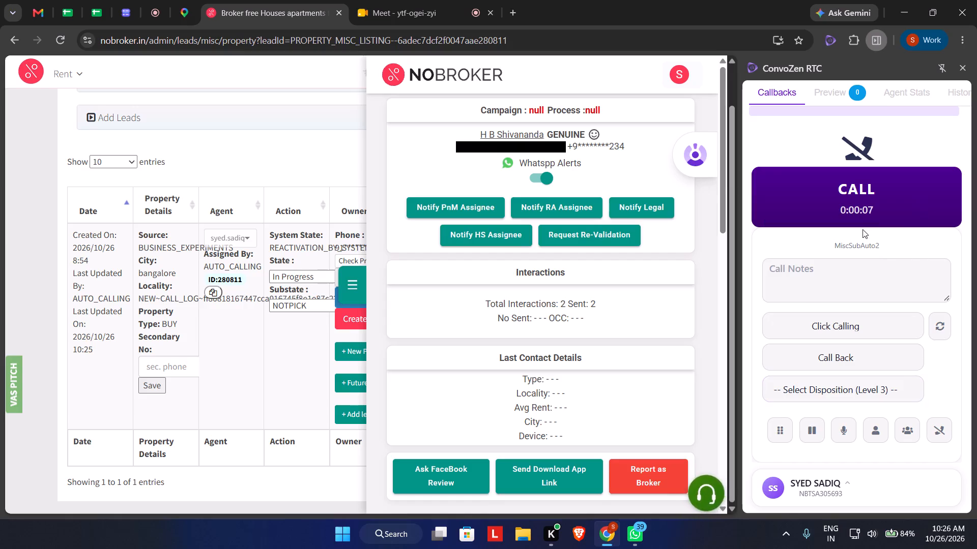
{"action": "double_click", "coordinate": [897, 356]}
{"action": "left_click", "coordinate": [897, 356]}
{"action": "left_click", "coordinate": [897, 356]}
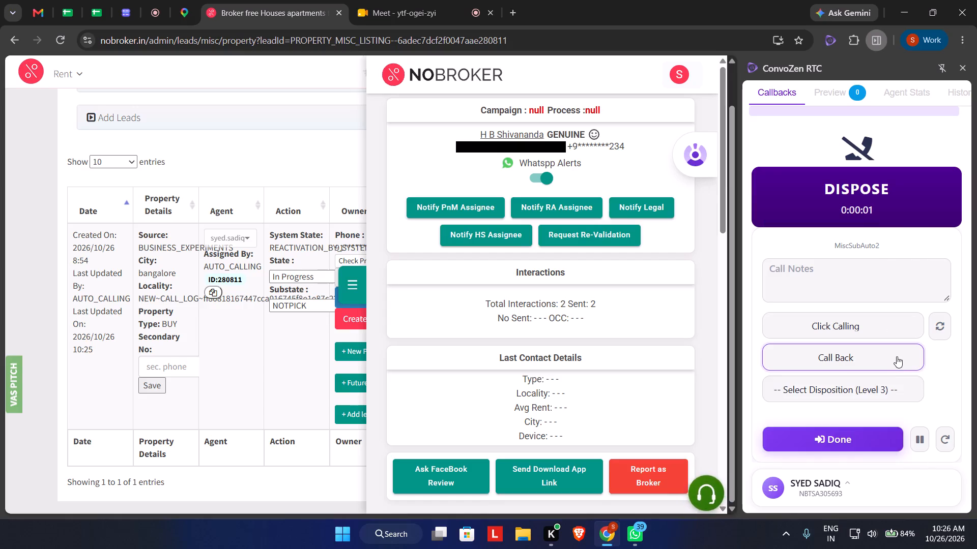
{"action": "left_click", "coordinate": [866, 395]}
{"action": "double_click", "coordinate": [822, 231]}
{"action": "left_click", "coordinate": [887, 432]}
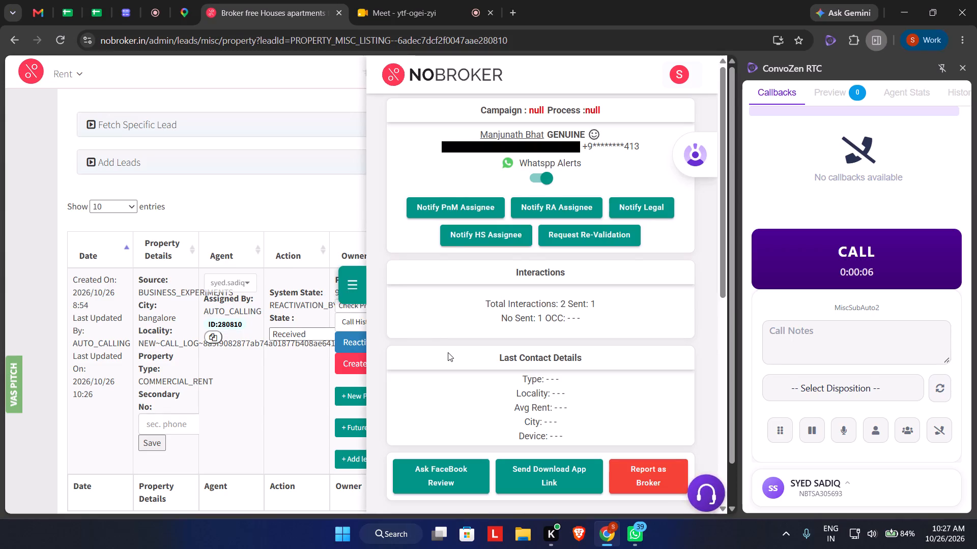
{"action": "scroll", "coordinate": [532, 262], "scroll_direction": "down", "scroll_amount": 4}
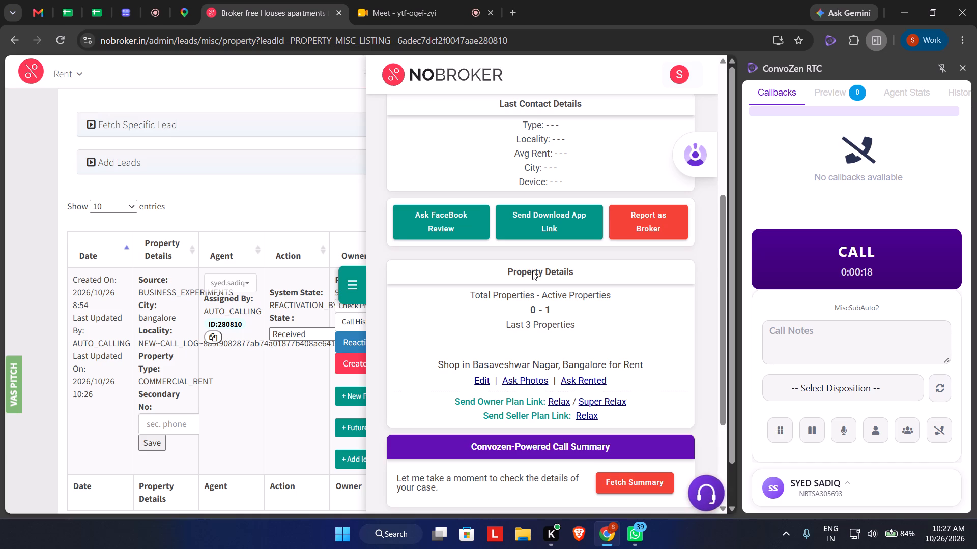
{"action": "left_click", "coordinate": [290, 334]}
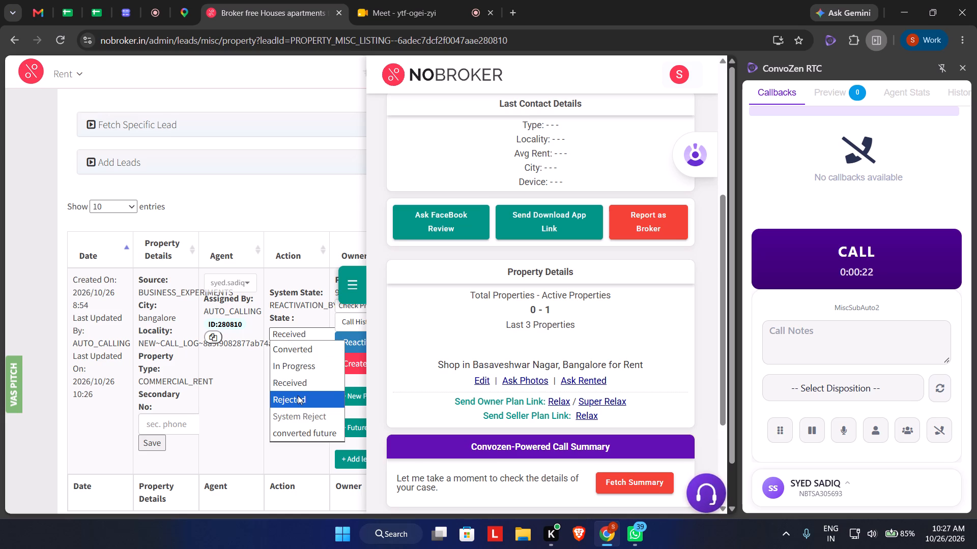
{"action": "double_click", "coordinate": [298, 395]}
{"action": "left_click", "coordinate": [296, 356]}
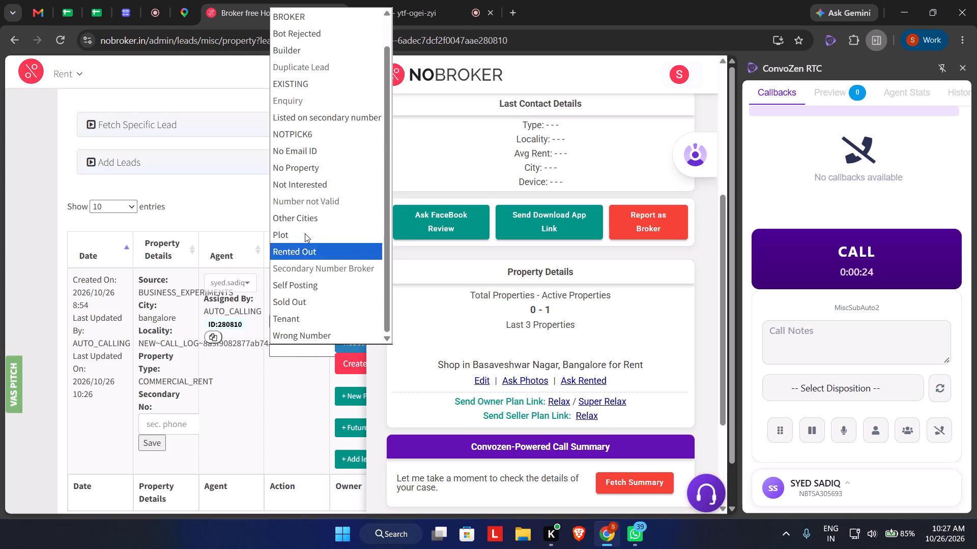
{"action": "left_click", "coordinate": [304, 248]}
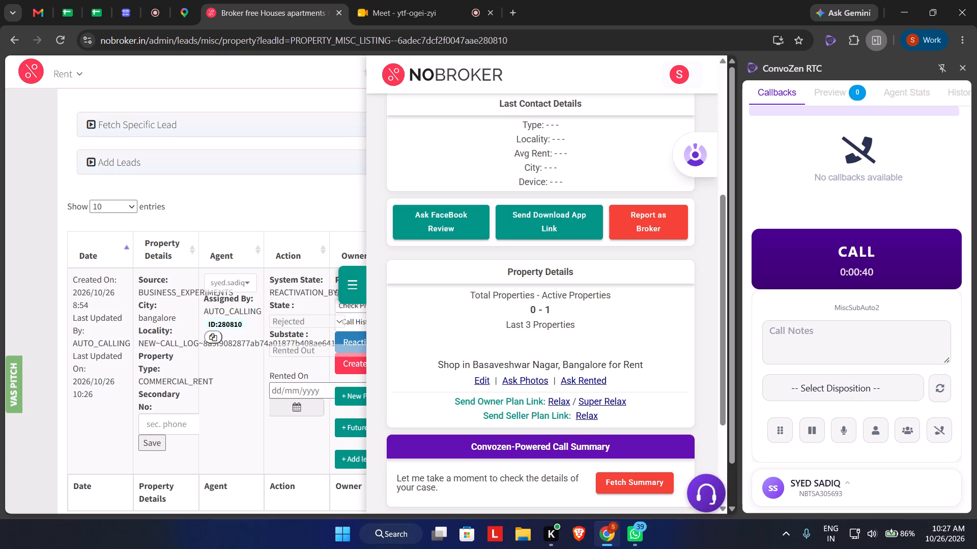
{"action": "left_click", "coordinate": [935, 441]}
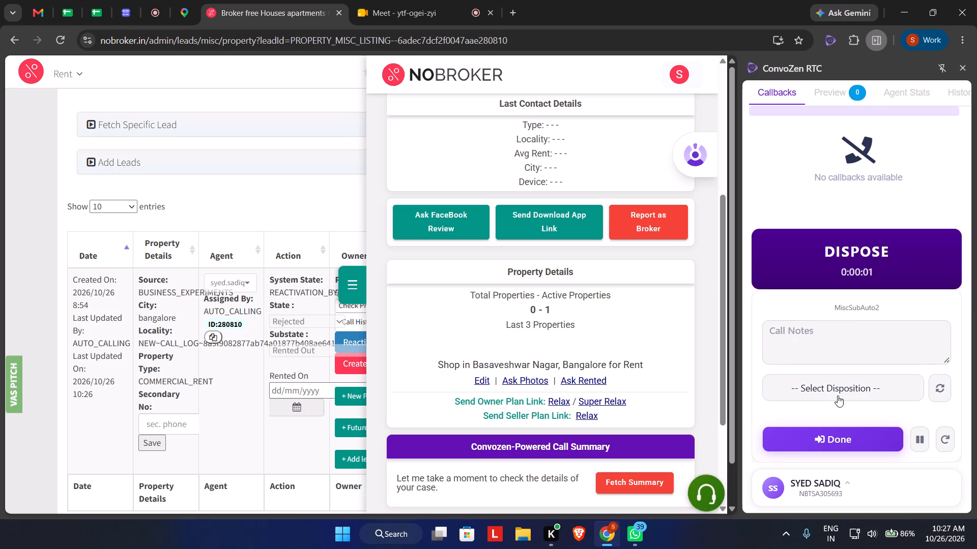
{"action": "left_click", "coordinate": [813, 375]}
{"action": "left_click", "coordinate": [825, 432]}
{"action": "left_click", "coordinate": [816, 381]}
{"action": "left_click", "coordinate": [863, 484]}
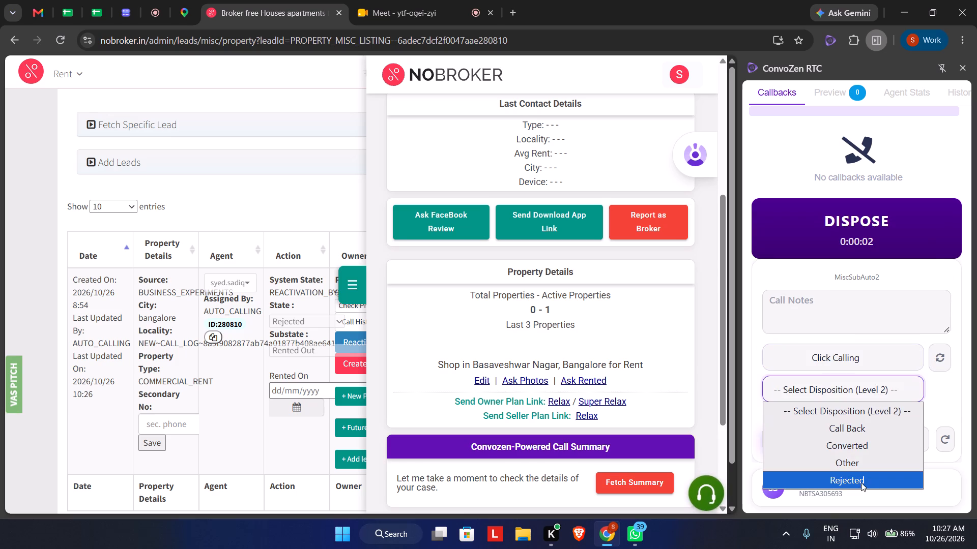
{"action": "left_click", "coordinate": [822, 386]}
{"action": "left_click_drag", "start_coordinate": [829, 340], "coordinate": [829, 352]}
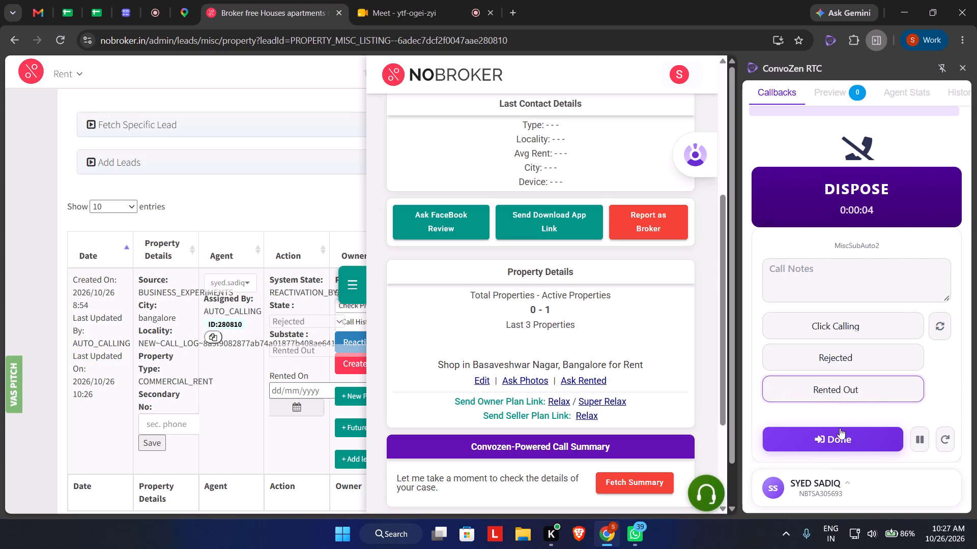
{"action": "left_click", "coordinate": [834, 438]}
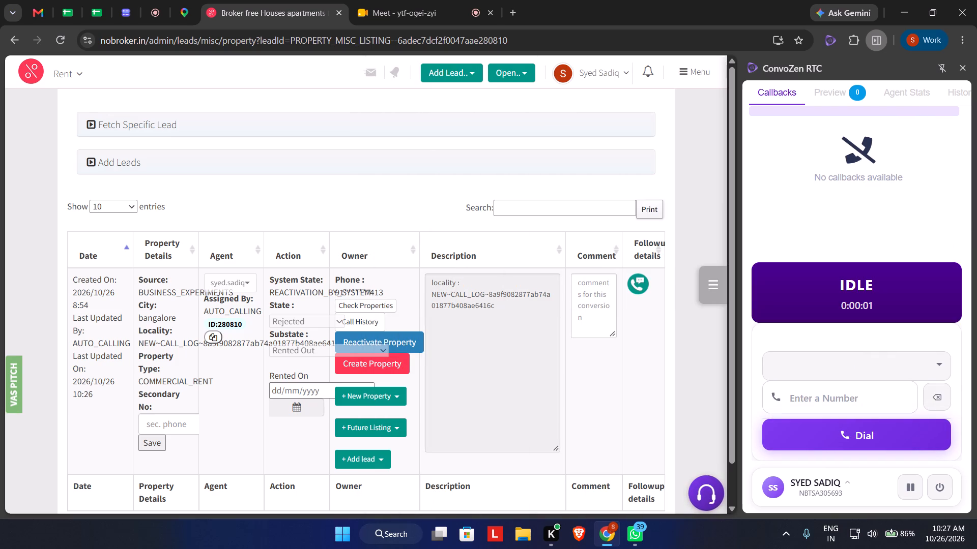
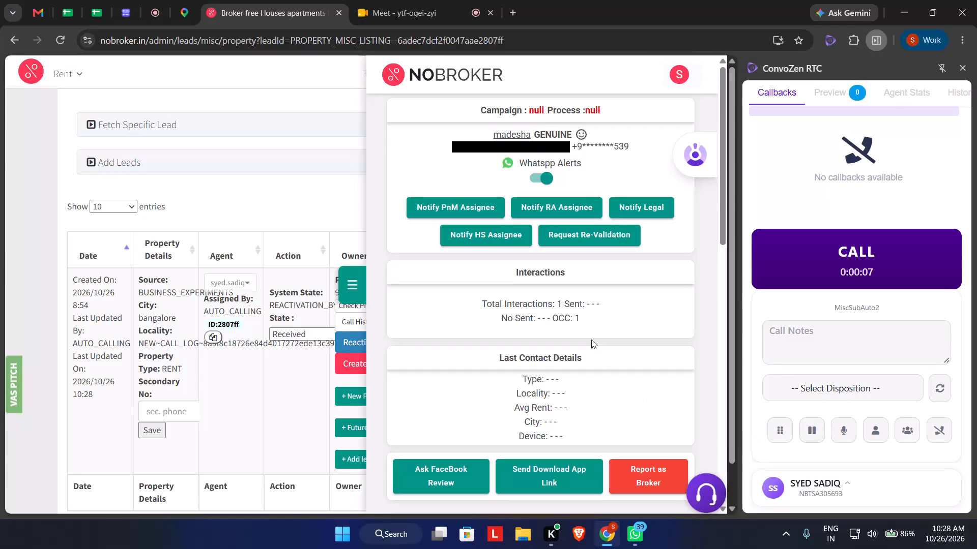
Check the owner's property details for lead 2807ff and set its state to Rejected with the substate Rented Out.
{"action": "scroll", "coordinate": [591, 340], "scroll_direction": "down", "scroll_amount": 3}
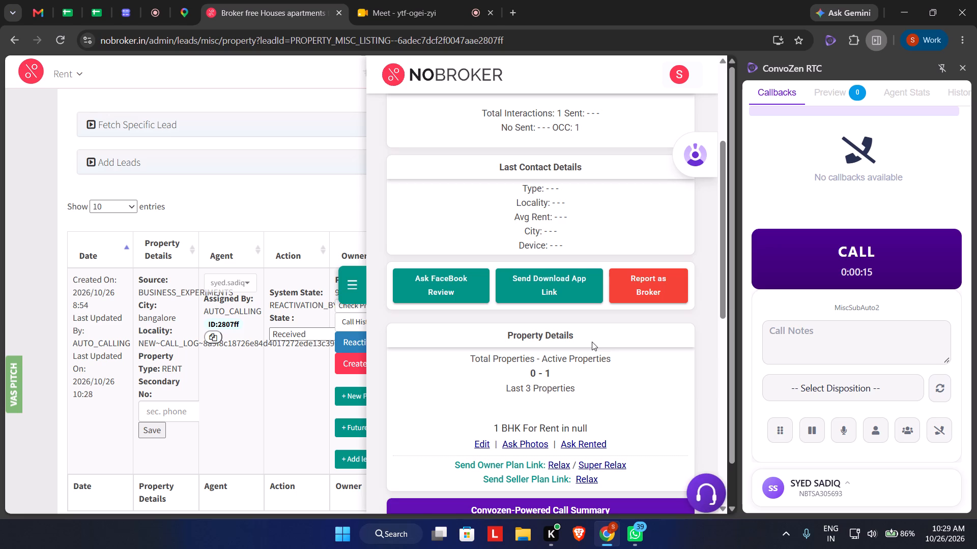
{"action": "left_click_drag", "start_coordinate": [297, 338], "coordinate": [322, 405]}
{"action": "left_click", "coordinate": [322, 405]}
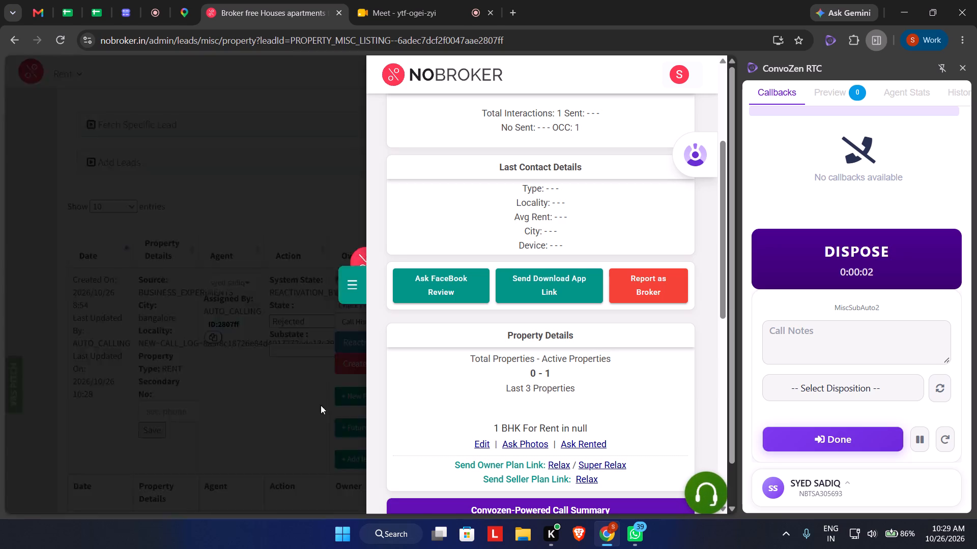
{"action": "left_click", "coordinate": [290, 357]}
{"action": "left_click", "coordinate": [288, 354]}
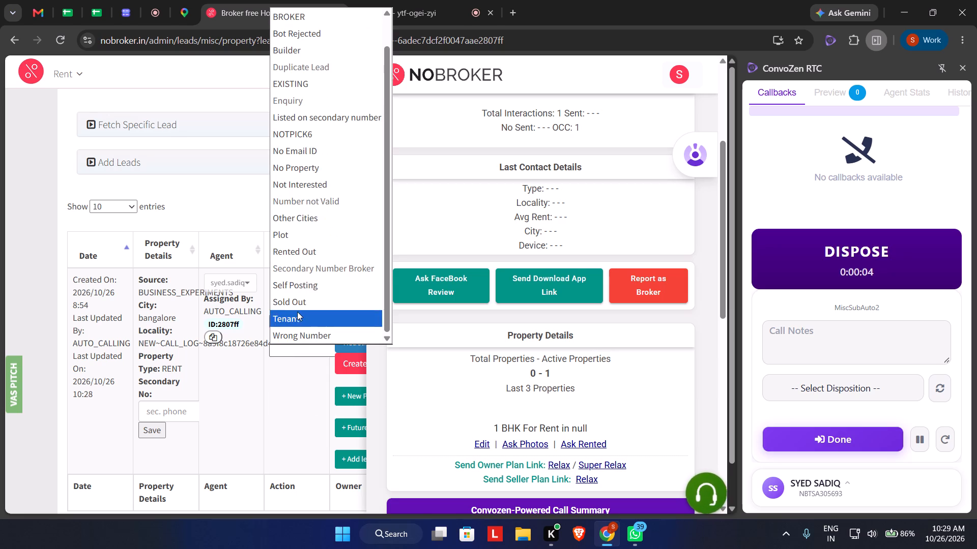
{"action": "left_click", "coordinate": [301, 248]}
{"action": "double_click", "coordinate": [846, 398]}
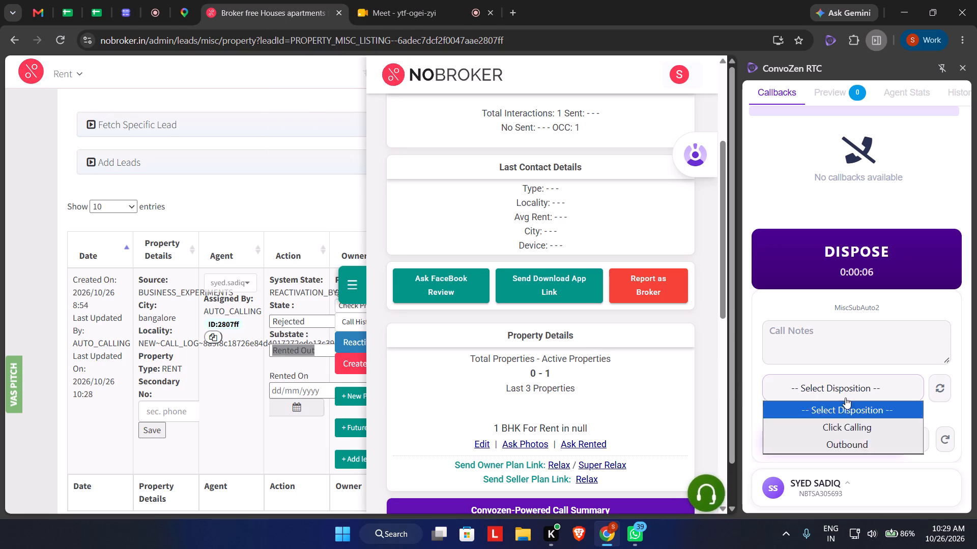
{"action": "left_click_drag", "start_coordinate": [808, 362], "coordinate": [832, 409]}
{"action": "left_click", "coordinate": [832, 409]}
{"action": "double_click", "coordinate": [836, 398]}
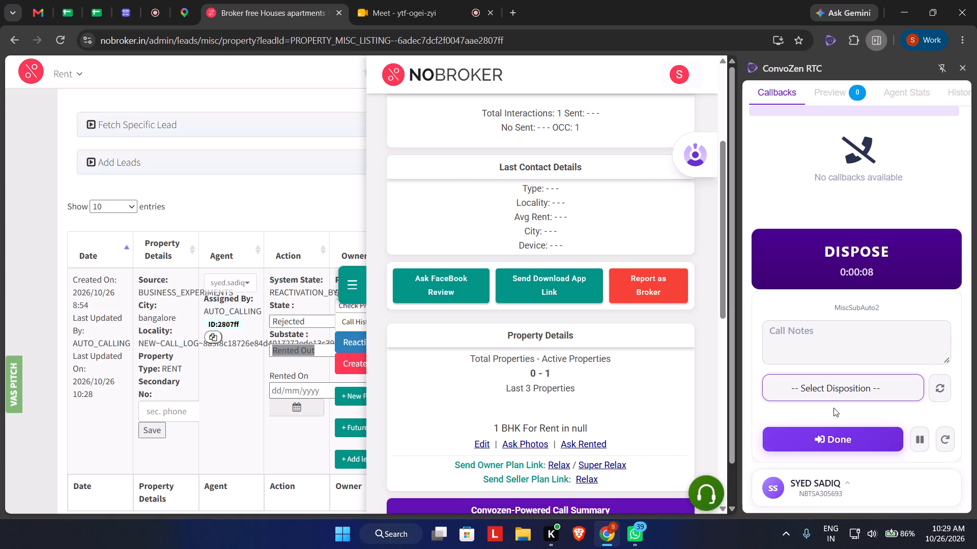
{"action": "left_click_drag", "start_coordinate": [832, 391], "coordinate": [845, 427]}
{"action": "left_click", "coordinate": [845, 427]}
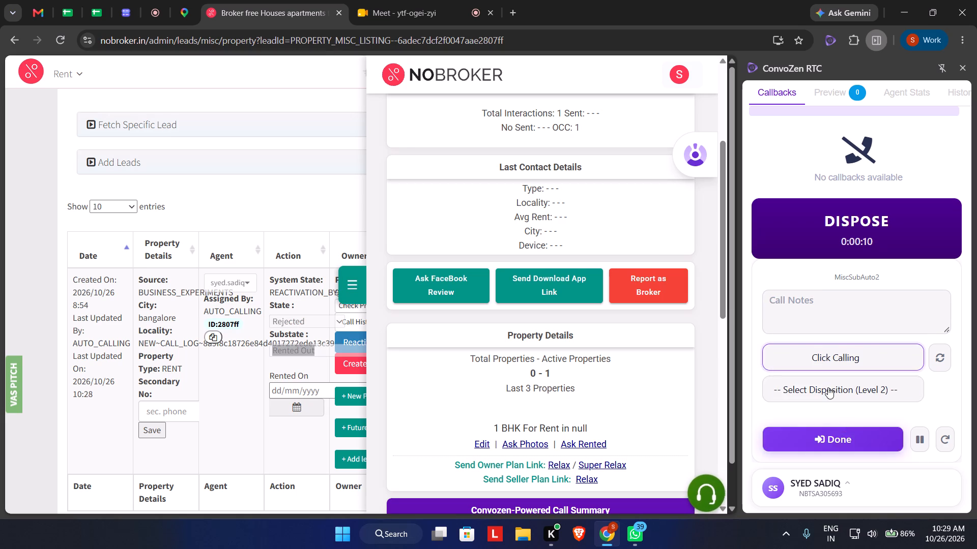
{"action": "left_click_drag", "start_coordinate": [828, 387], "coordinate": [840, 482]}
{"action": "double_click", "coordinate": [840, 482]}
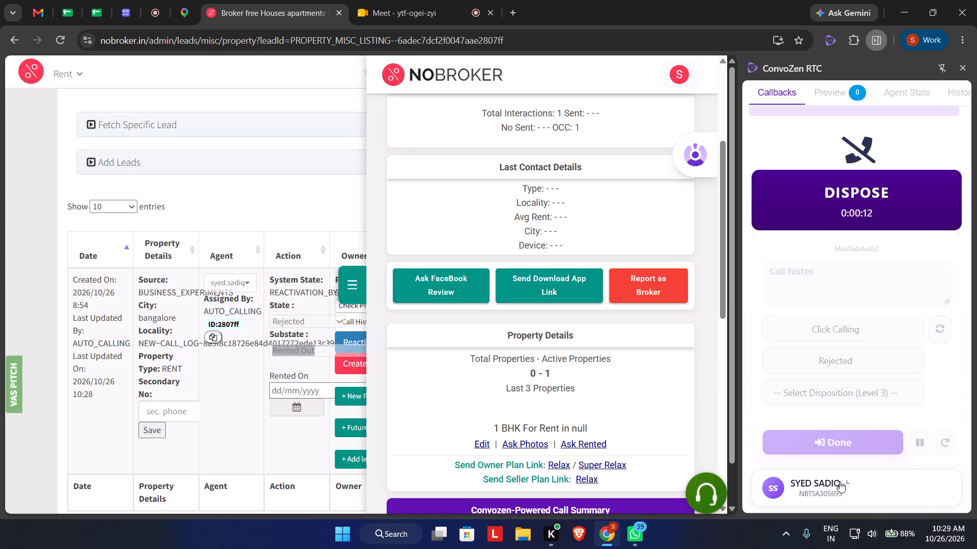
{"action": "double_click", "coordinate": [811, 473]}
{"action": "left_click_drag", "start_coordinate": [813, 483], "coordinate": [822, 511]}
{"action": "left_click_drag", "start_coordinate": [823, 510], "coordinate": [825, 503]}
{"action": "double_click", "coordinate": [820, 479]}
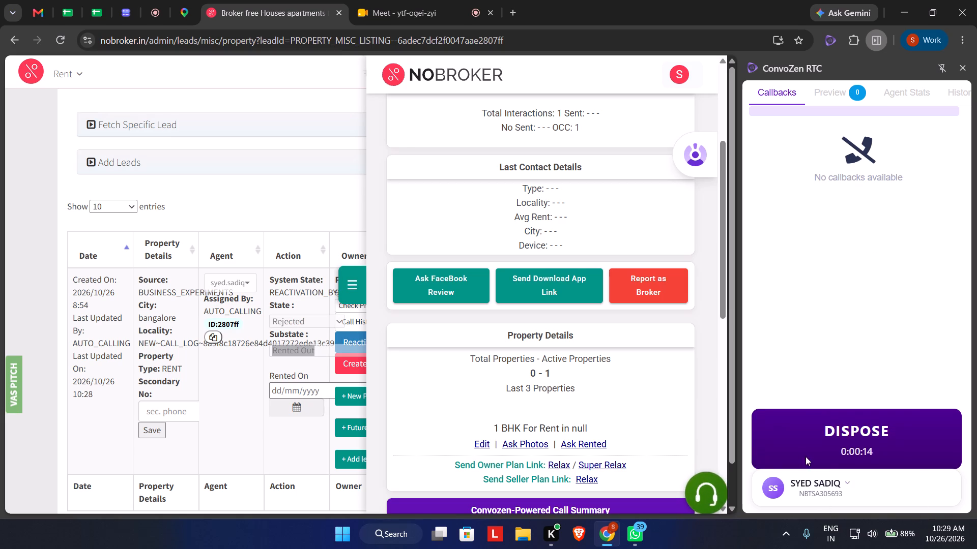
{"action": "double_click", "coordinate": [857, 483]}
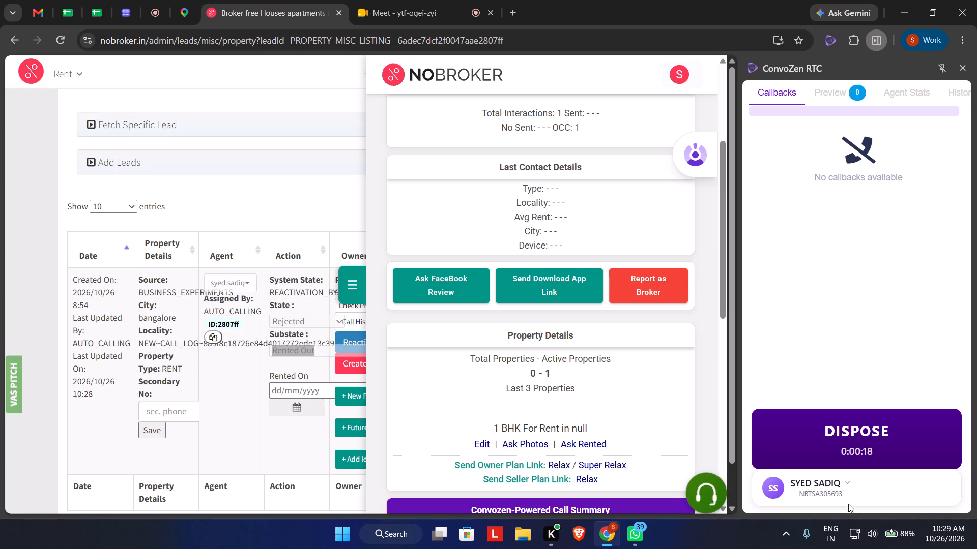
{"action": "left_click", "coordinate": [842, 480]}
{"action": "left_click", "coordinate": [819, 399]}
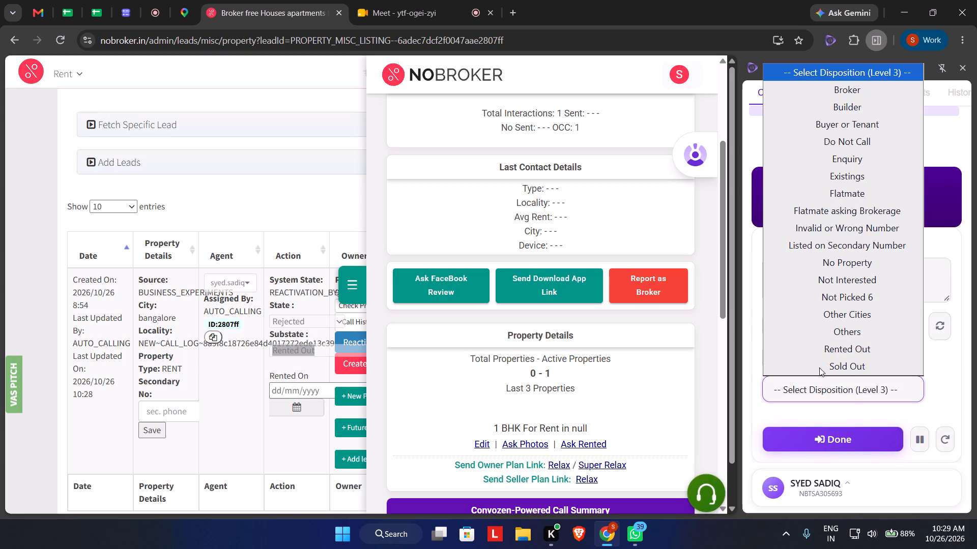
{"action": "left_click", "coordinate": [821, 345]}
{"action": "left_click", "coordinate": [847, 415]}
{"action": "left_click", "coordinate": [849, 430]}
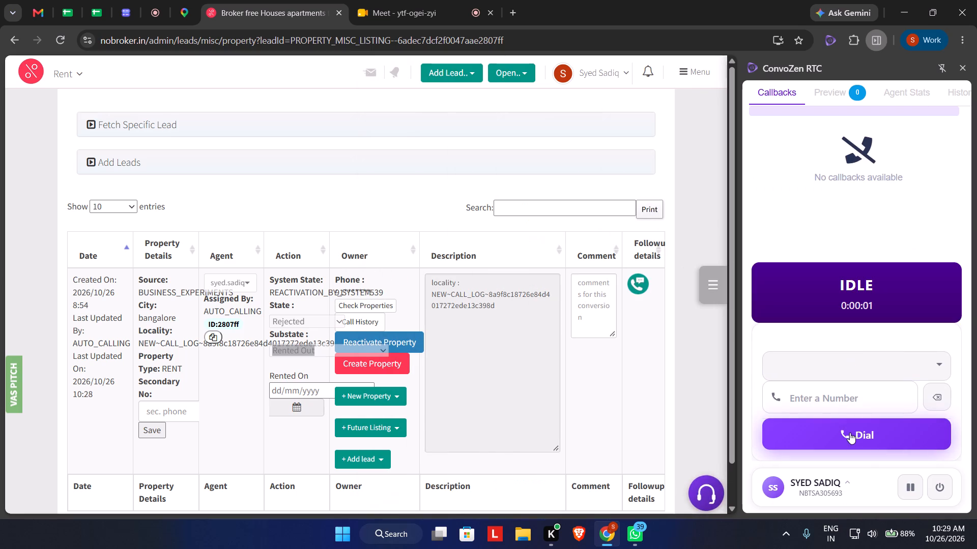